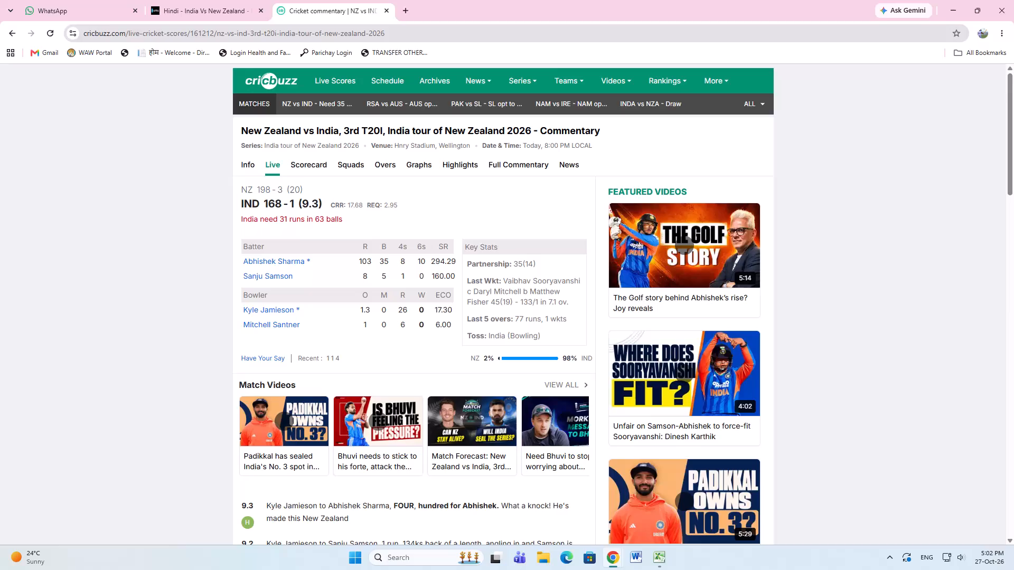
# Switch from the cricket page to the desktop and open the BONUS CCL ML workbook in Excel.
pyautogui.click(1013, 0)
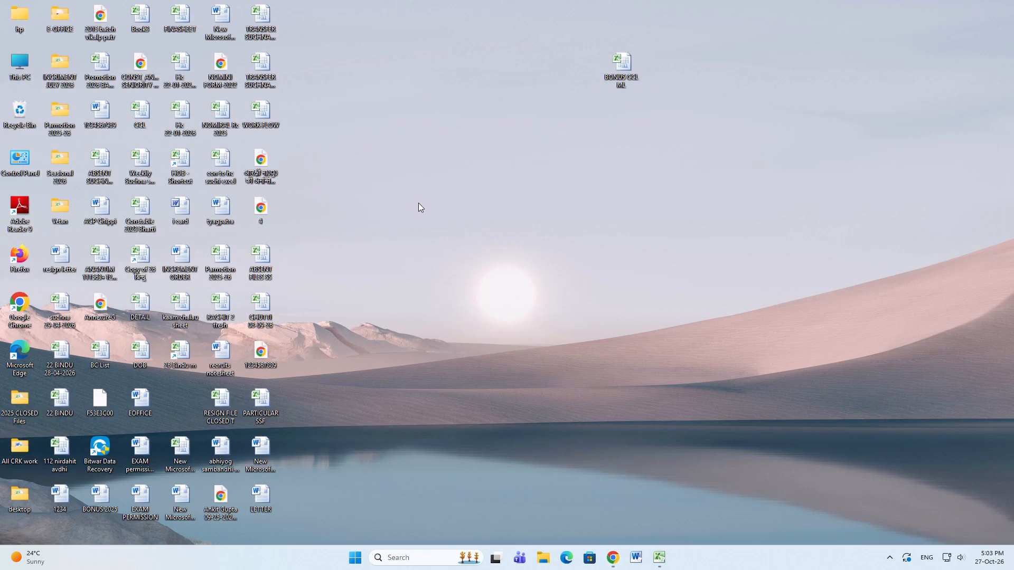
pyautogui.rightClick(418, 203)
pyautogui.click(451, 246)
pyautogui.doubleClick(627, 65)
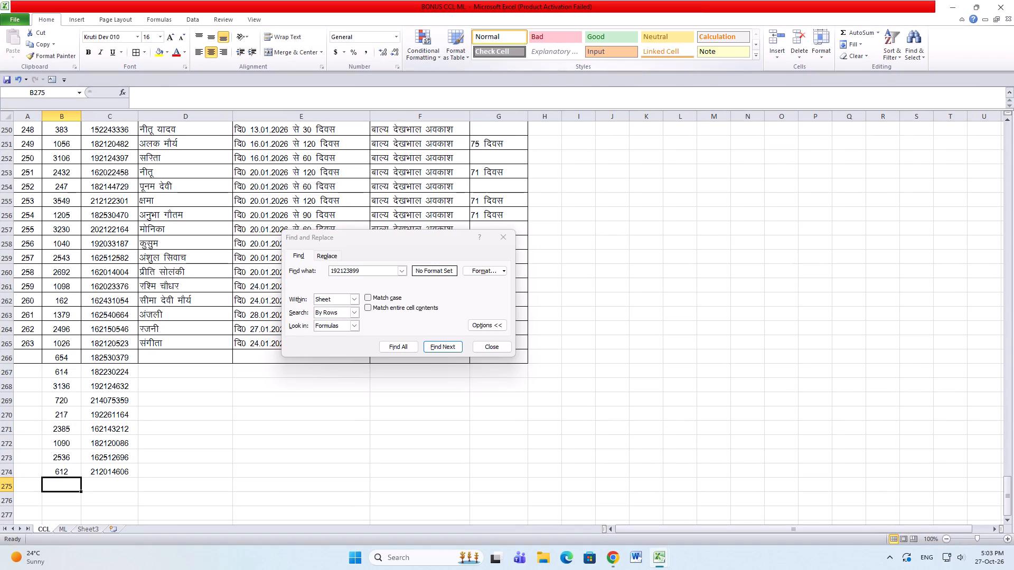
pyautogui.click(149, 370)
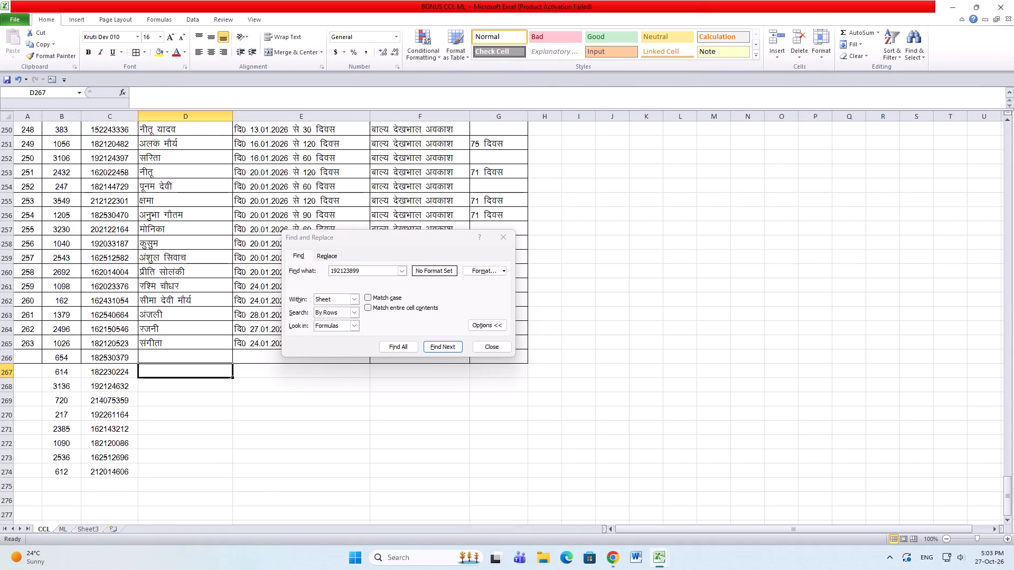
pyautogui.click(146, 356)
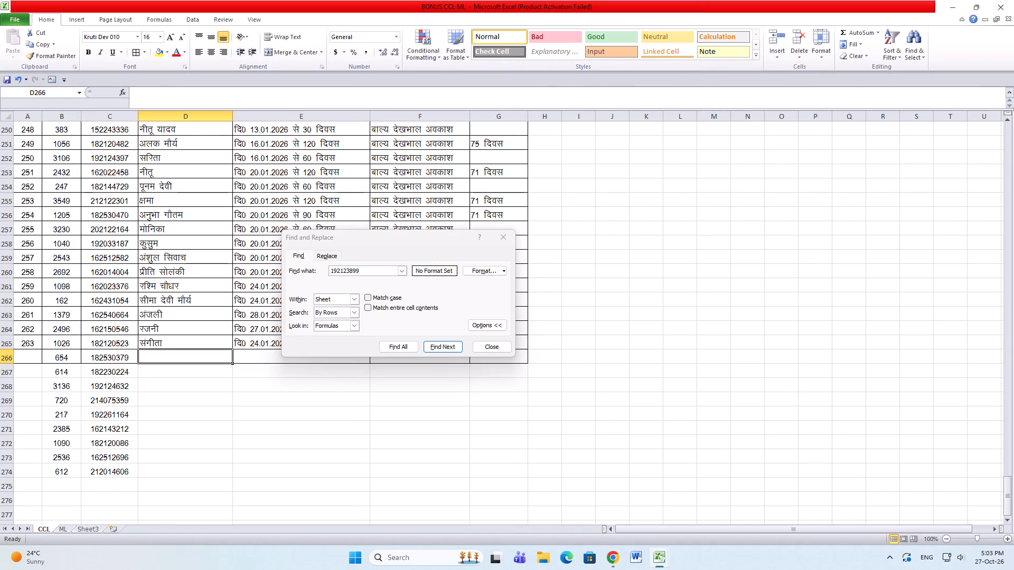
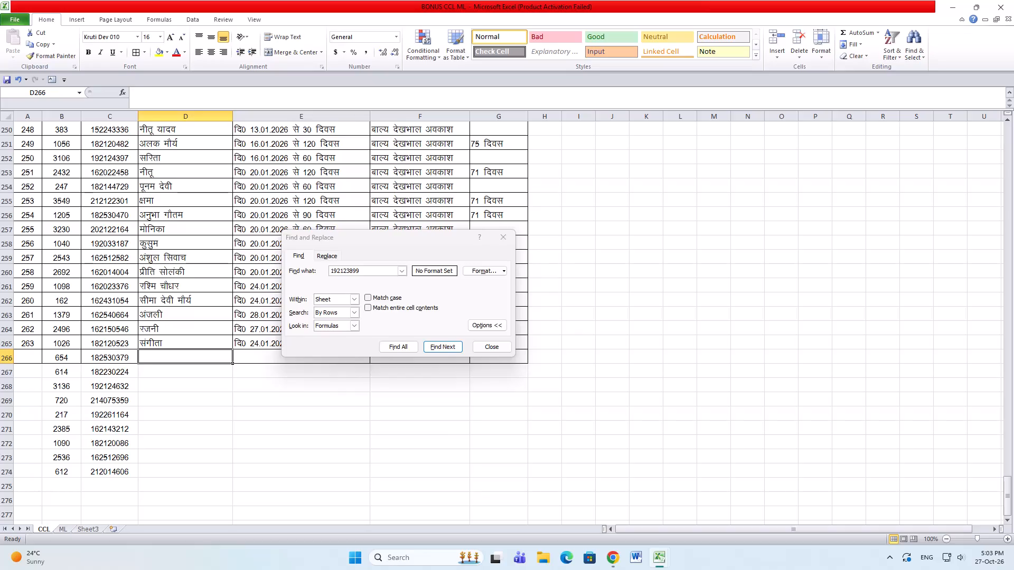
# Enter the first four missing employee names in Hindi in cells D266 to D269 of the CCL sheet.
pyautogui.click(158, 357)
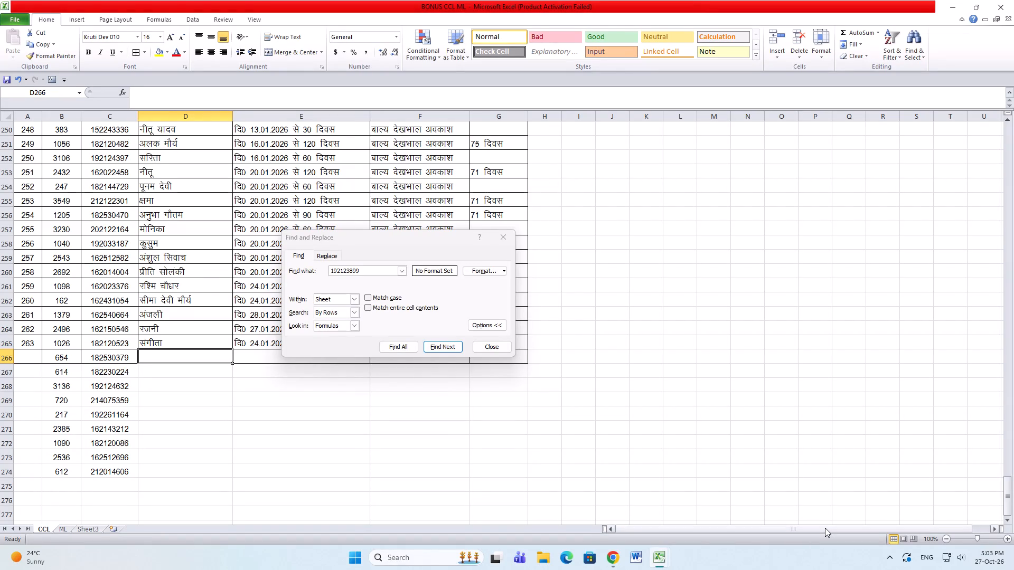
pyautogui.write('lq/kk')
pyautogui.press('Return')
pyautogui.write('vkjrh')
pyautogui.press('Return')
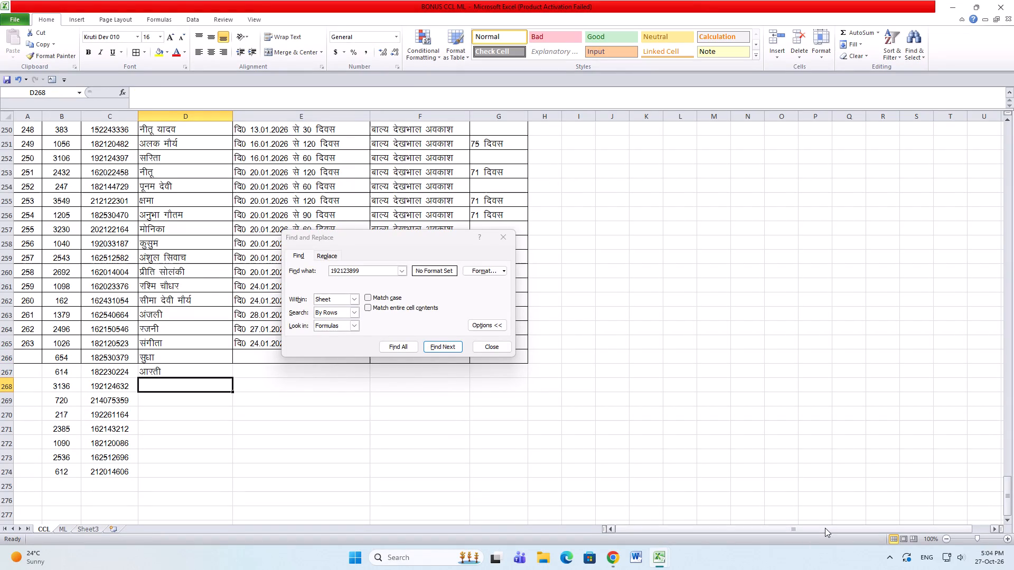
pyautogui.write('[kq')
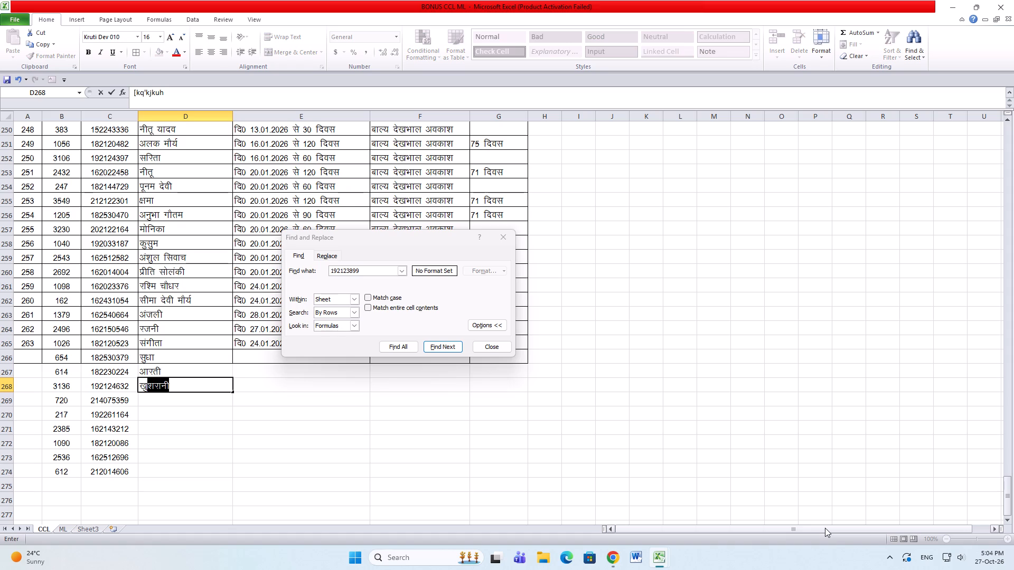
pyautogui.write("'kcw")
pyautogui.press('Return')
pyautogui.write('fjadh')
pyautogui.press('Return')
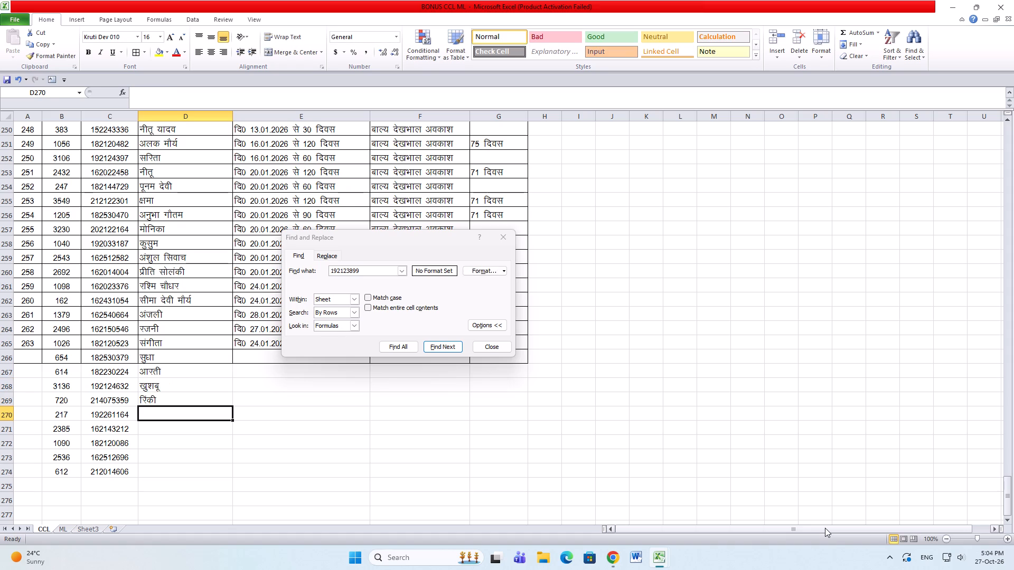
# Enter the next three employee names in Hindi in cells D270 to D272.
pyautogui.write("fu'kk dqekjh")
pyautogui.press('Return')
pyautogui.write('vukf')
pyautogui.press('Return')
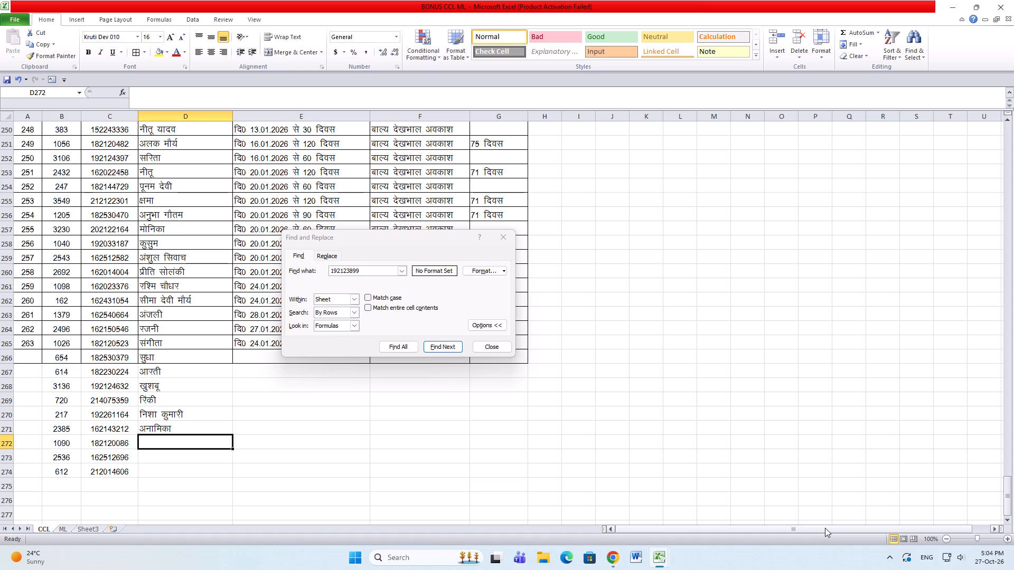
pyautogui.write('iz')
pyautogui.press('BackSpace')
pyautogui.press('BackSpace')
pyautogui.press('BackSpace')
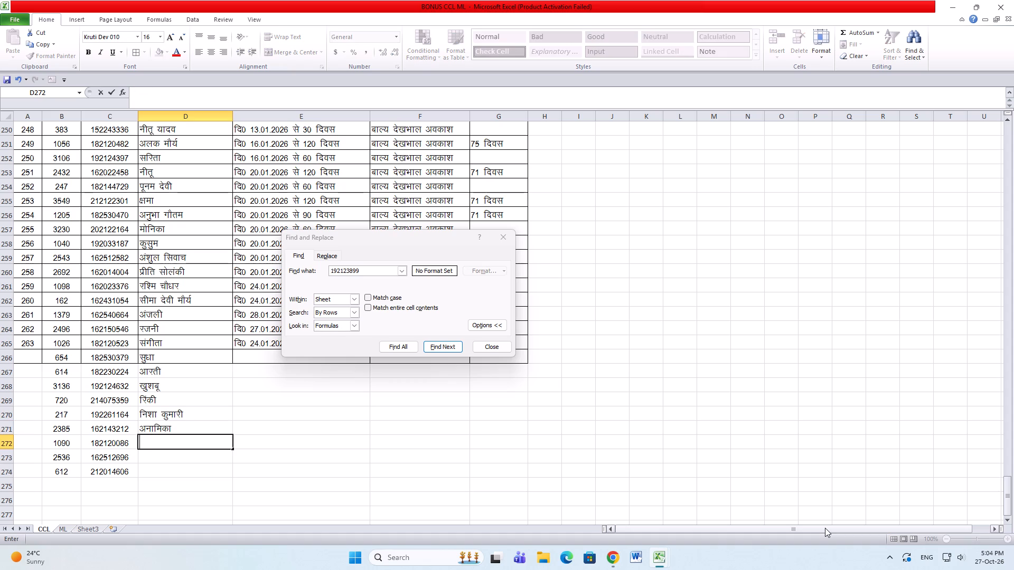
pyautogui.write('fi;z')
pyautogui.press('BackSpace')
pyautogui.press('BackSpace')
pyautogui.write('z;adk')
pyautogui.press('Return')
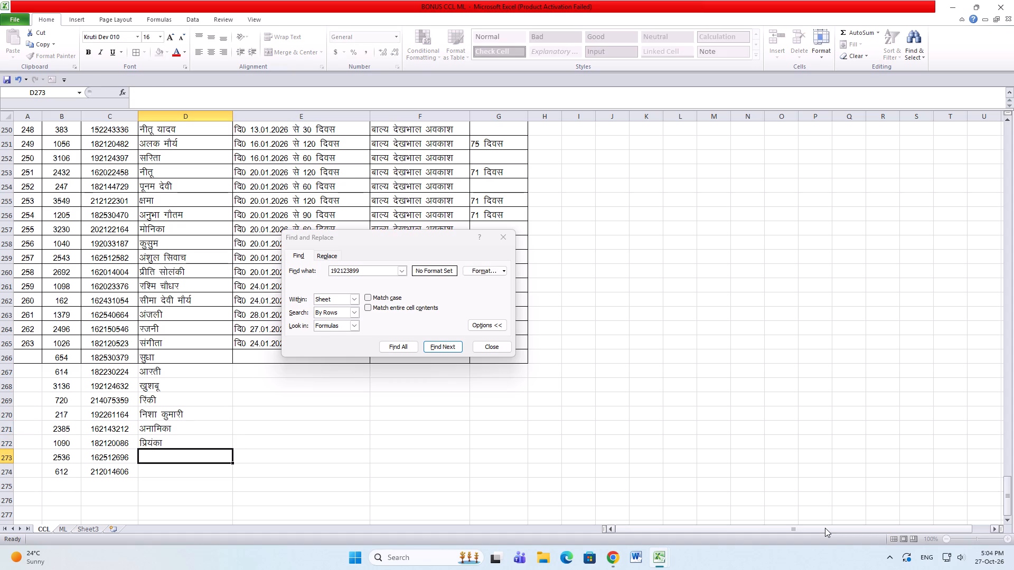
# Enter the last two employee names in Hindi in cells D273 and D274, leaving D275 empty.
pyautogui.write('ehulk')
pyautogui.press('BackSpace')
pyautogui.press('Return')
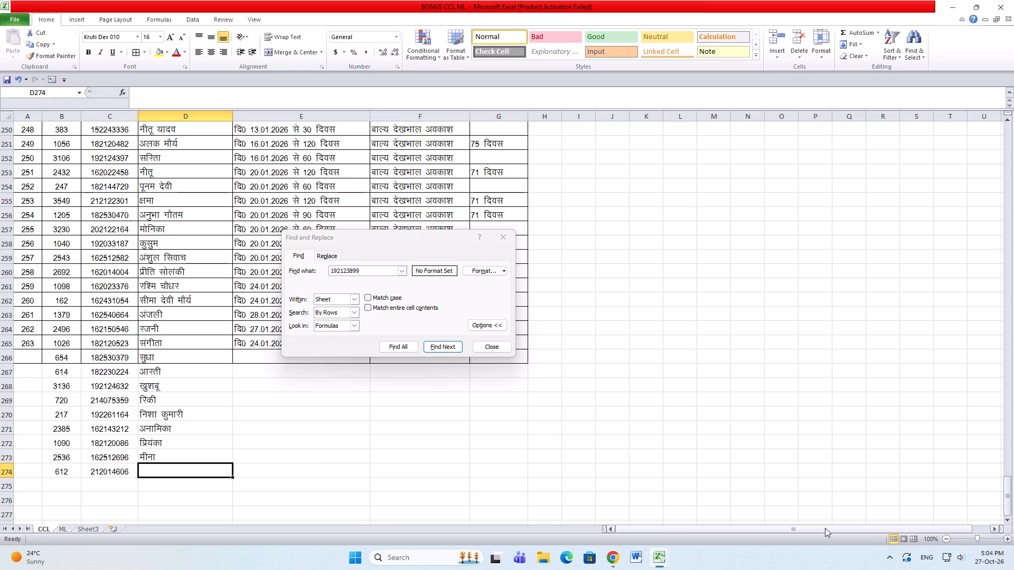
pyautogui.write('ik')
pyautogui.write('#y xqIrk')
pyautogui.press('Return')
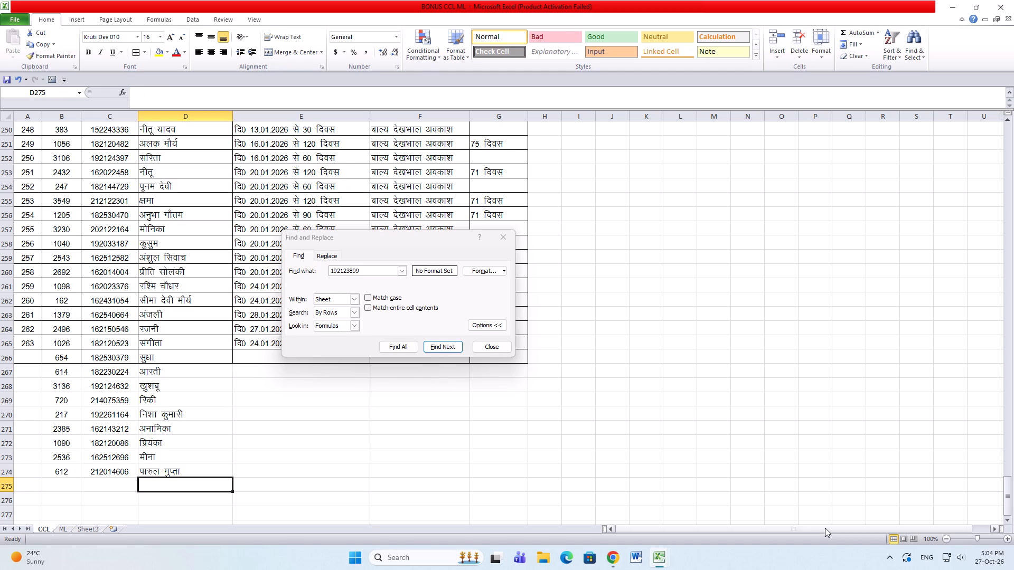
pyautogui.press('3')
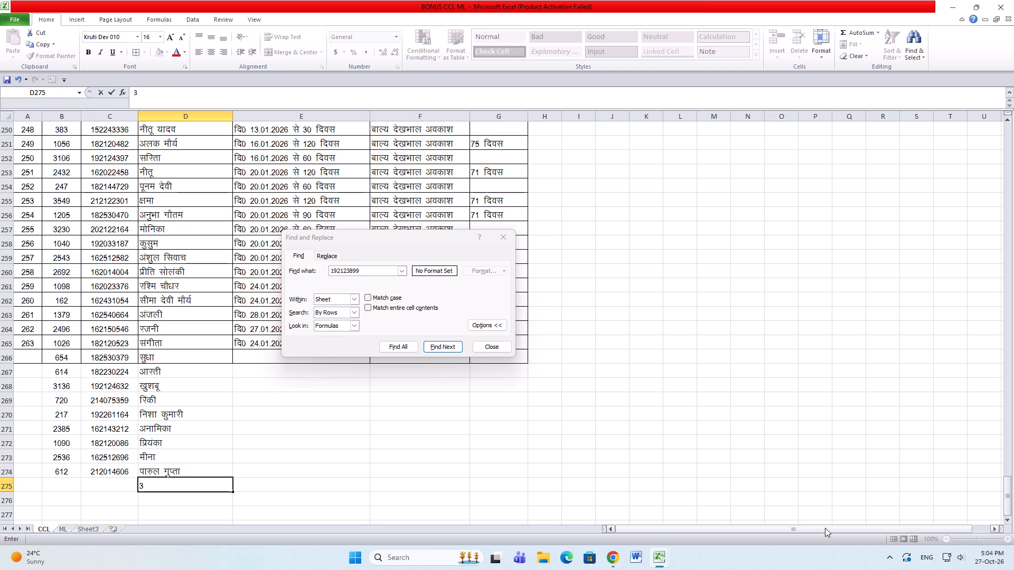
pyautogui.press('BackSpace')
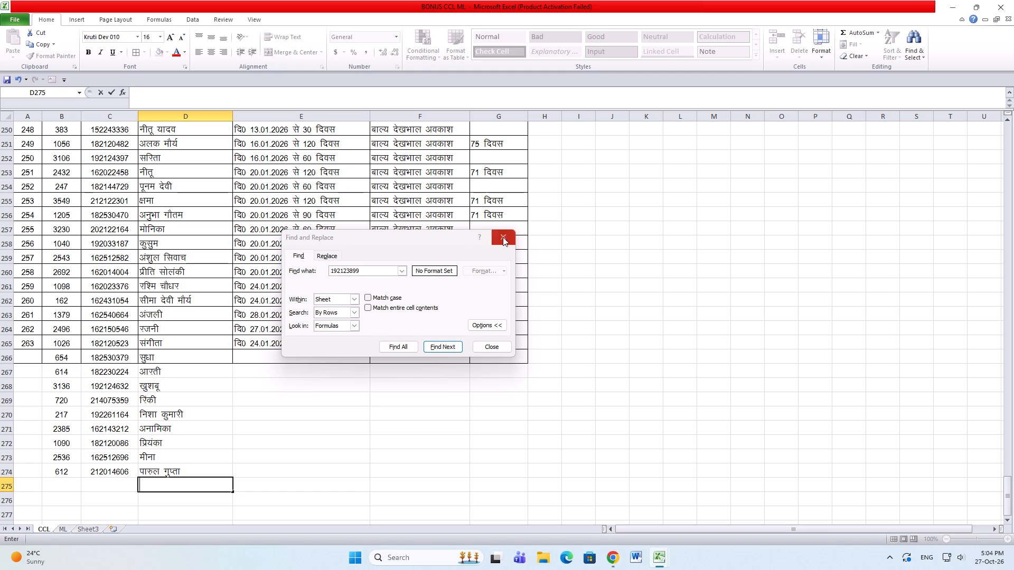
# Close Find and Replace and fill row 266 with the leave period "दि0 31.01.2026 से 120 दिवस" and leave type "बाल्य देखभाल अवकाश".
pyautogui.click(502, 232)
pyautogui.click(250, 358)
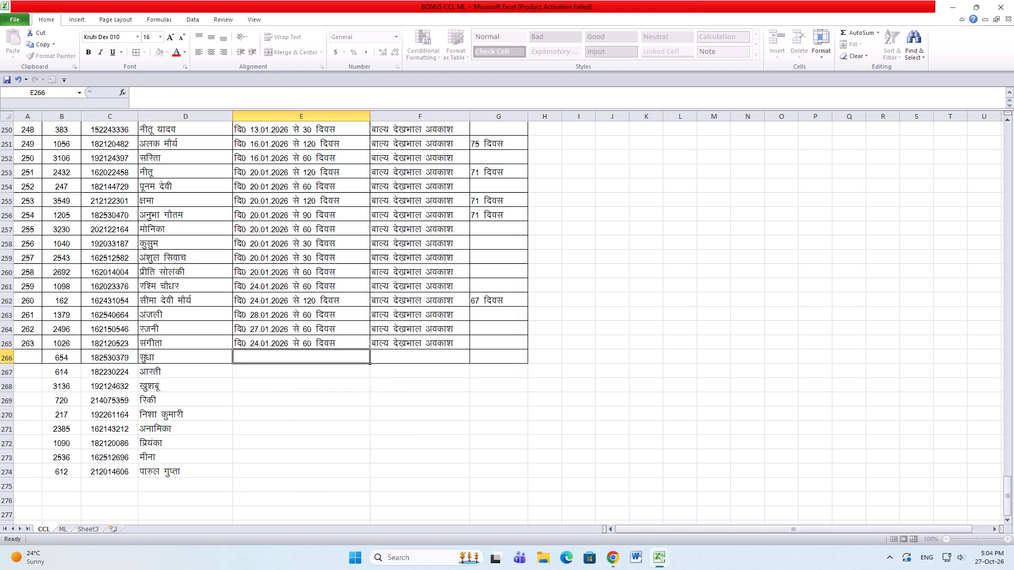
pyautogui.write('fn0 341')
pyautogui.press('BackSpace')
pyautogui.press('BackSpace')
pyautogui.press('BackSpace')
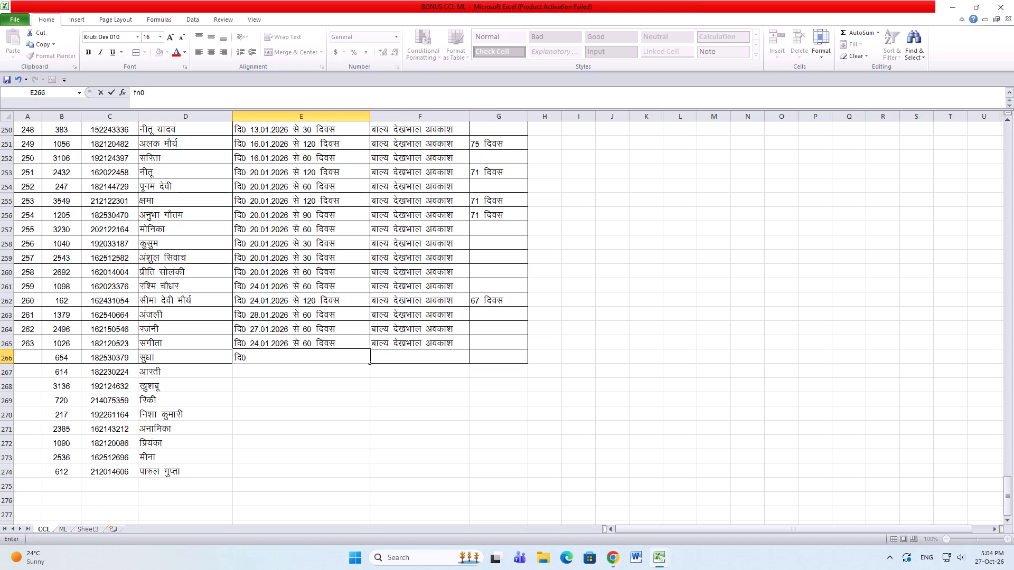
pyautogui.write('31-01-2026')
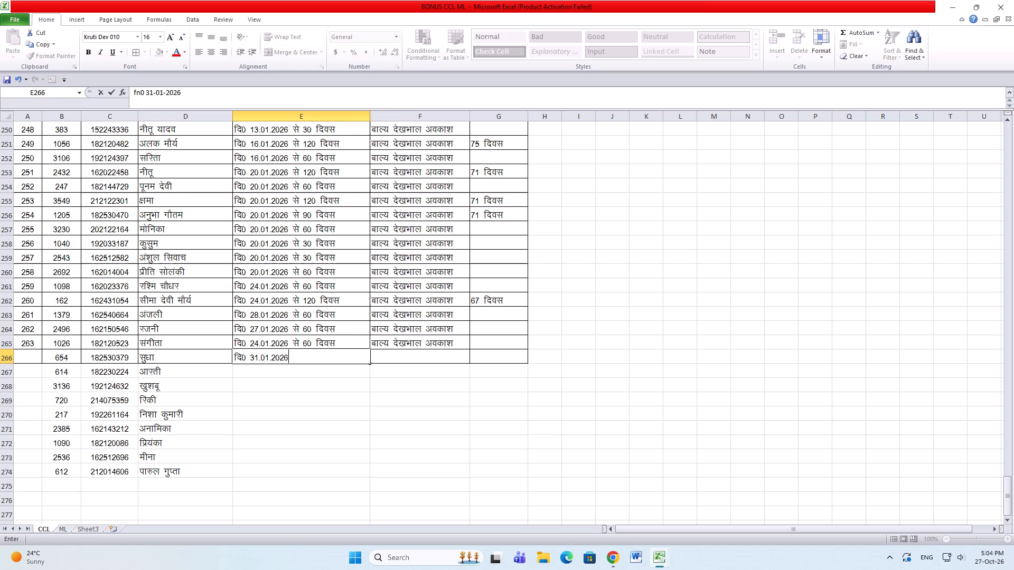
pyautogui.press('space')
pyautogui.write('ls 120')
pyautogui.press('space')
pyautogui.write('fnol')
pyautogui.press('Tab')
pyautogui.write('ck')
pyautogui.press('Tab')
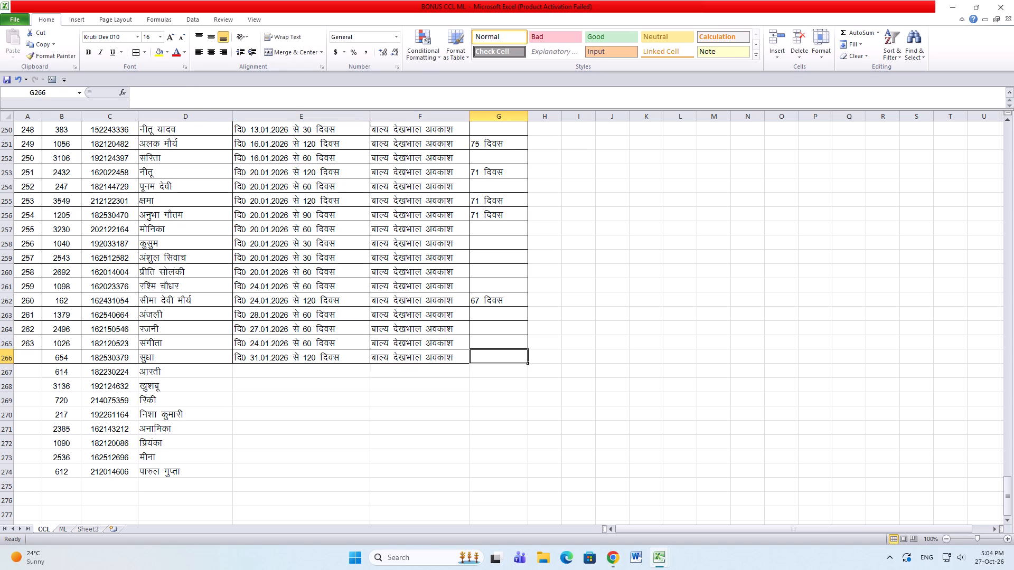
# Switch to the DOB workbook and set the period's From date in A3 to 31-01-2026.
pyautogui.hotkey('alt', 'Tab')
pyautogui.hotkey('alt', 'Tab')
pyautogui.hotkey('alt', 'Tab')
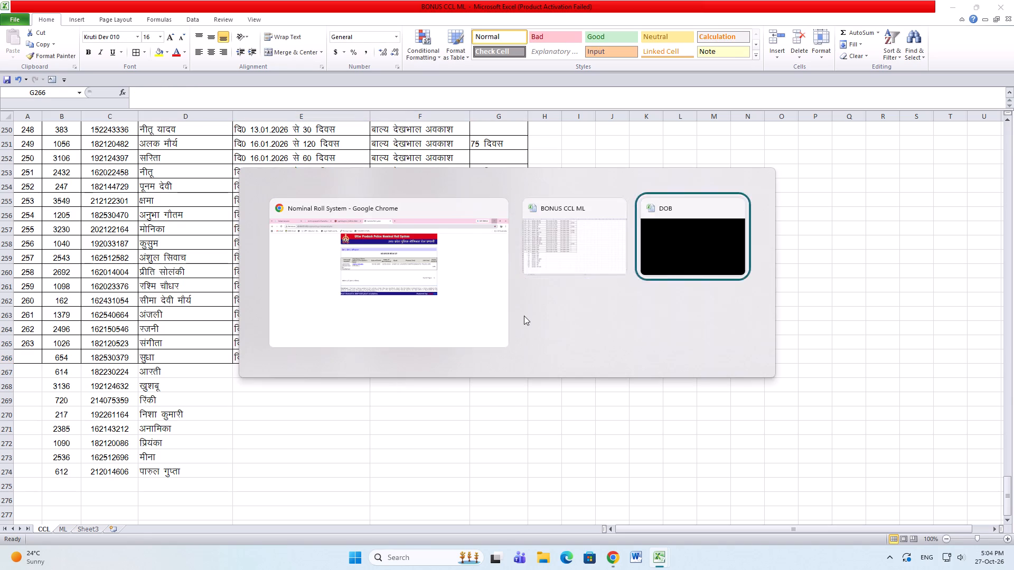
pyautogui.click(125, 210)
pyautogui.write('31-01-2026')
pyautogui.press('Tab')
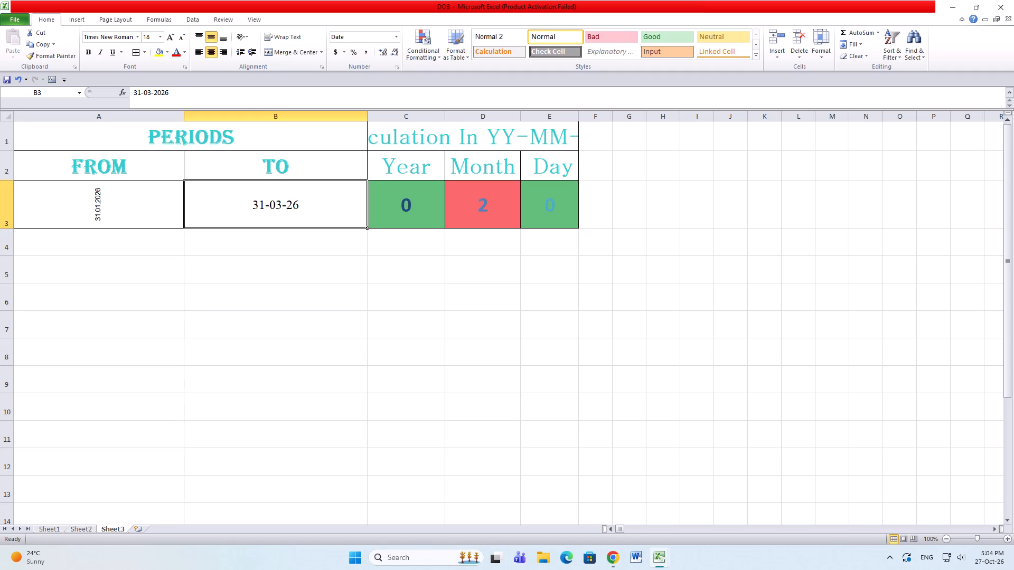
# Return to the BONUS CCL ML workbook and enter "60 दिवस" in G266.
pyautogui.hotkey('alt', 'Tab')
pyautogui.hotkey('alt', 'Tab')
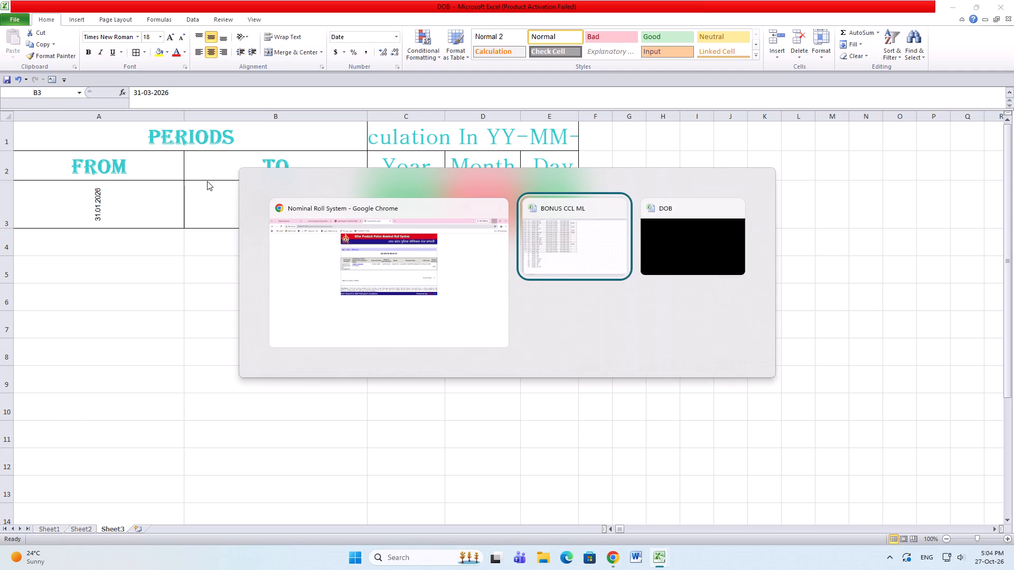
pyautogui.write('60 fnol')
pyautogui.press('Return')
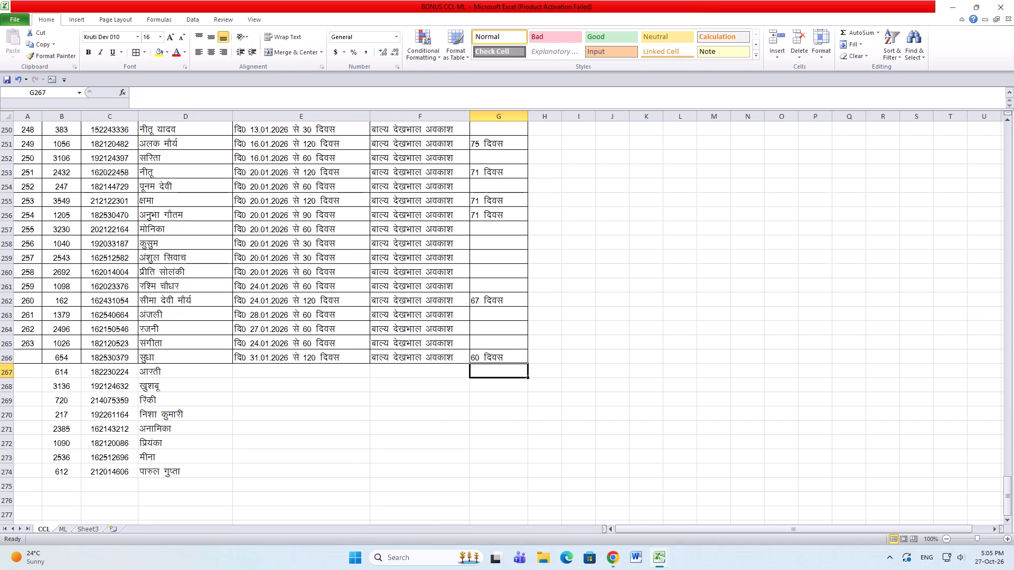
# Enter "दि0 31.01.2026 से 120 दिवस" in E267 and fill the leave type and "60 दिवस" down from row 266.
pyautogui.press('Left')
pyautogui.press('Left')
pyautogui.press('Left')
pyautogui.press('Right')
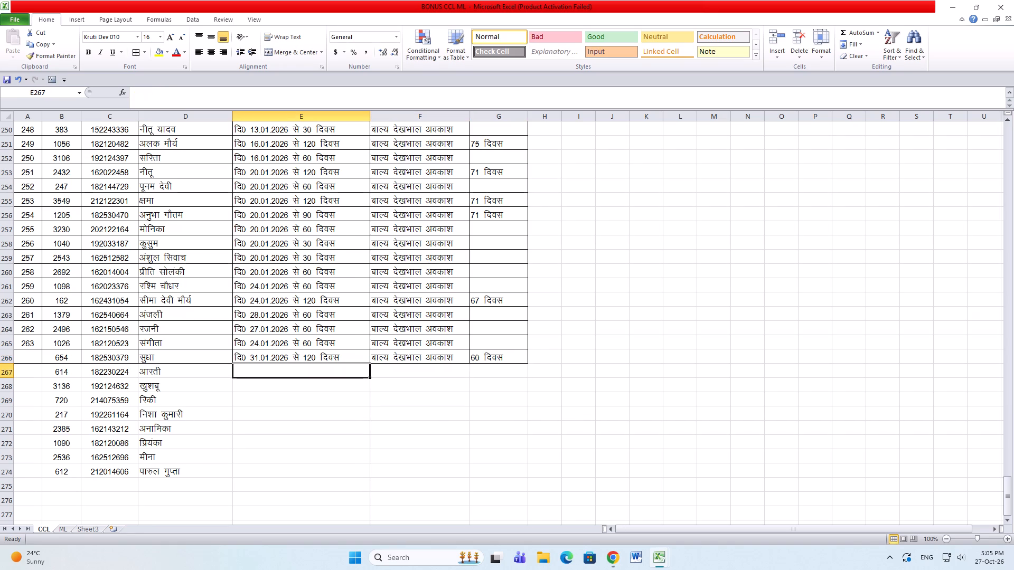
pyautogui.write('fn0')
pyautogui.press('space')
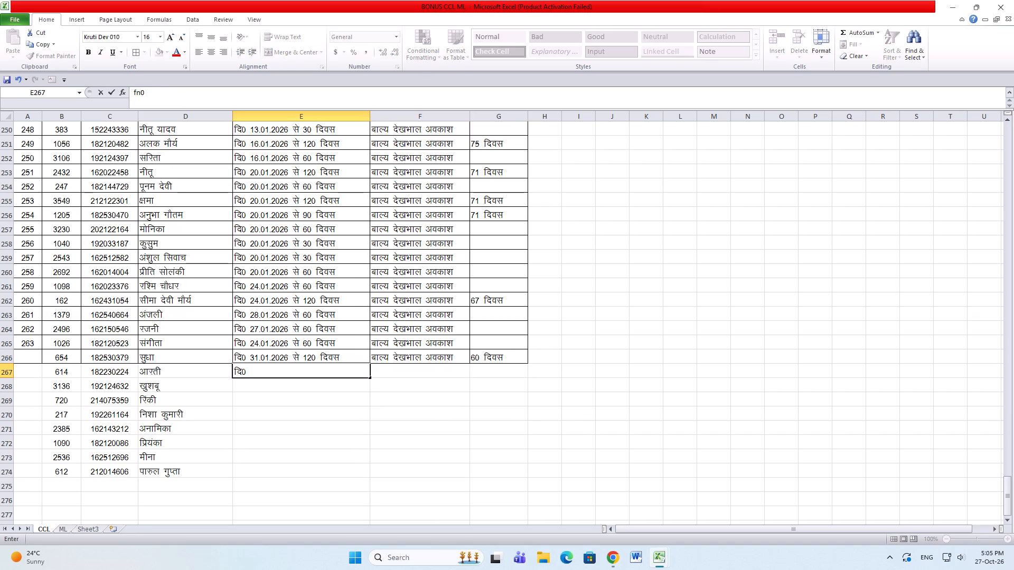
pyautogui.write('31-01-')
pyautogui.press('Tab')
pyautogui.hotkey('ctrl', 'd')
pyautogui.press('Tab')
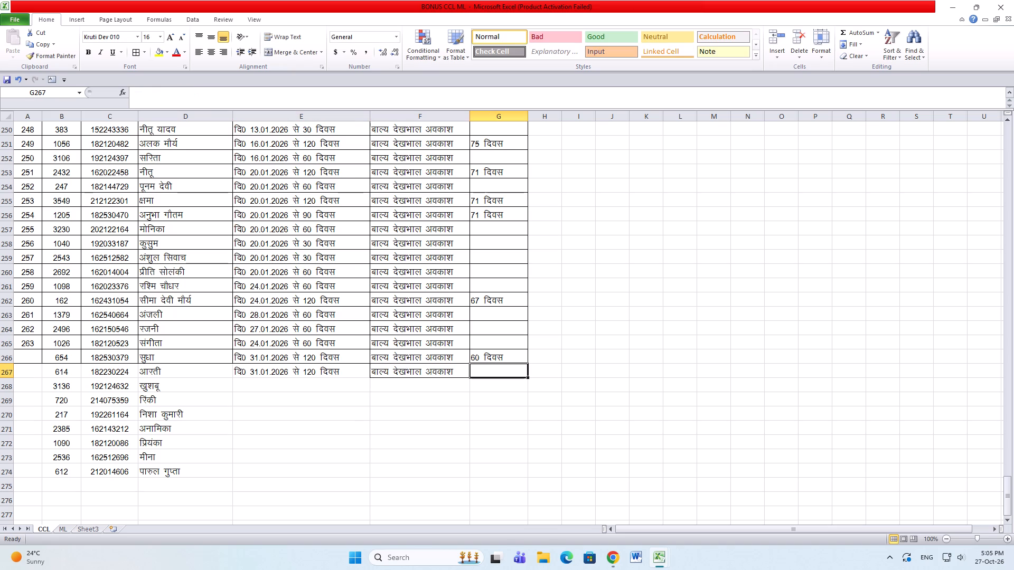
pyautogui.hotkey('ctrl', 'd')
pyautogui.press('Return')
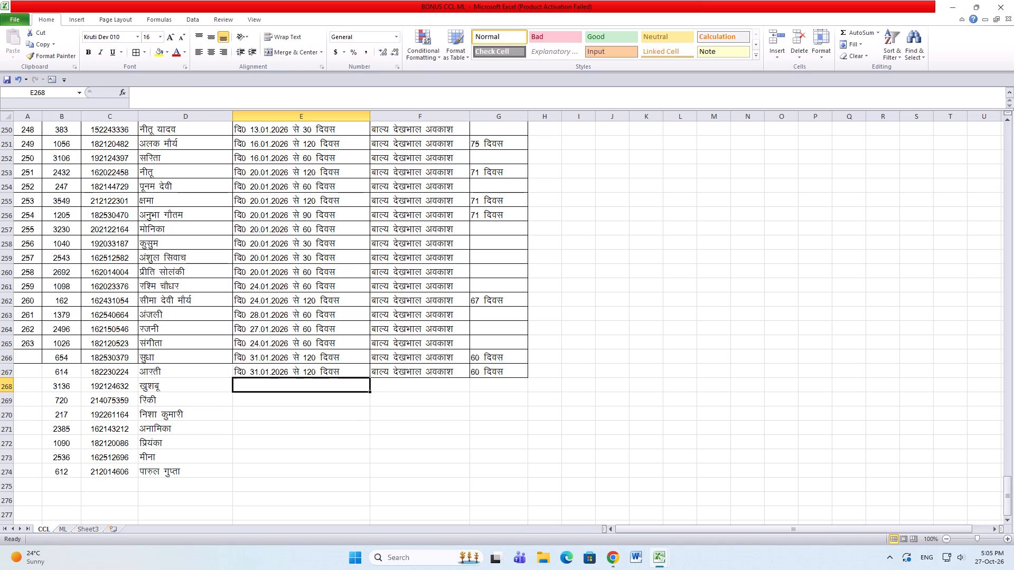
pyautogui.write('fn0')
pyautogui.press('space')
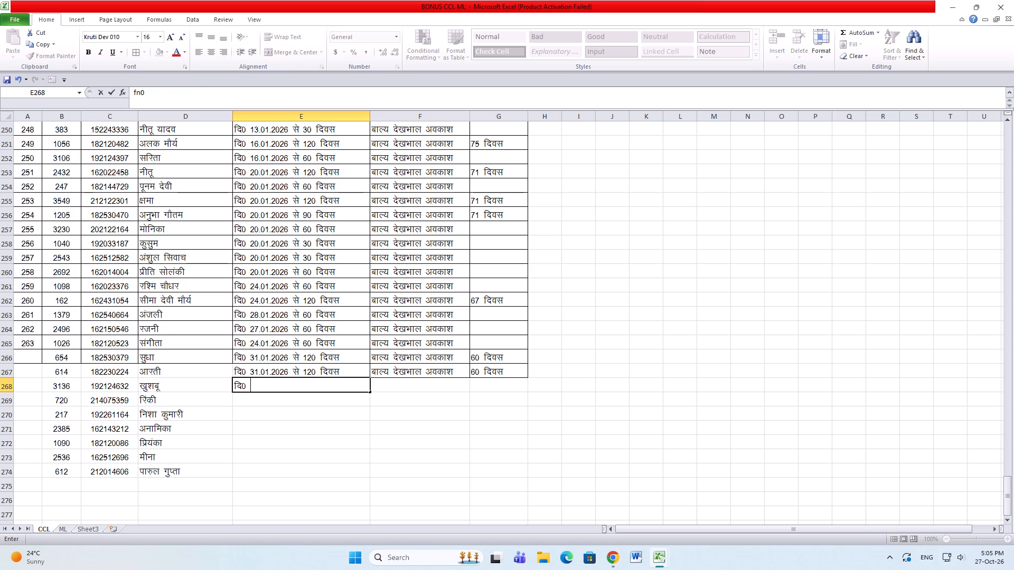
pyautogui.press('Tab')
# Fill the leave period, leave type and day count in E268:G268 down from row 267.
pyautogui.moveTo(259, 393); pyautogui.dragTo(453, 387)
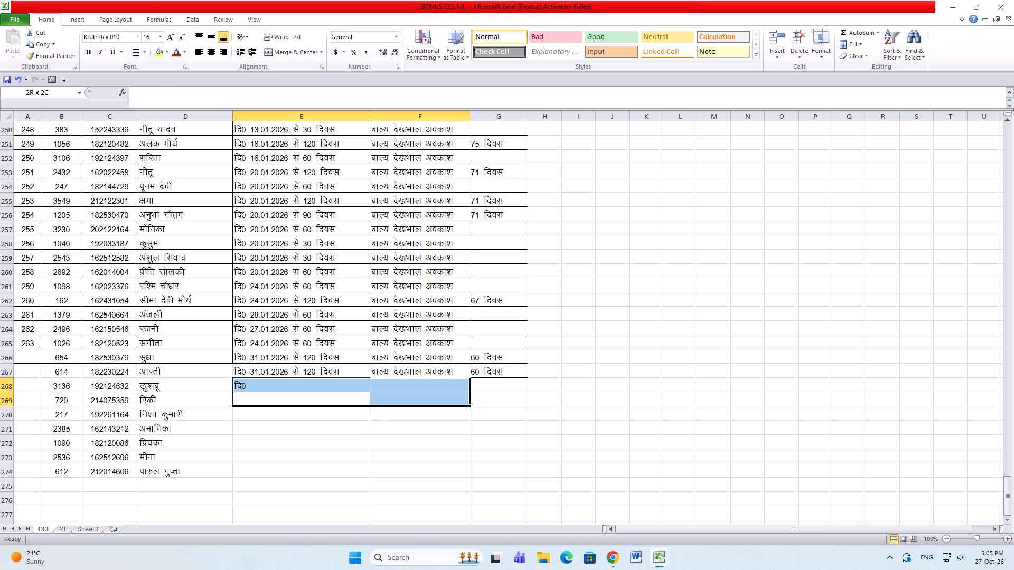
pyautogui.moveTo(453, 387); pyautogui.dragTo(492, 377)
pyautogui.click(486, 393)
pyautogui.moveTo(487, 385); pyautogui.dragTo(476, 385)
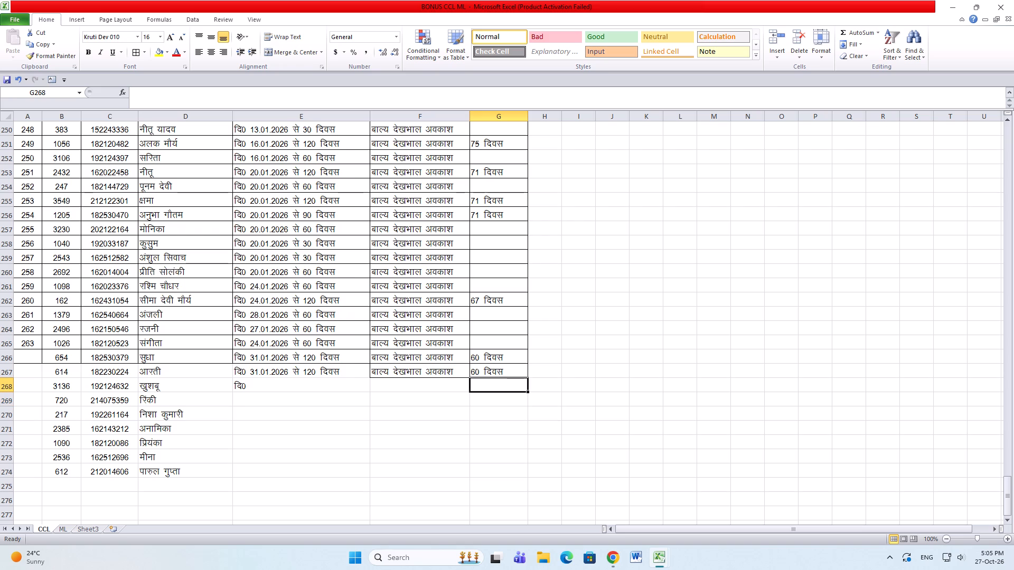
pyautogui.moveTo(476, 385); pyautogui.dragTo(278, 388)
pyautogui.hotkey('ctrl', 'd')
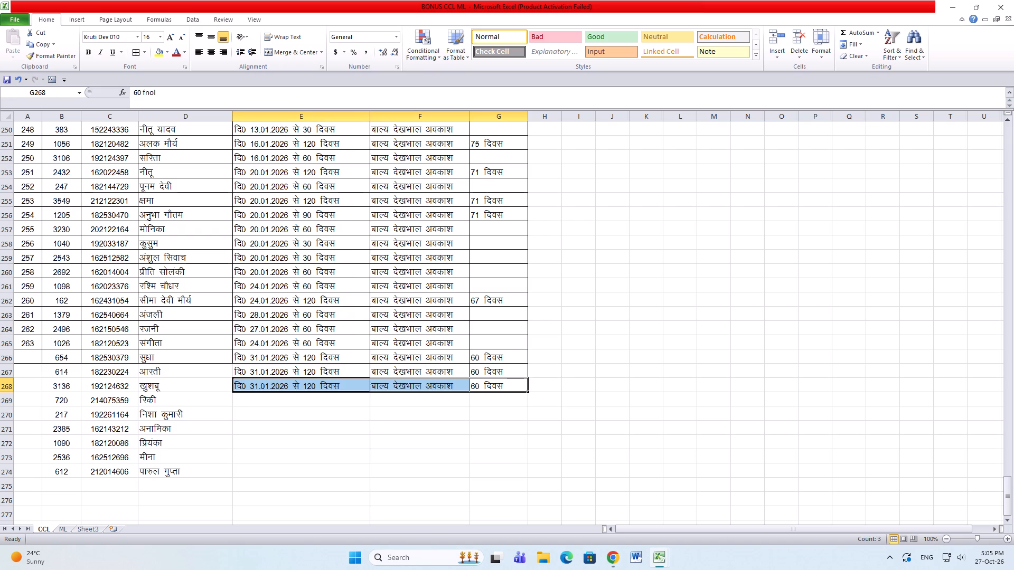
# Fill row 269 with the leave period "दि0 31.01.2026 से 60 दिवस" and the leave type "बाल्य देखभाल अवकाश".
pyautogui.click(260, 404)
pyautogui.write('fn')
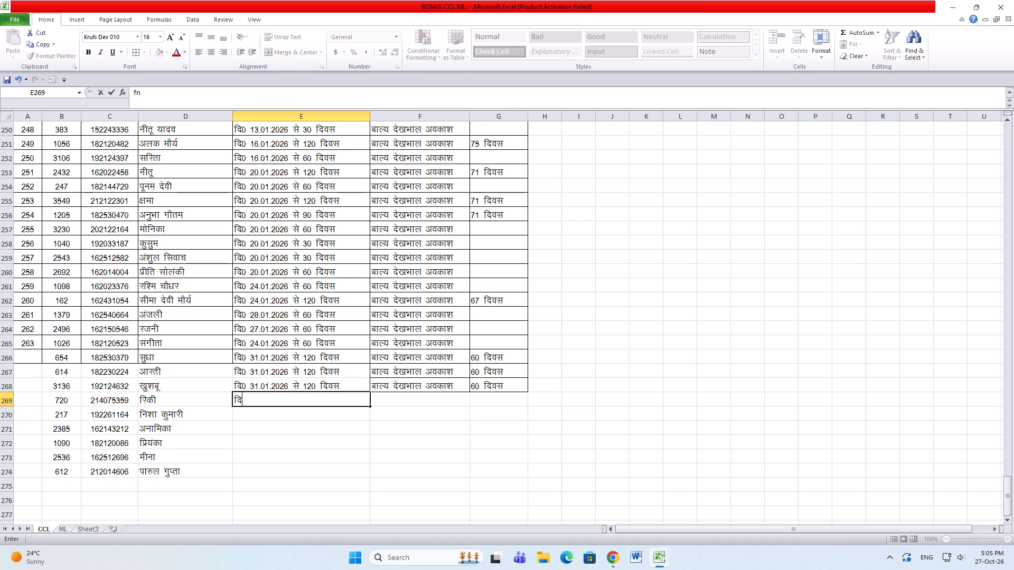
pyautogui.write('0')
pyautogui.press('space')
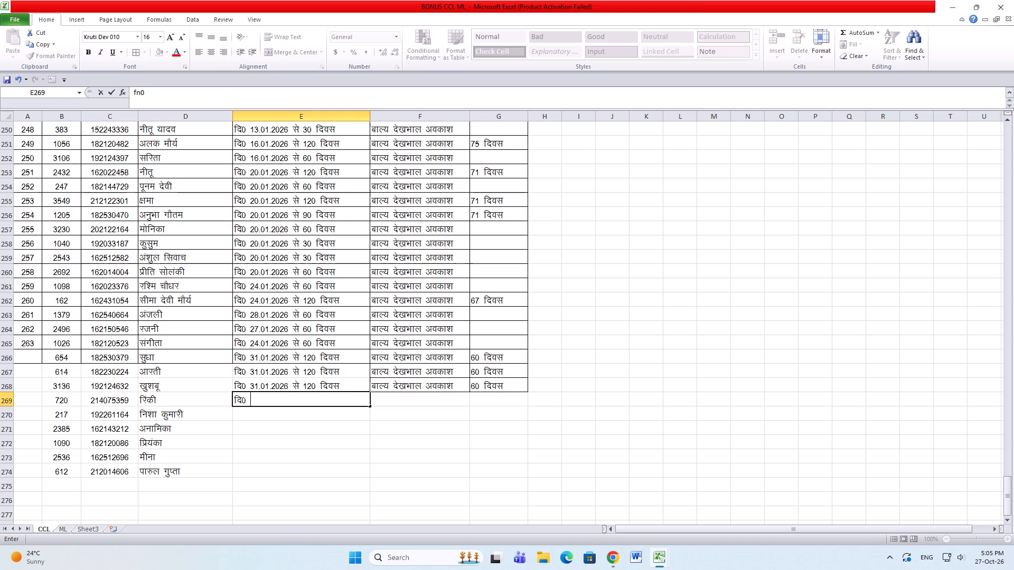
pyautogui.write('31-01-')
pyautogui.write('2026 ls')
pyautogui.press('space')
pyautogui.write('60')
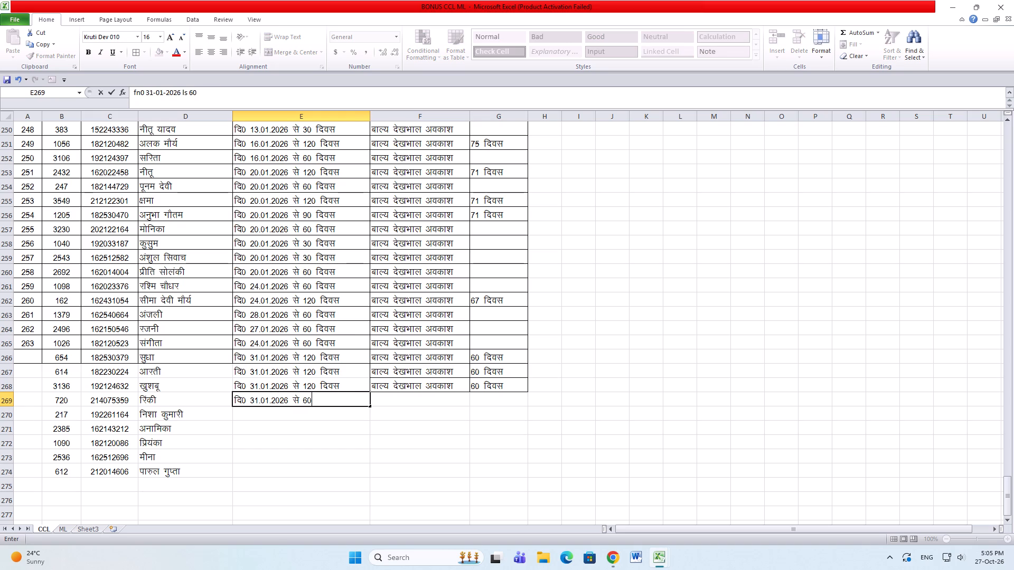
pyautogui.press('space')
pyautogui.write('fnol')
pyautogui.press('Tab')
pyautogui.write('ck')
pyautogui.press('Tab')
# Check the period calculation for 31-01-2026 in the DOB workbook and return to BONUS CCL ML.
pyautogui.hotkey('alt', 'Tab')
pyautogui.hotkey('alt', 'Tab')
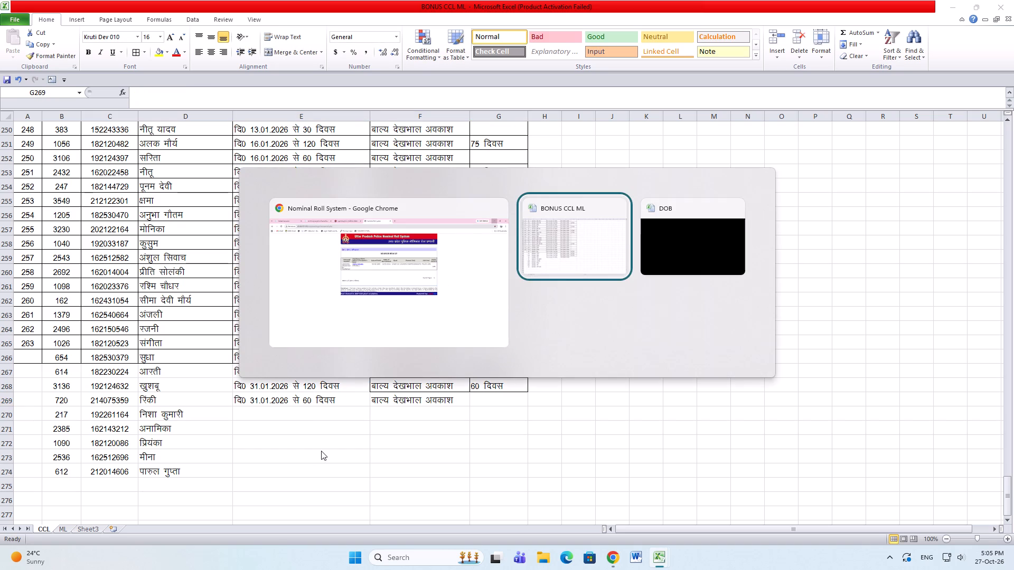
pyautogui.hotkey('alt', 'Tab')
pyautogui.click(95, 210)
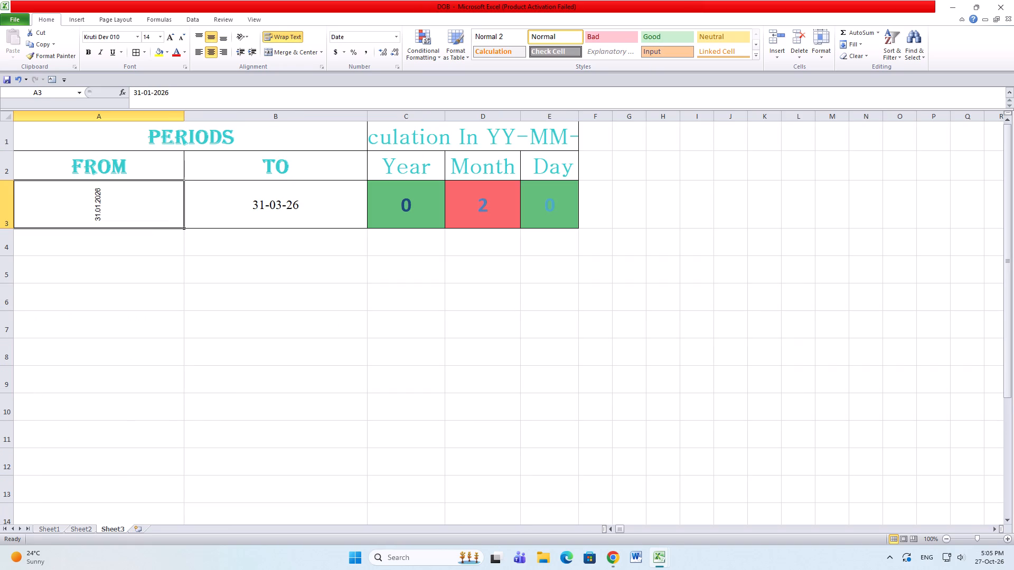
pyautogui.hotkey('alt', 'Tab')
pyautogui.hotkey('alt', 'Tab')
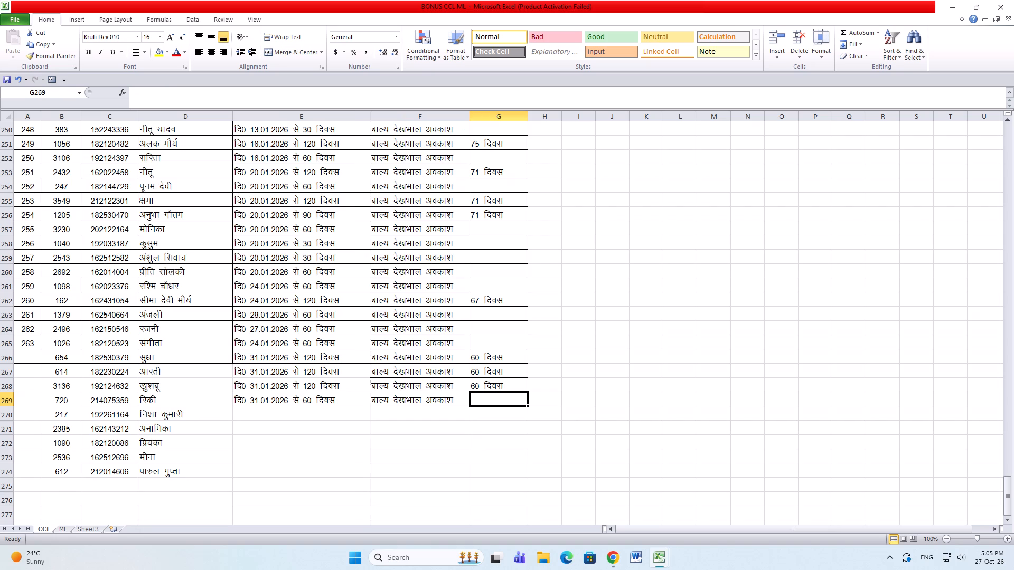
# Fill row 270 with the leave period "दि0 12.02.2026 से 120 दिवस" and the leave type "बाल्य देखभाल अवकाश".
pyautogui.click(248, 406)
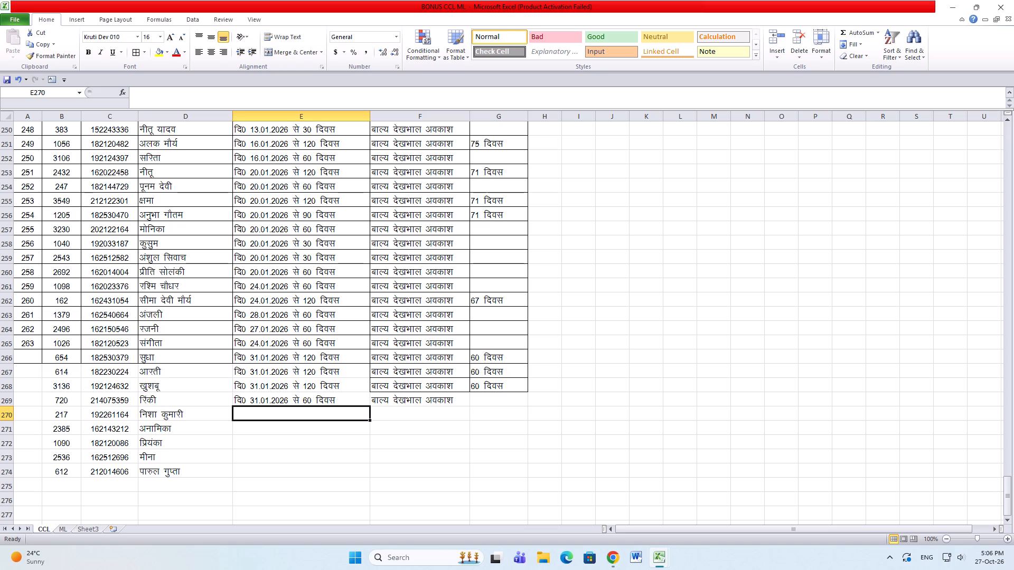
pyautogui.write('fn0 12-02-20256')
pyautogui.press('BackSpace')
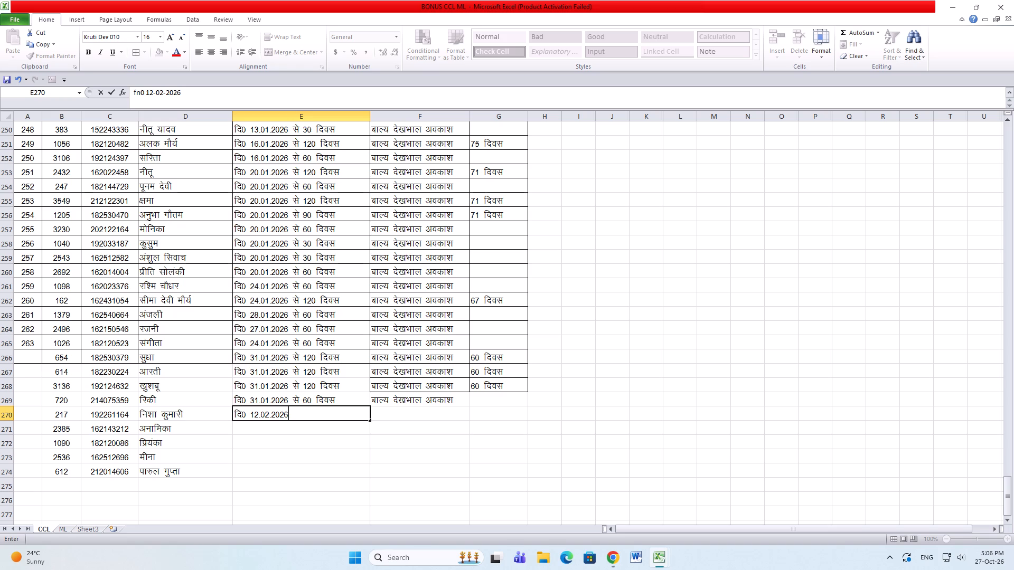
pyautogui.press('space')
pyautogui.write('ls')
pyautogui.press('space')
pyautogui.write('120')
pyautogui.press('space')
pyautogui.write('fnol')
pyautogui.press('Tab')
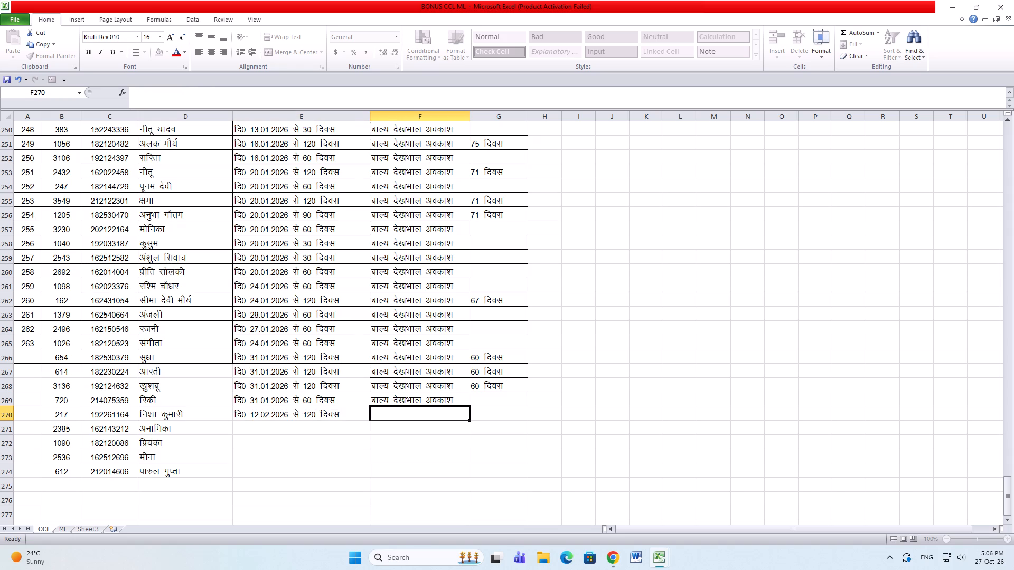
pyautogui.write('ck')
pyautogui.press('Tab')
# Check the period calculation from 12-02-2026 in the DOB workbook and return to BONUS CCL ML.
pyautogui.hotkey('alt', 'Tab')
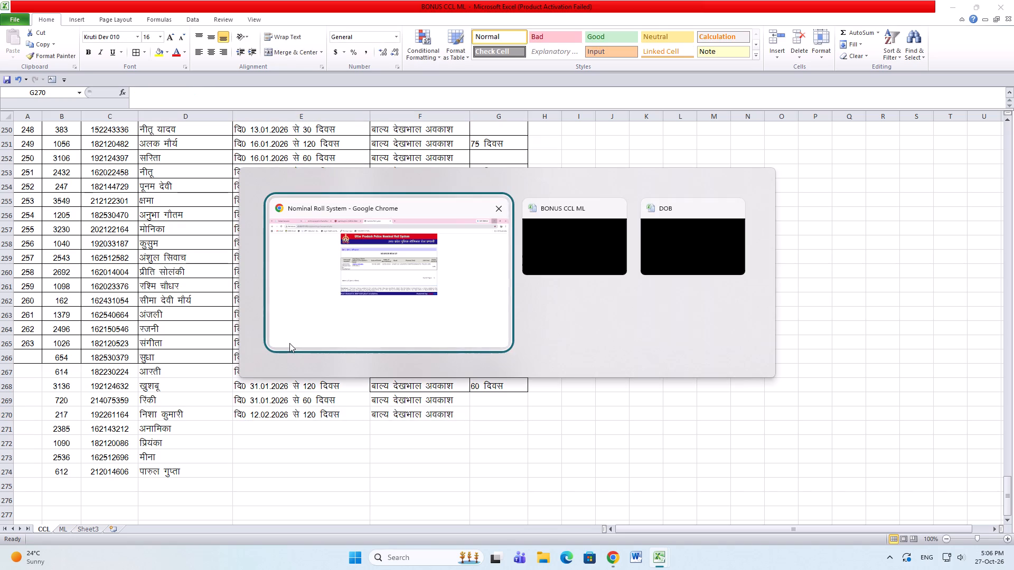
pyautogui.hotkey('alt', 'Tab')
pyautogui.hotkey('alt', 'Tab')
pyautogui.click(122, 201)
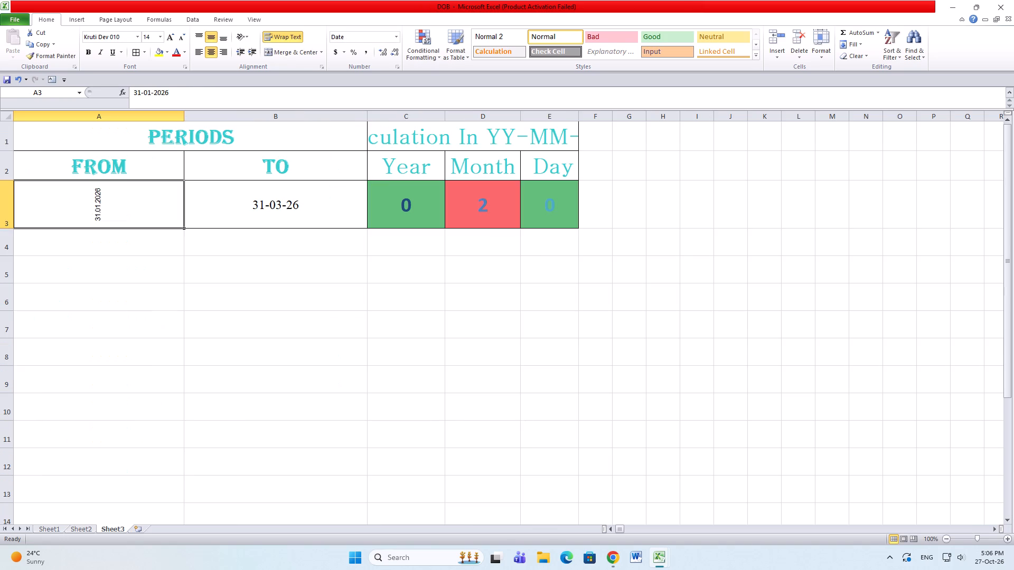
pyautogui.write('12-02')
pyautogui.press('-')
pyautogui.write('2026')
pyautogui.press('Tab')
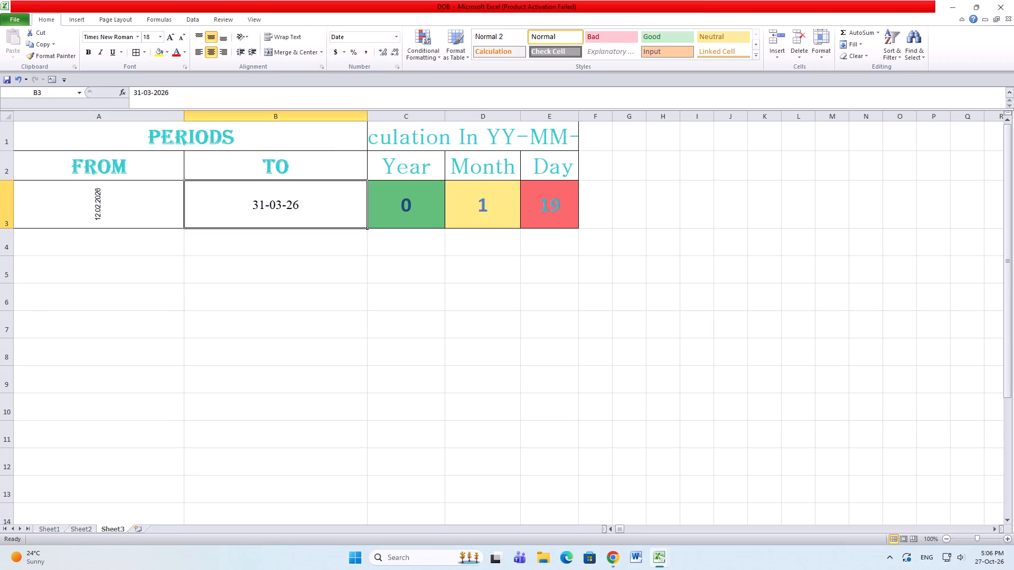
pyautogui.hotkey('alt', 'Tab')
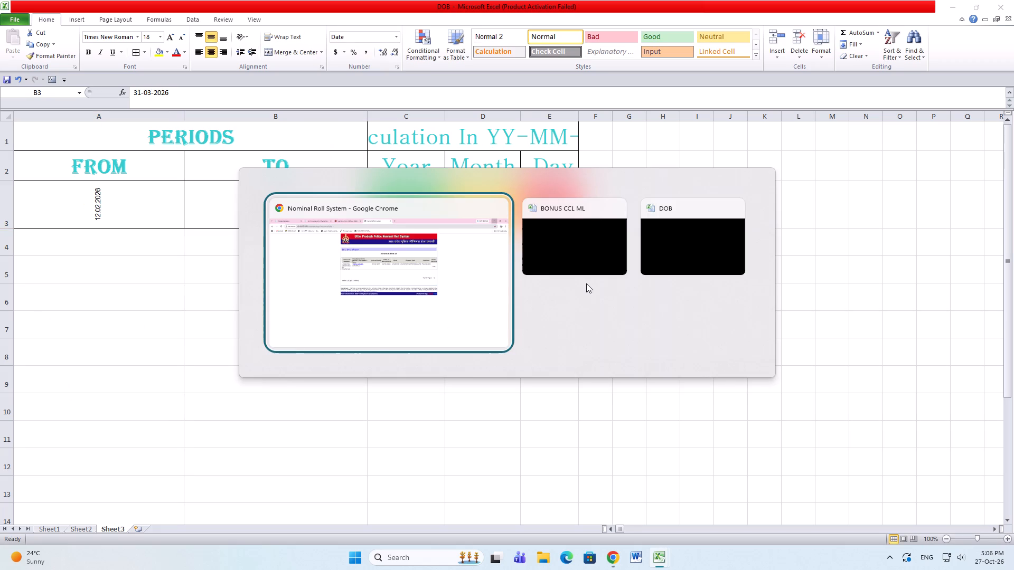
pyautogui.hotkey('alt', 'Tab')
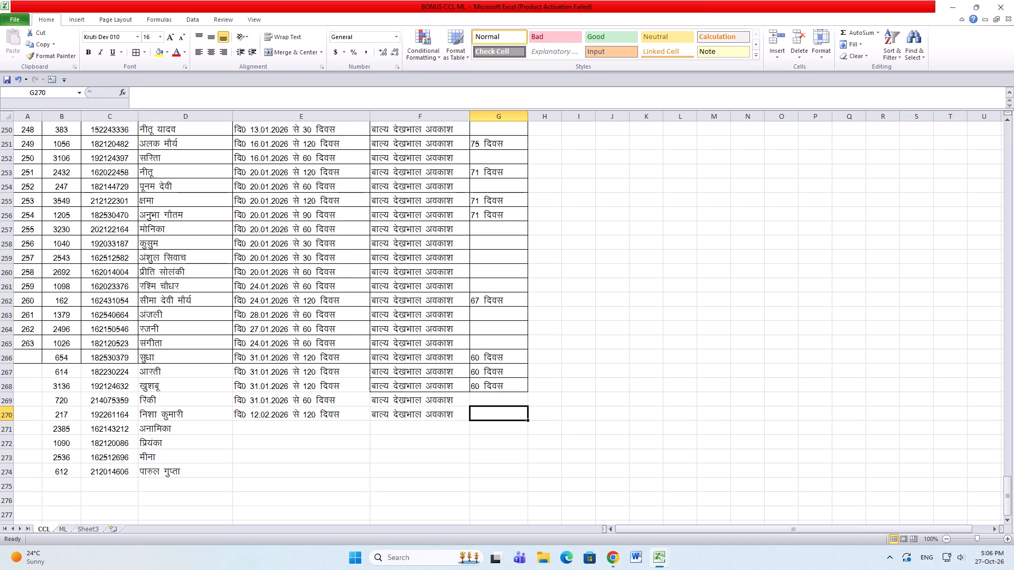
# Enter the day count "49 दिवस" in G270.
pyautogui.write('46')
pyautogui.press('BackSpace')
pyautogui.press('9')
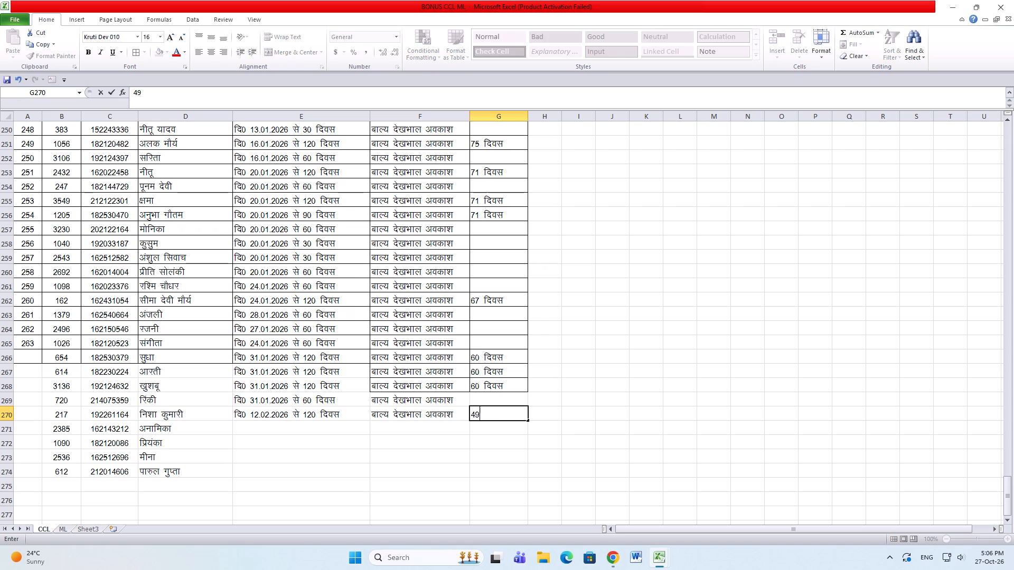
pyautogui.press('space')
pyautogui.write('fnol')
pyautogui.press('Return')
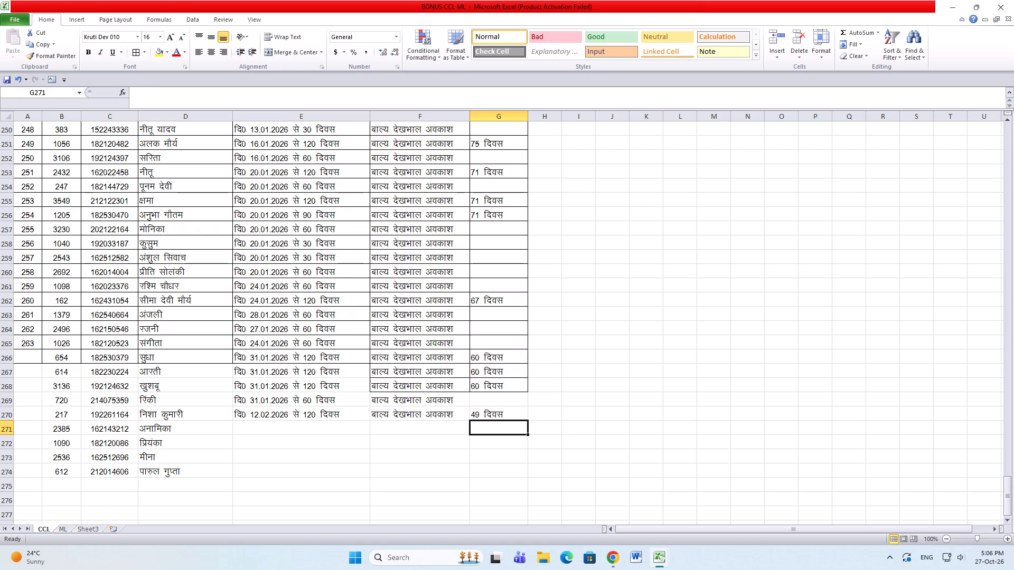
# Fill row 271 with the leave period "दि0 31.01.2026 से 45 दिवस" and the leave type "बाल्य देखभाल अवकाश".
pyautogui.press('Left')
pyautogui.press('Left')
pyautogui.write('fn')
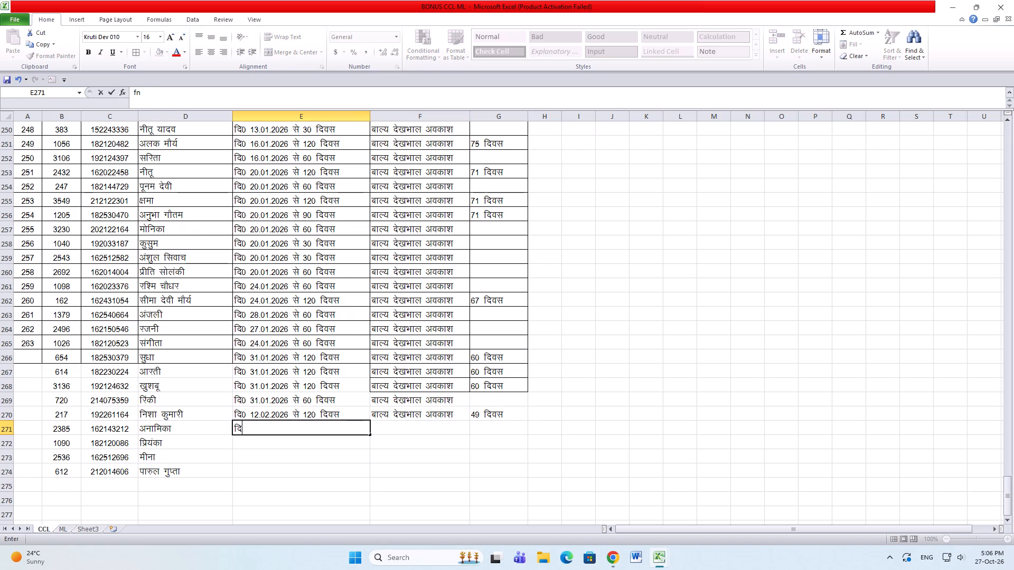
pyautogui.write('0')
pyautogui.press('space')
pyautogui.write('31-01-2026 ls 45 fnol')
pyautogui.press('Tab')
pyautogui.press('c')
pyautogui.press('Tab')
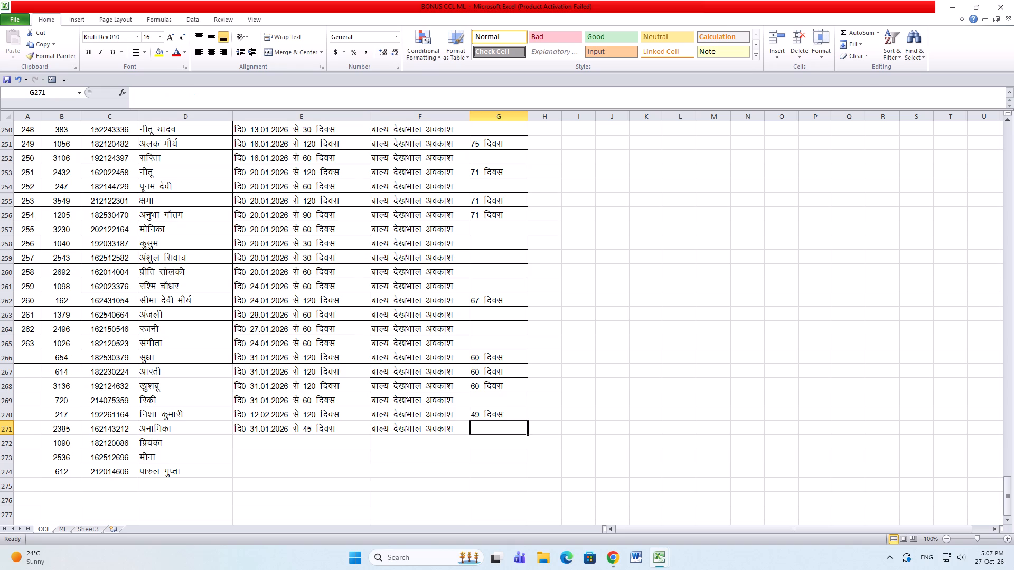
# Fill row 272 with the leave period "दि0 31.01.2026 से 120 दिवस", the leave type from row 271 and the day count "60 दिवस".
pyautogui.click(253, 439)
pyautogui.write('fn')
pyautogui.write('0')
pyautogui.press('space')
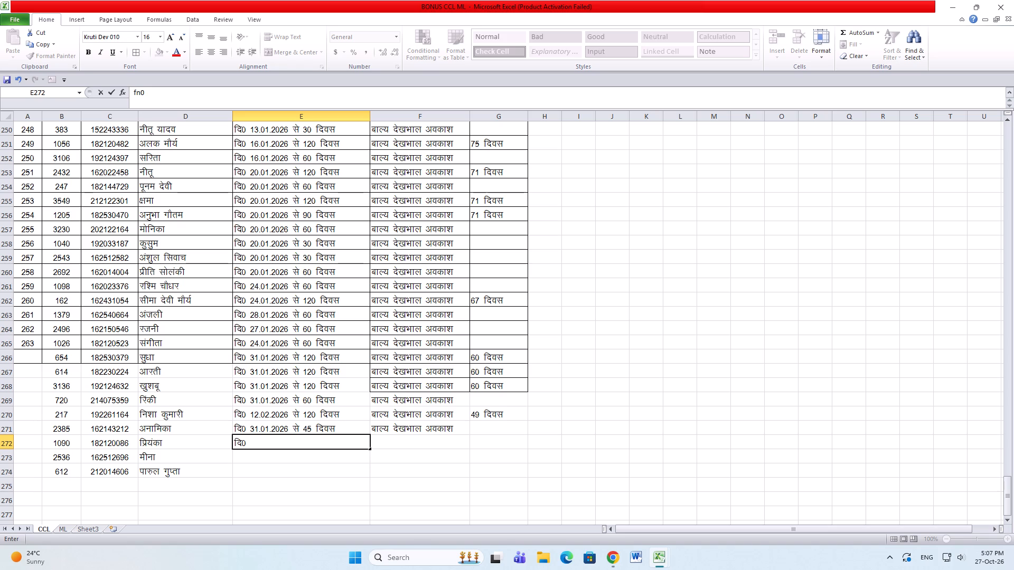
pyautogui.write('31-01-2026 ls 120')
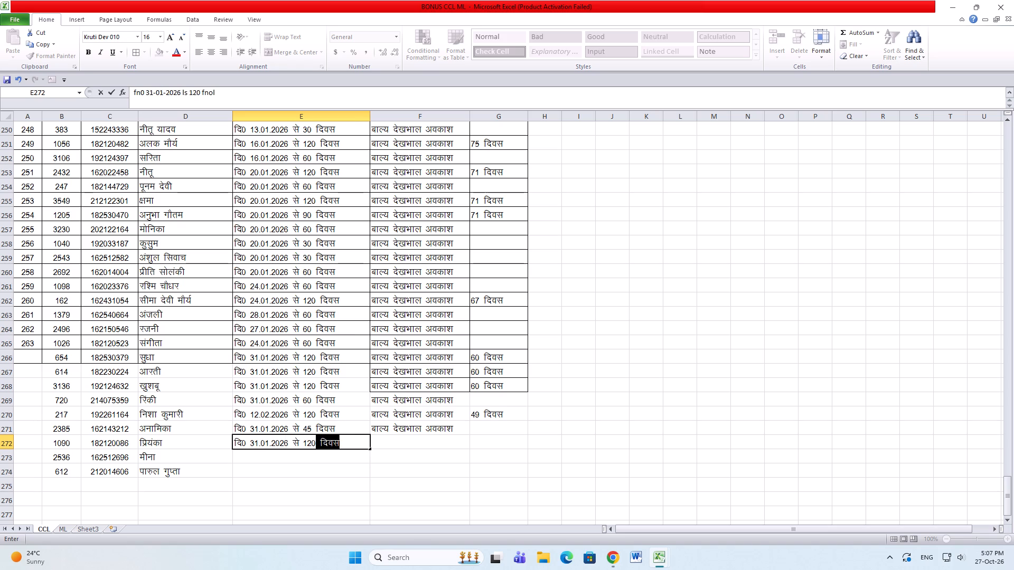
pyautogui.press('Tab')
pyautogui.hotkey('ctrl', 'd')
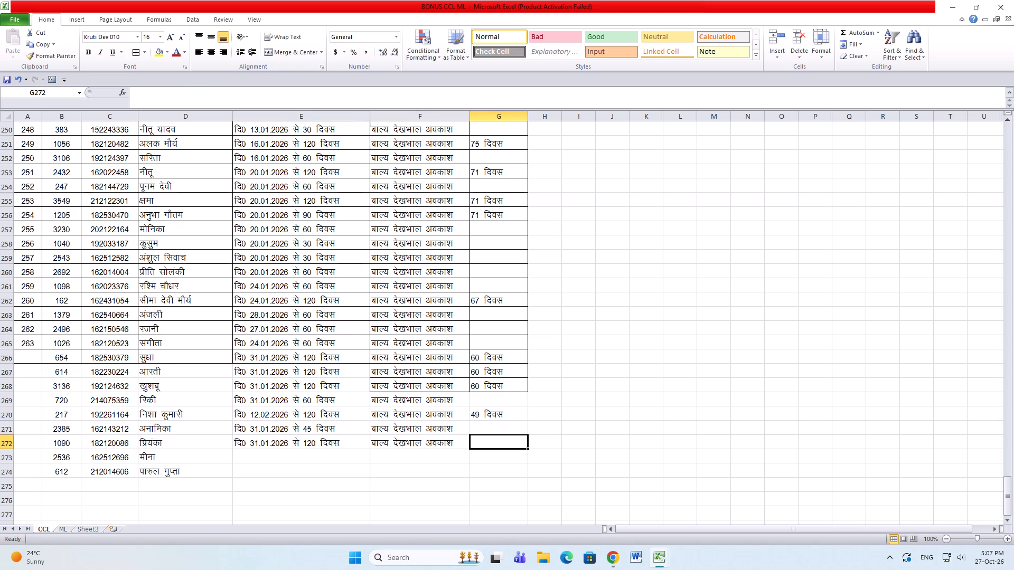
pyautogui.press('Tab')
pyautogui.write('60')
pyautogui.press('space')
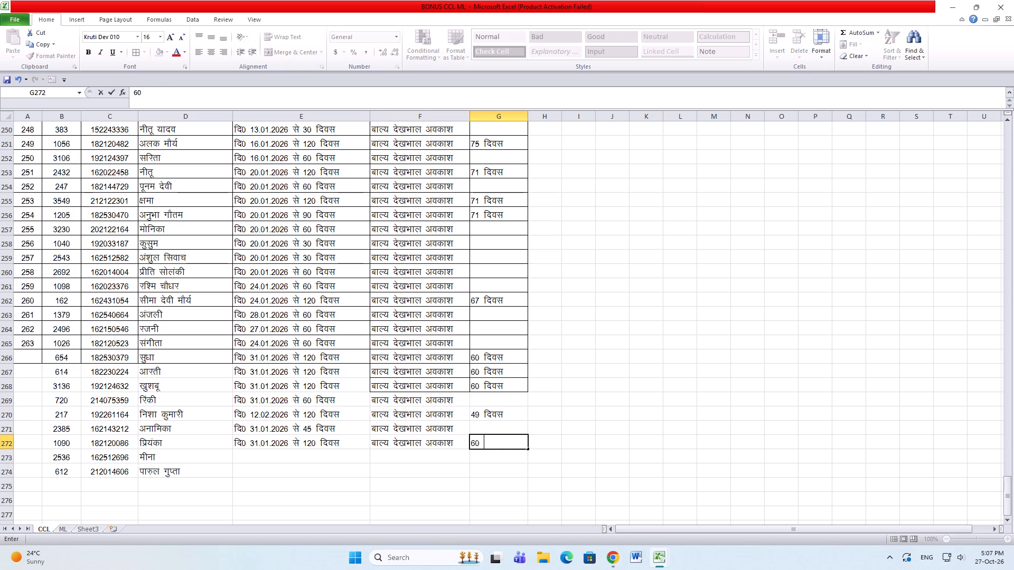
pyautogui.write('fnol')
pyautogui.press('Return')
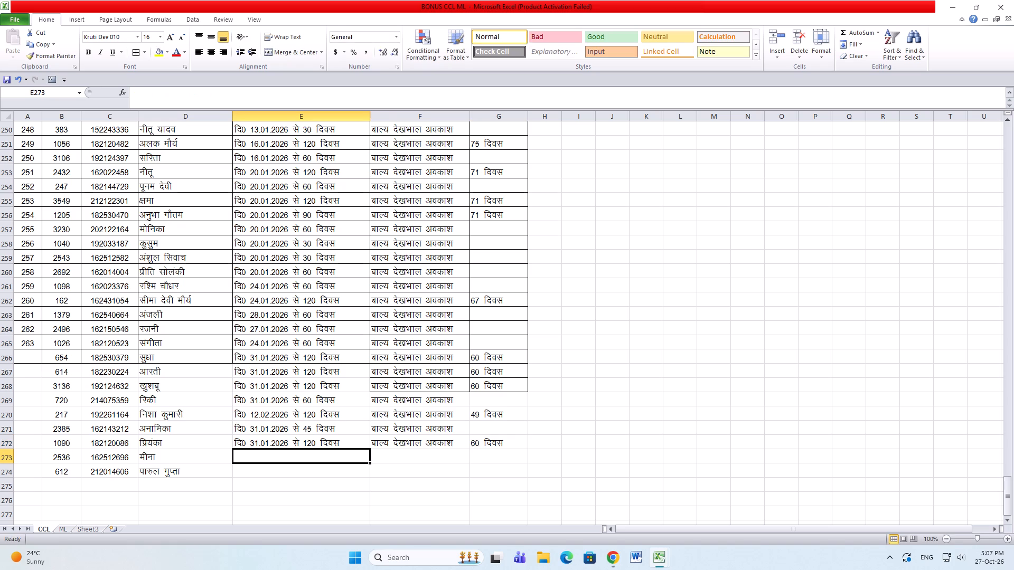
# Enter the leave period "दि0 31.01.2026 से 10 दिवस" in E273 and fill the leave type down from row 272.
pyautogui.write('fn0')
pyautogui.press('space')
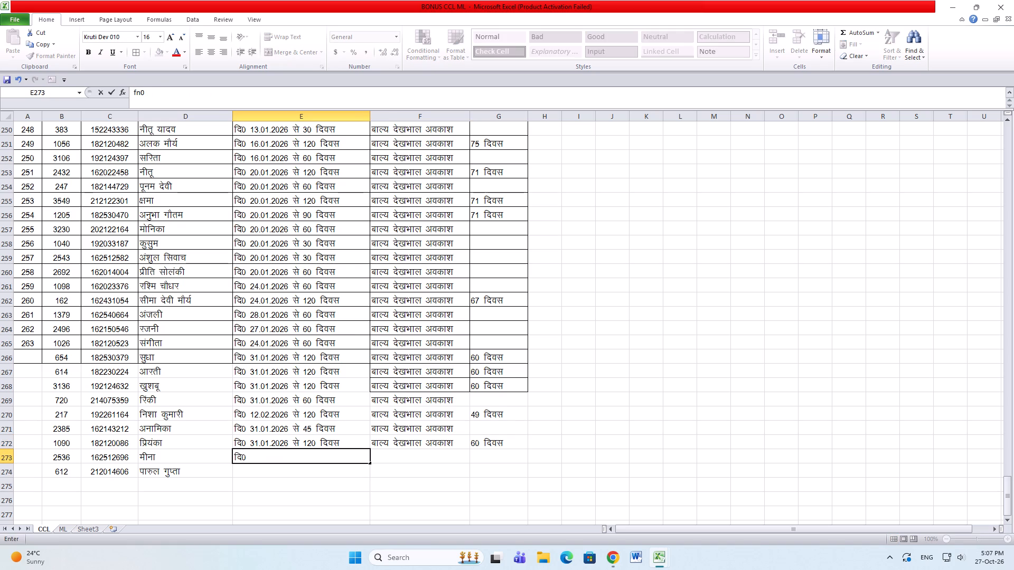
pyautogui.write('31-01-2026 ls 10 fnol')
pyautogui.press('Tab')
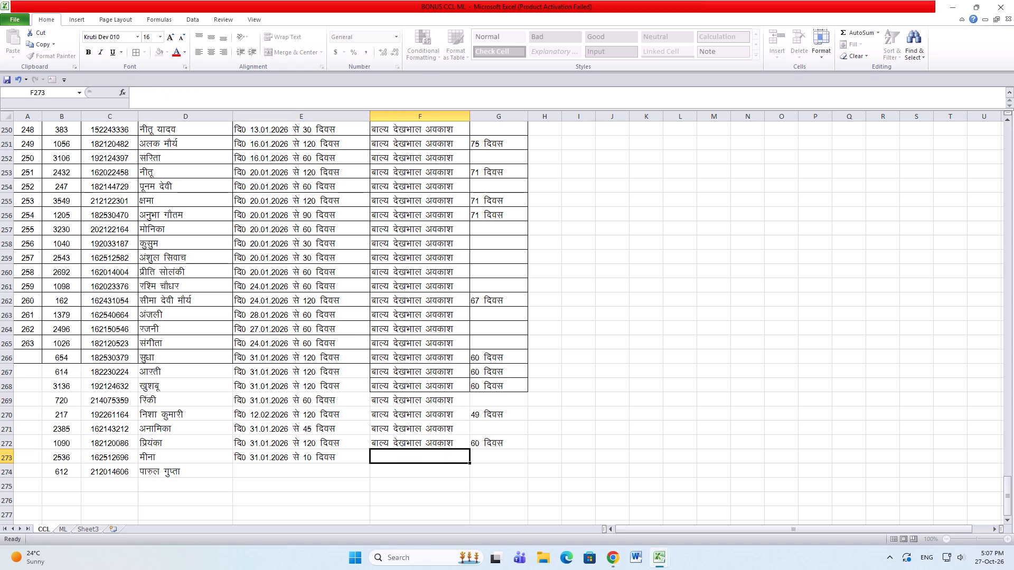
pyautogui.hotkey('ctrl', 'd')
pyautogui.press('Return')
# Enter the leave period "दि0 04.02.2026 से 120 दिवस" in E274 and fill the leave type down from row 273.
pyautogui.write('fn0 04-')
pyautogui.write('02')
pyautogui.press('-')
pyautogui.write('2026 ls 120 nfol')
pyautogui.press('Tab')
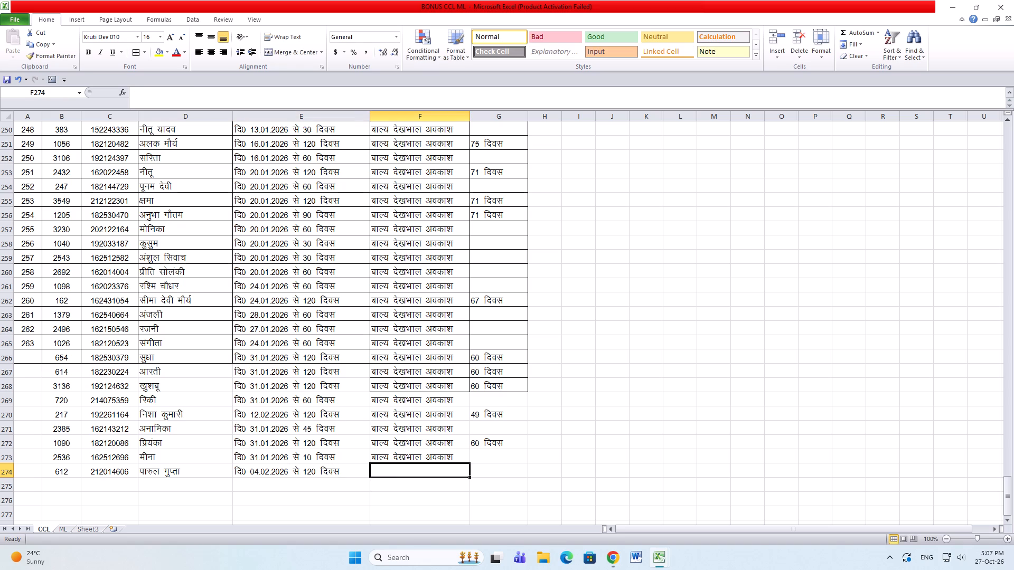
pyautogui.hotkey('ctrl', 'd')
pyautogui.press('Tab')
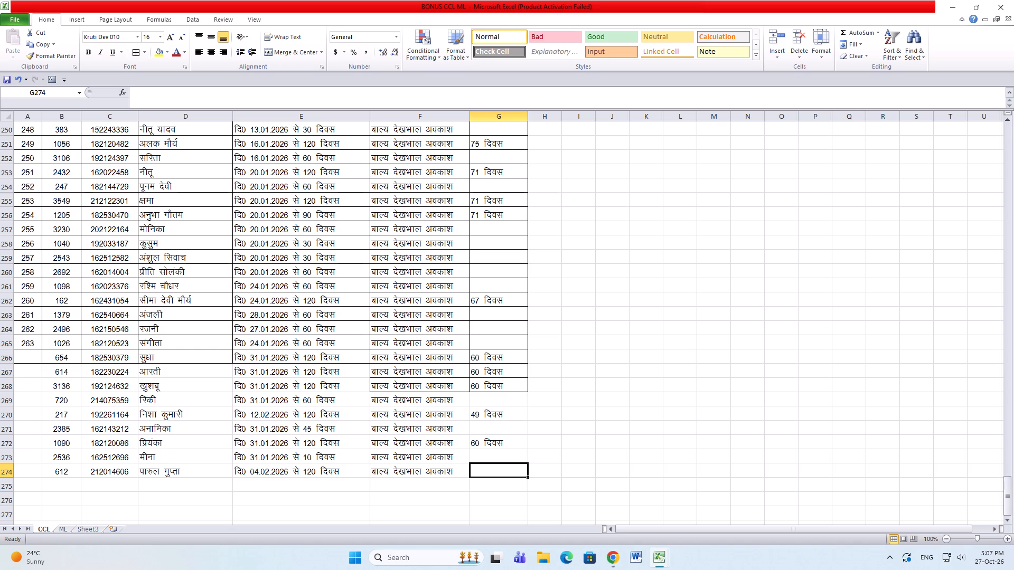
# Check the period calculation from 04-02-2026 in the DOB workbook and return to BONUS CCL ML.
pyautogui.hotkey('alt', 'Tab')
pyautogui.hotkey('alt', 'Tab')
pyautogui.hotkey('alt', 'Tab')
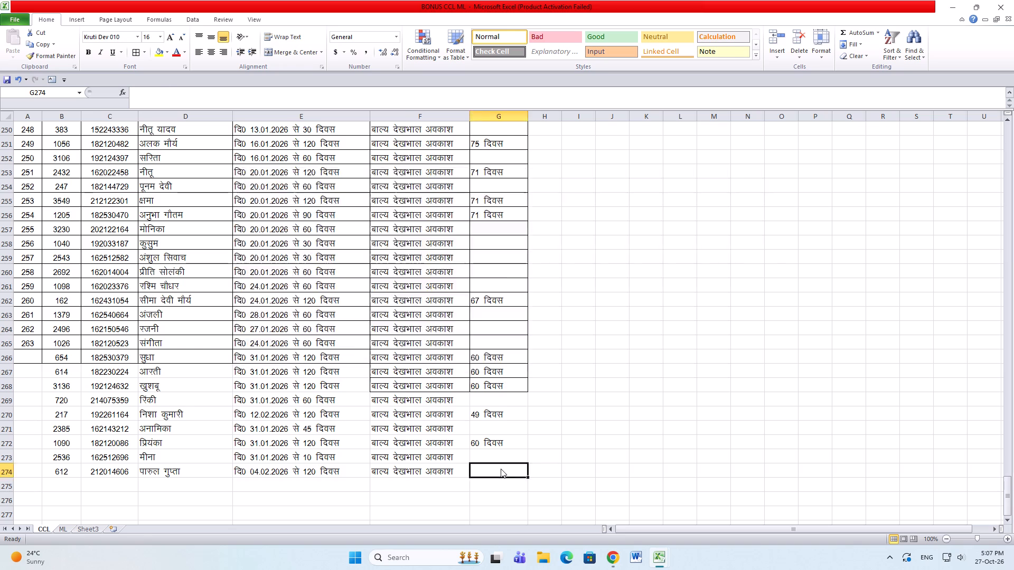
pyautogui.click(127, 209)
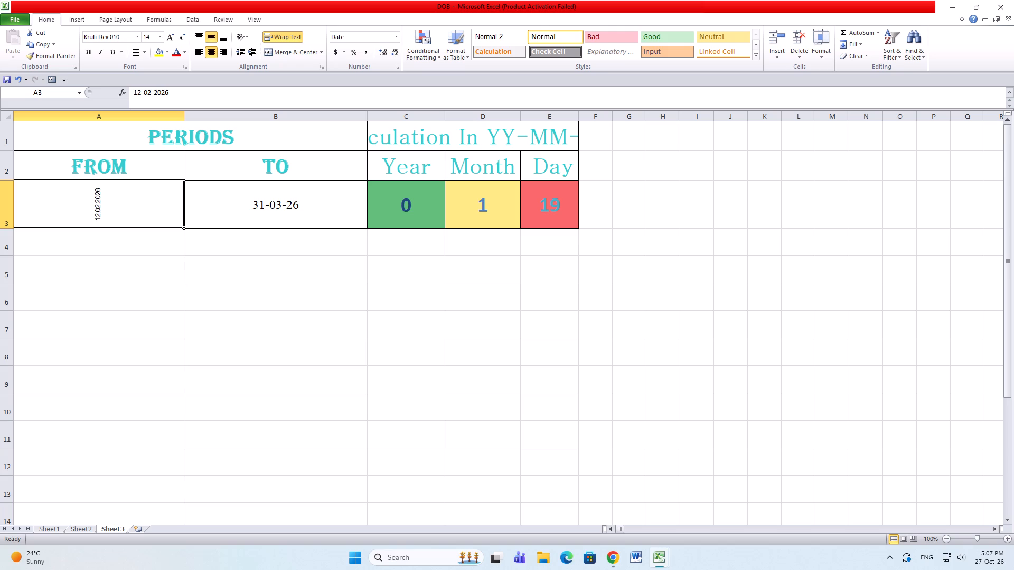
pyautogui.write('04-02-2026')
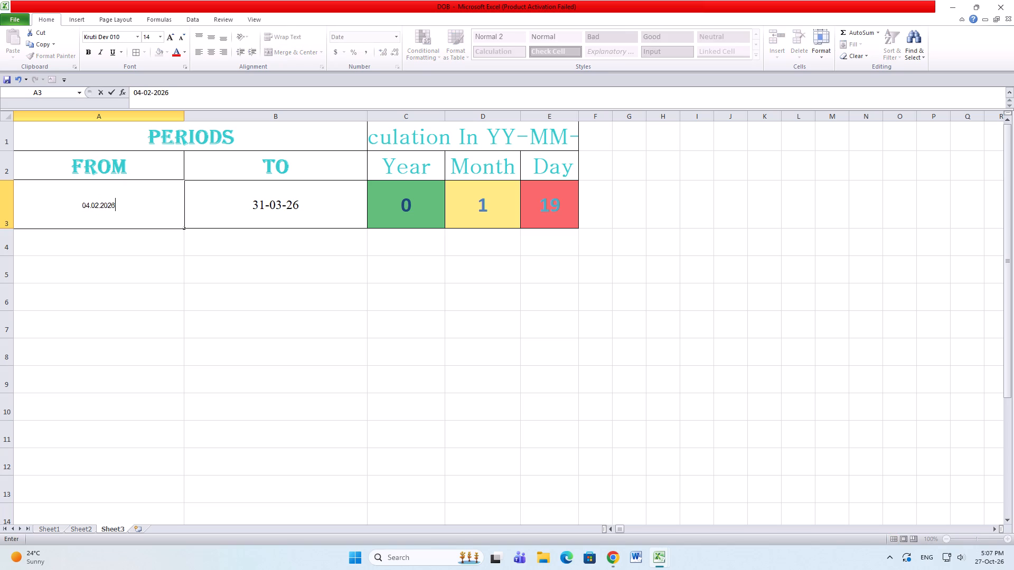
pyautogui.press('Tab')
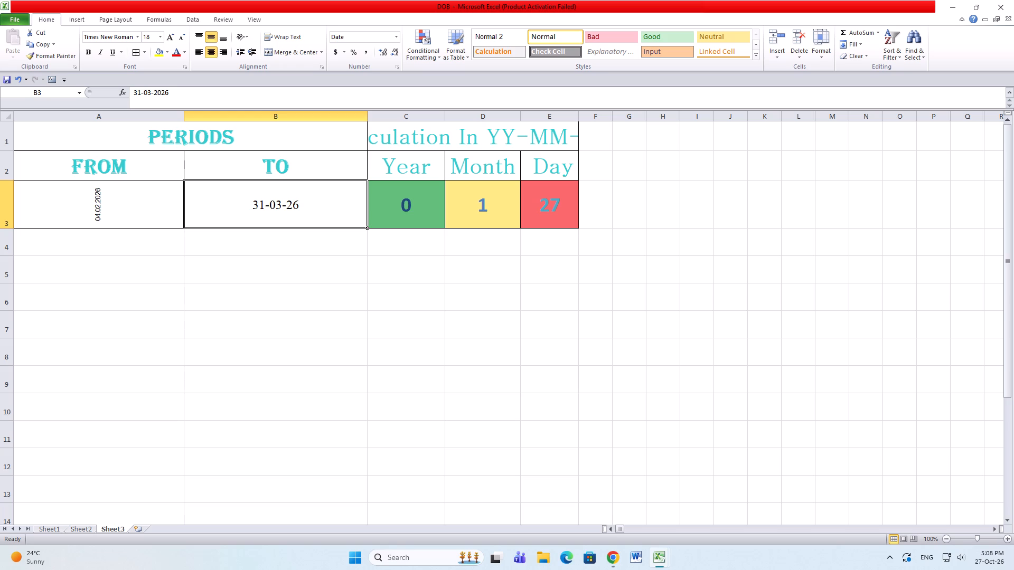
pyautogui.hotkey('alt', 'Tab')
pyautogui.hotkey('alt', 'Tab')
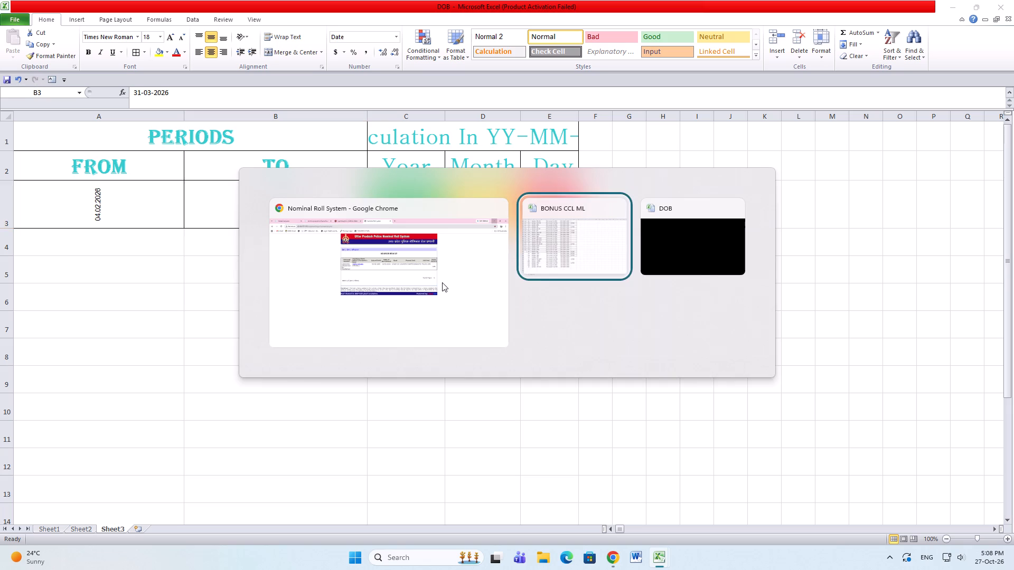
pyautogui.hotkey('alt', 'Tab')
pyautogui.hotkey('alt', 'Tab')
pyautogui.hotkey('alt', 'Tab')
# Enter the day count "57 दिवस" in G274 and save the workbook.
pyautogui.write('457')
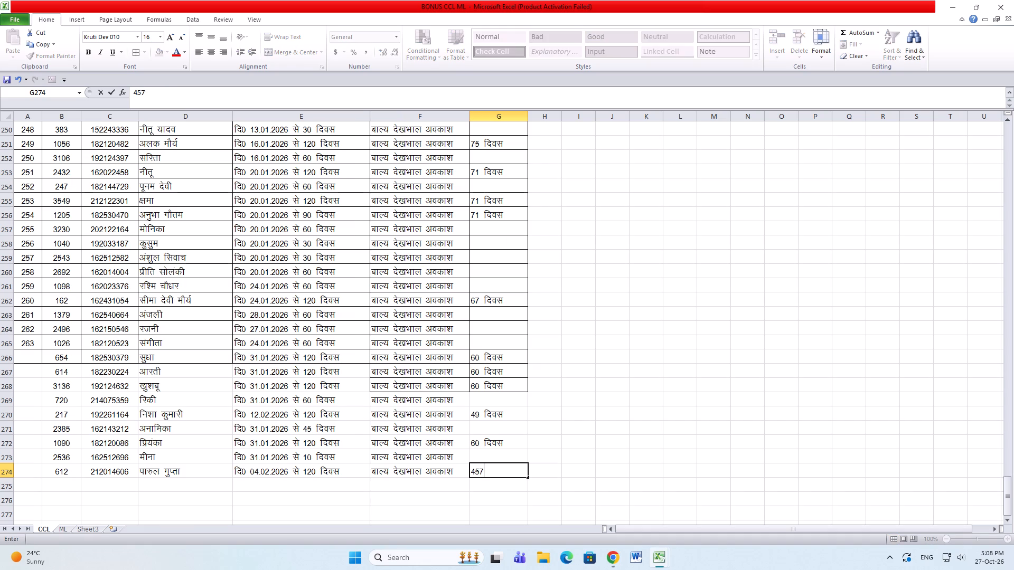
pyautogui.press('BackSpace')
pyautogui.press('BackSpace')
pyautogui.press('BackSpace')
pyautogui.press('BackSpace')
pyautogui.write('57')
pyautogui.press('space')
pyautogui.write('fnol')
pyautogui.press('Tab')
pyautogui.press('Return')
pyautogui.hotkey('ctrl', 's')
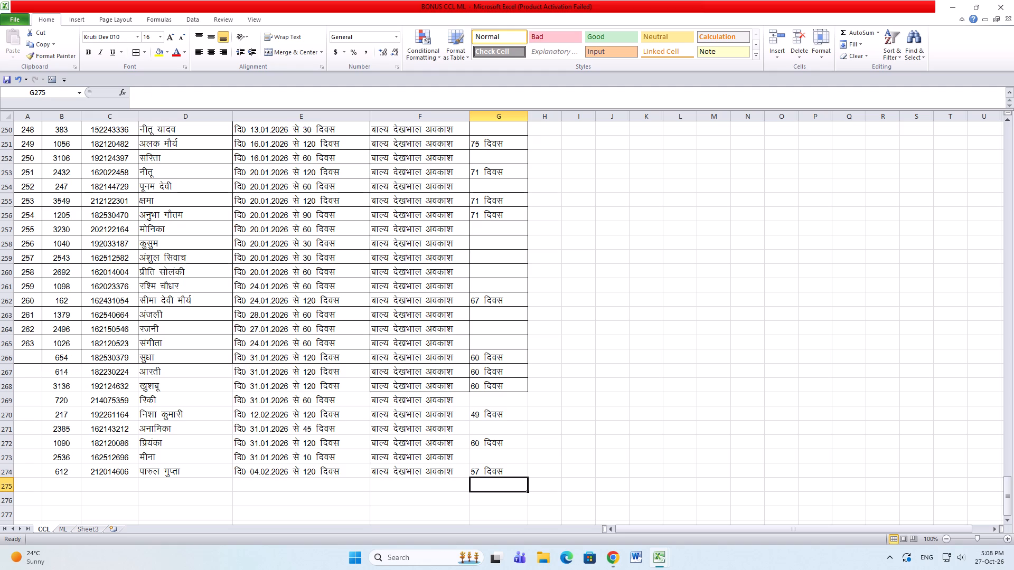
# Apply all borders to A265:G275 on the CCL sheet.
pyautogui.scroll(-3, 247, 295)
pyautogui.moveTo(29, 207); pyautogui.dragTo(523, 322)
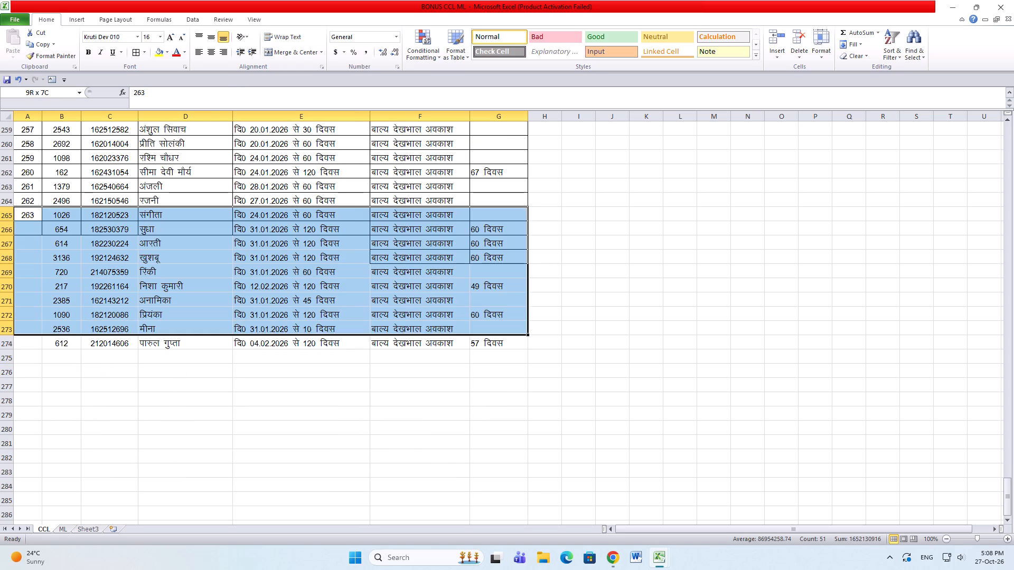
pyautogui.moveTo(523, 322); pyautogui.dragTo(509, 353)
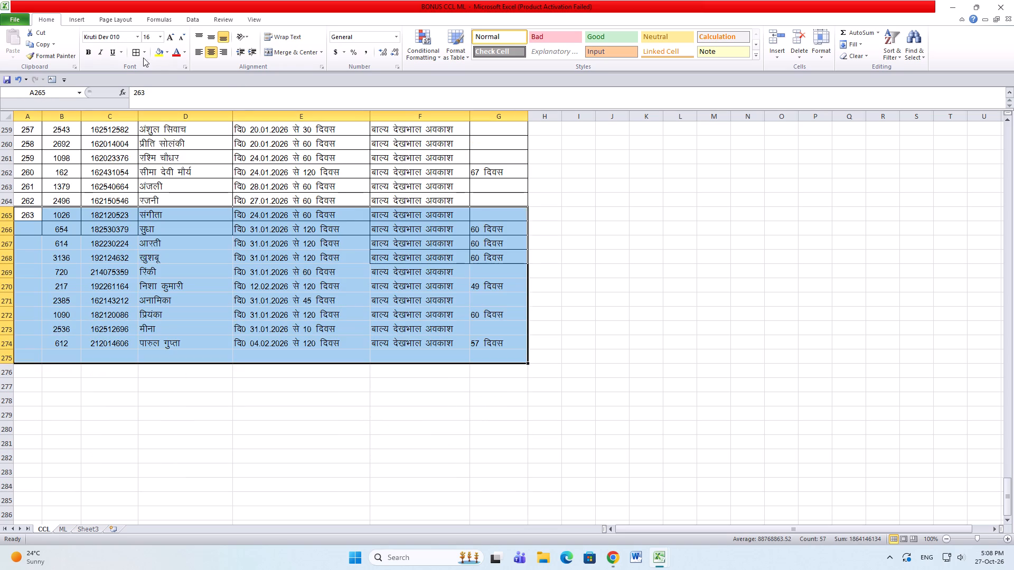
pyautogui.click(135, 52)
# Continue the serial numbers in column A from rows 263 to 265 down to 272 in row 274 and save the workbook.
pyautogui.moveTo(33, 185); pyautogui.dragTo(30, 197)
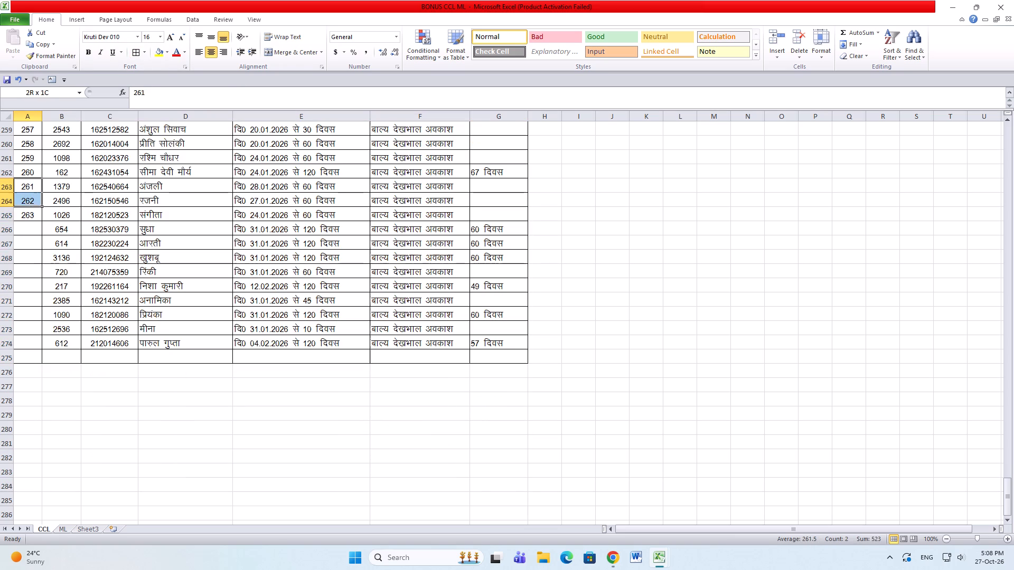
pyautogui.moveTo(30, 197); pyautogui.dragTo(30, 214)
pyautogui.doubleClick(42, 220)
pyautogui.click(68, 283)
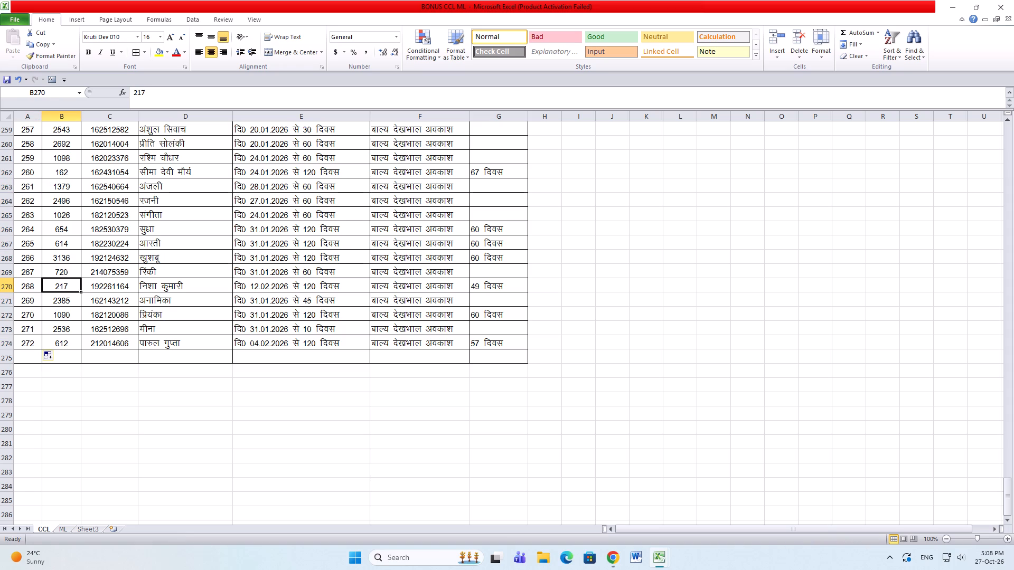
pyautogui.hotkey('ctrl', 's')
pyautogui.click(62, 354)
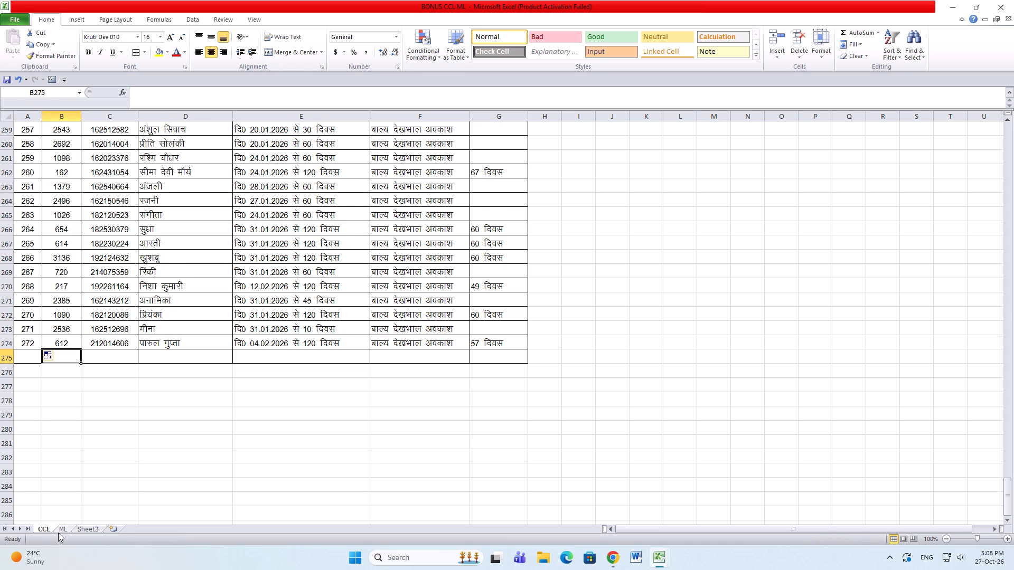
# On the ML sheet, enter the staff number, personnel number and name "नेहा" in B79:D79.
pyautogui.click(61, 526)
pyautogui.click(61, 410)
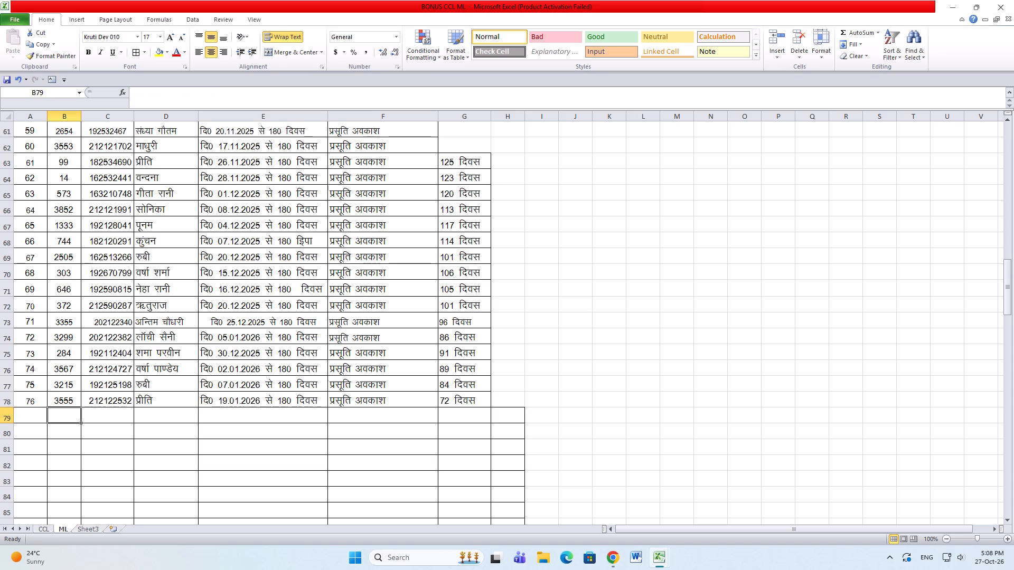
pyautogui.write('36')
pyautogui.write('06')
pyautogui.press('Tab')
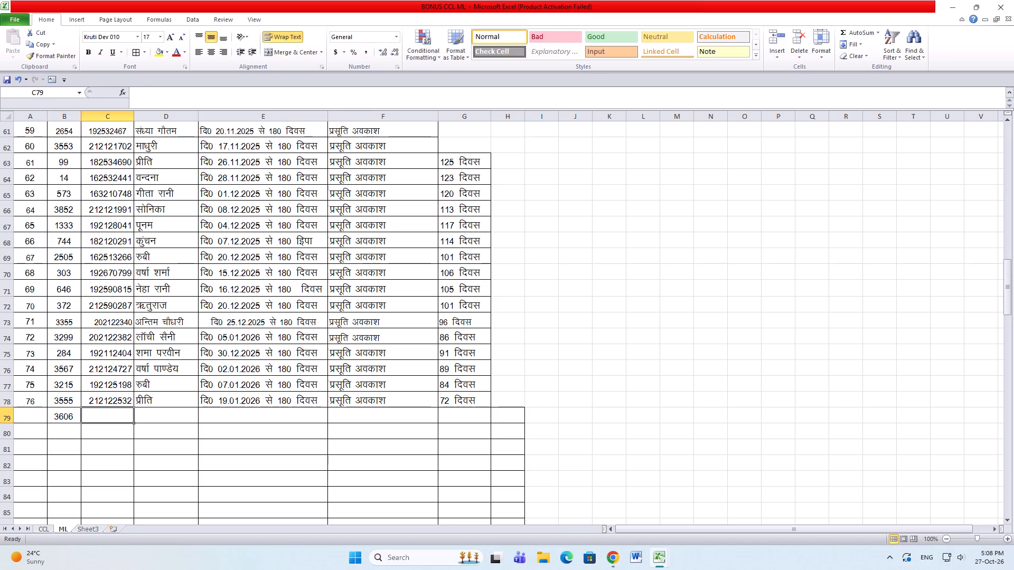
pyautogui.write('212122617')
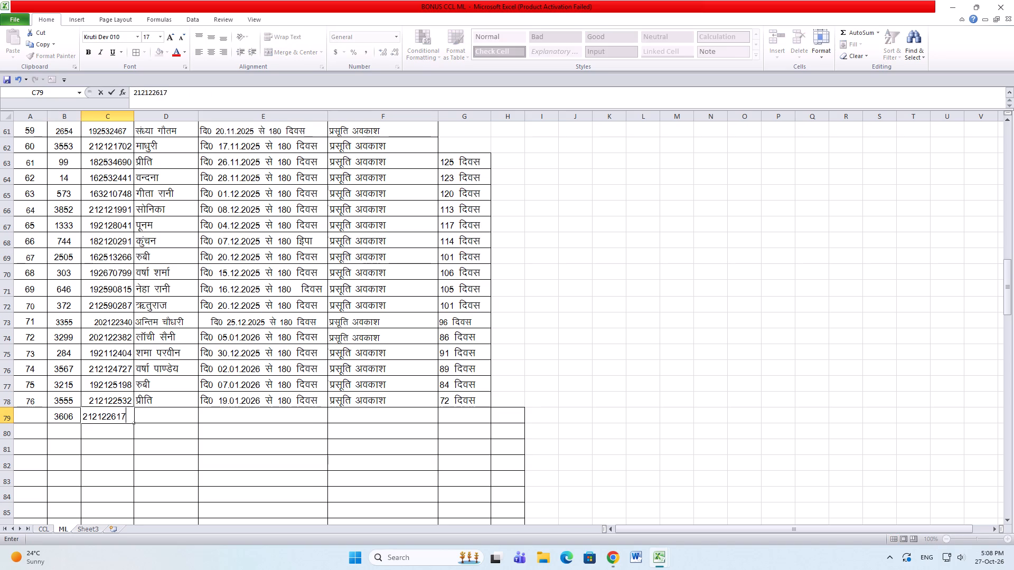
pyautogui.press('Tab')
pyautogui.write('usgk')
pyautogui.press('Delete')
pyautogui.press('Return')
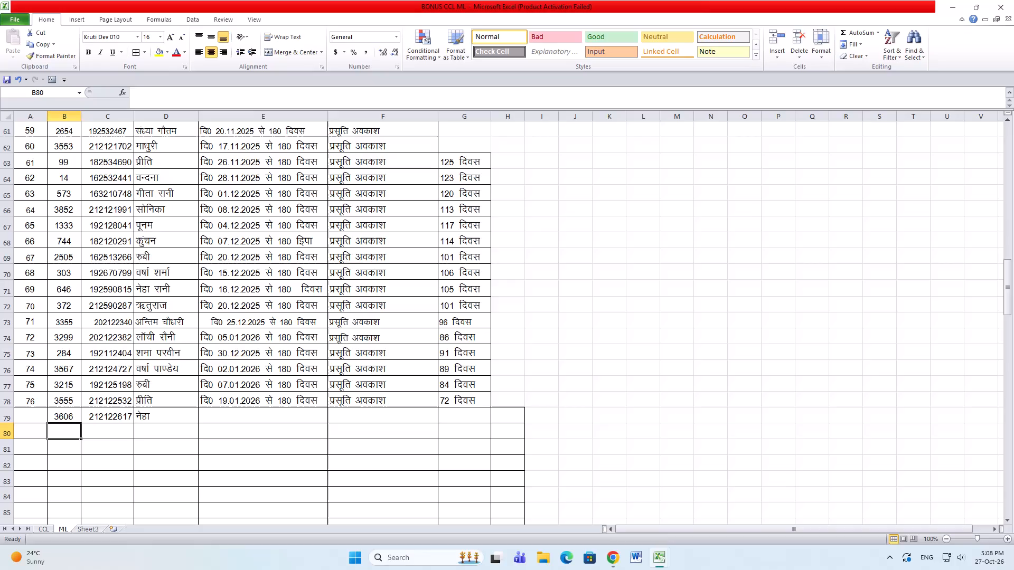
# Enter the staff number, personnel number and name "प्रीति" in B80:D80.
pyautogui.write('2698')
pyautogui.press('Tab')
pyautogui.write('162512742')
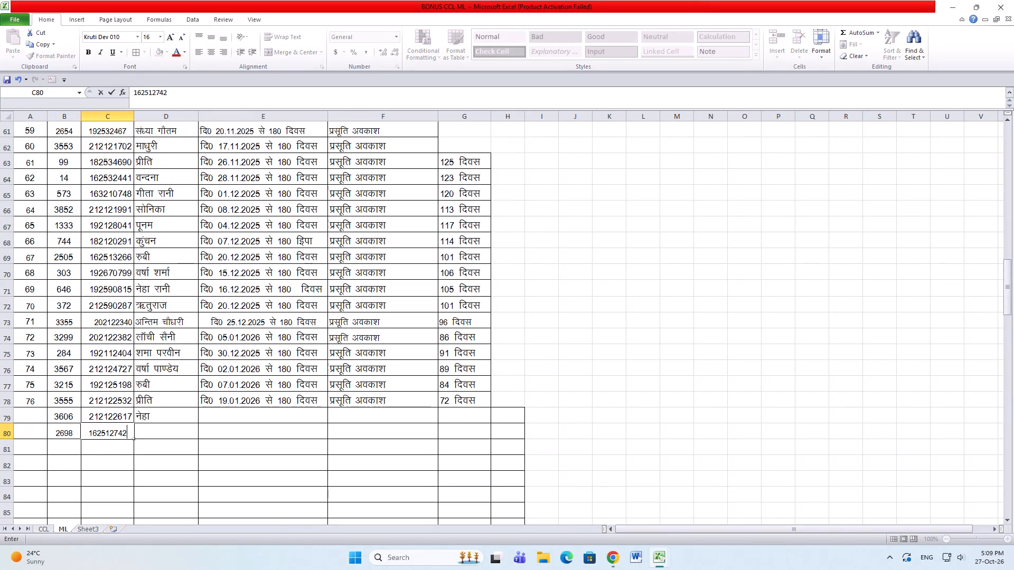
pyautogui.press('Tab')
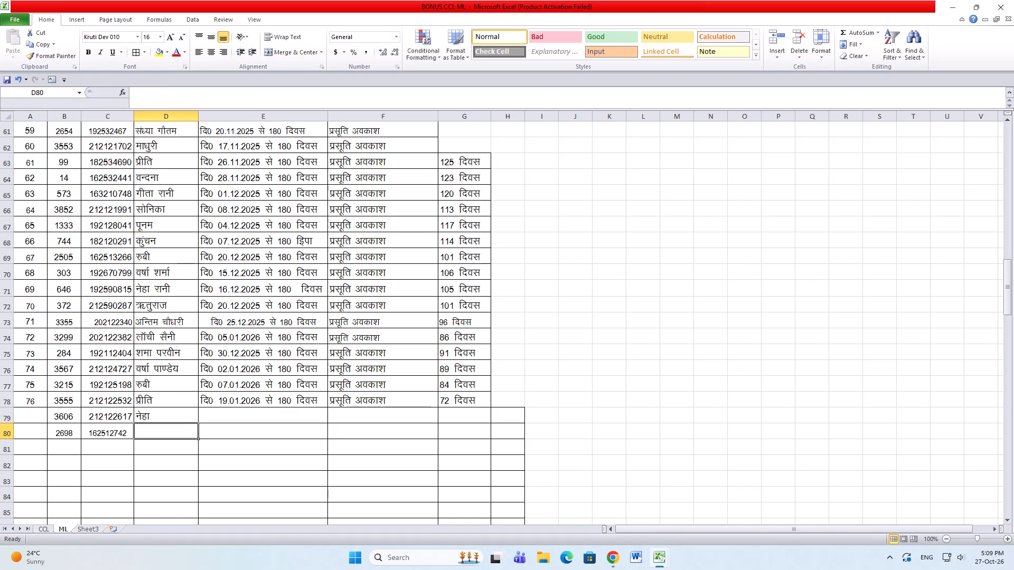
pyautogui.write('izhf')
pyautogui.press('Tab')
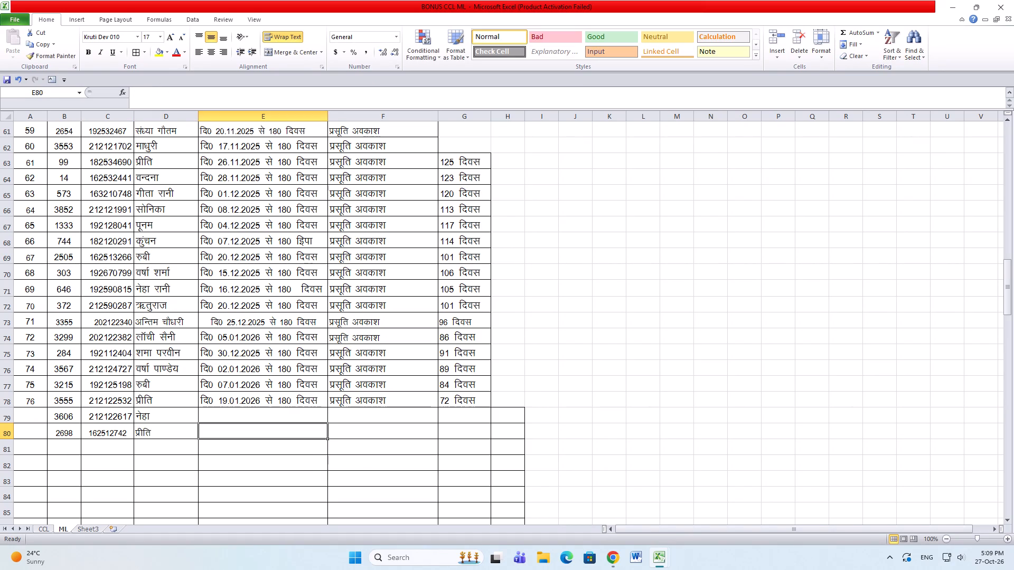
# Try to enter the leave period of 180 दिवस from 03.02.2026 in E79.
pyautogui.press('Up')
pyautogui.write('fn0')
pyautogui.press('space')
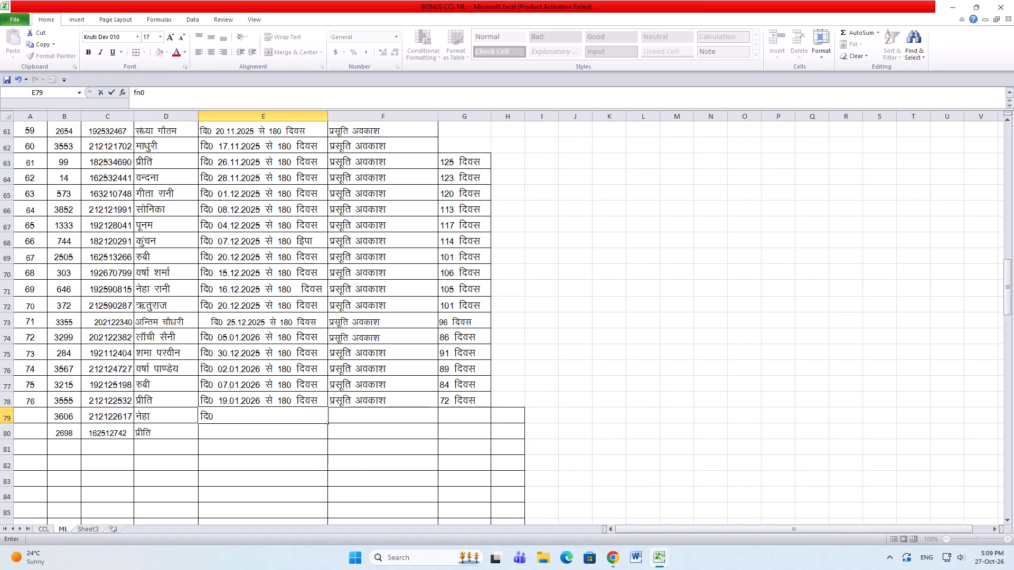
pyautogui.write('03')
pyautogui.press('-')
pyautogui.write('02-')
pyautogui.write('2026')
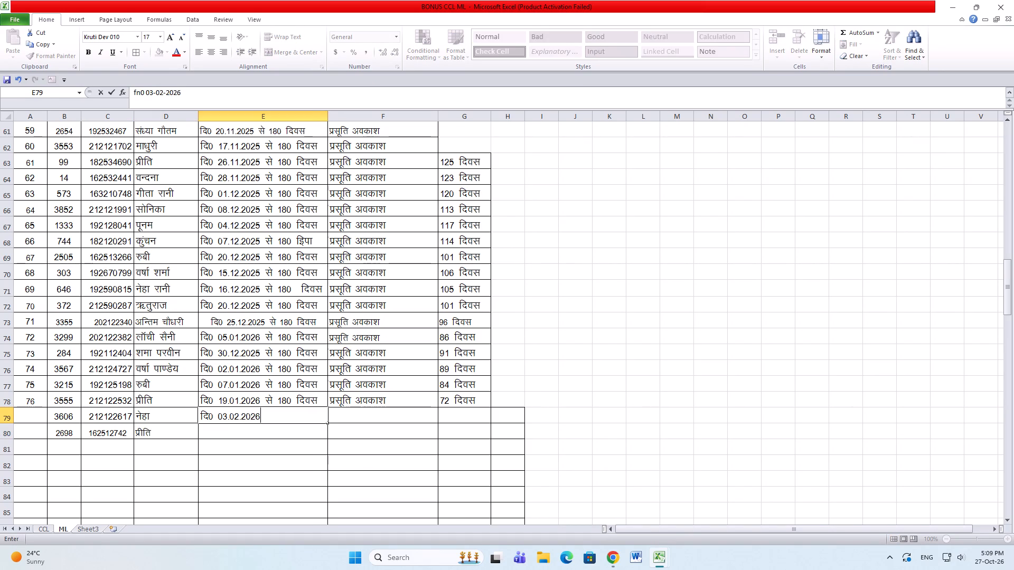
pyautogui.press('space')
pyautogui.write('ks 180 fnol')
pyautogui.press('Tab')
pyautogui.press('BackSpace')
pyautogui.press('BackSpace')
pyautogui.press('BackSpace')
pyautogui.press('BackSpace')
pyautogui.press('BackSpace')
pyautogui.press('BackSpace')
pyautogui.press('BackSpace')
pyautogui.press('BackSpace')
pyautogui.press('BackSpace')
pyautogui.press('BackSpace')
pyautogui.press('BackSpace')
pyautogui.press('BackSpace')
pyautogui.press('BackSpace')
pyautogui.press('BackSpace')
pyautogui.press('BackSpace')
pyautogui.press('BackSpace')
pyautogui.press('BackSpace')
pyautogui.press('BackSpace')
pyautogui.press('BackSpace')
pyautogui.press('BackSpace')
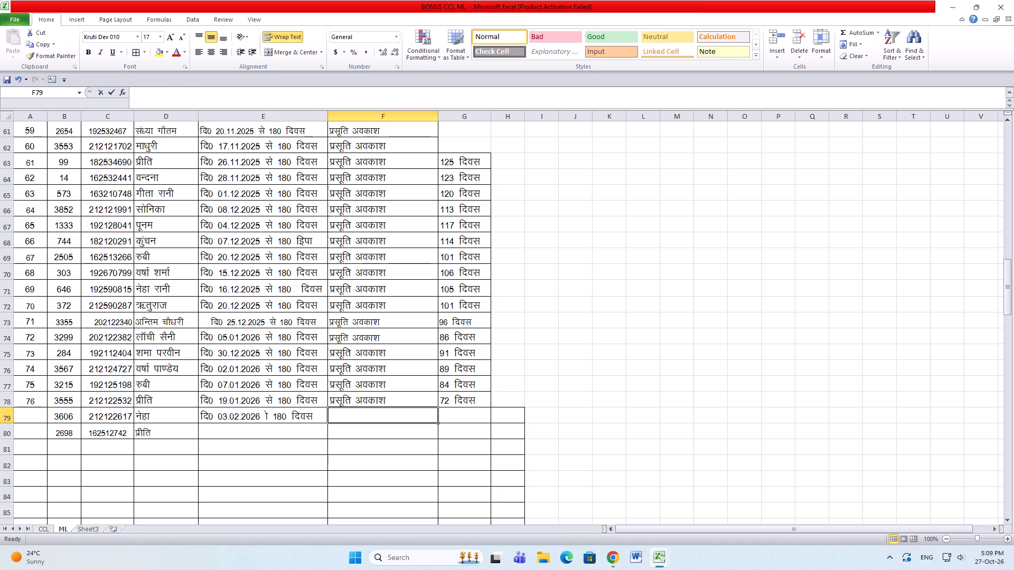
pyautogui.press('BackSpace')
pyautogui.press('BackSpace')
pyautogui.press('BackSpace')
# Enter the leave period "दि0 03.02.2026 से 180 दिवस" in E79 and the leave type "प्रसूति अवकाश" in F79.
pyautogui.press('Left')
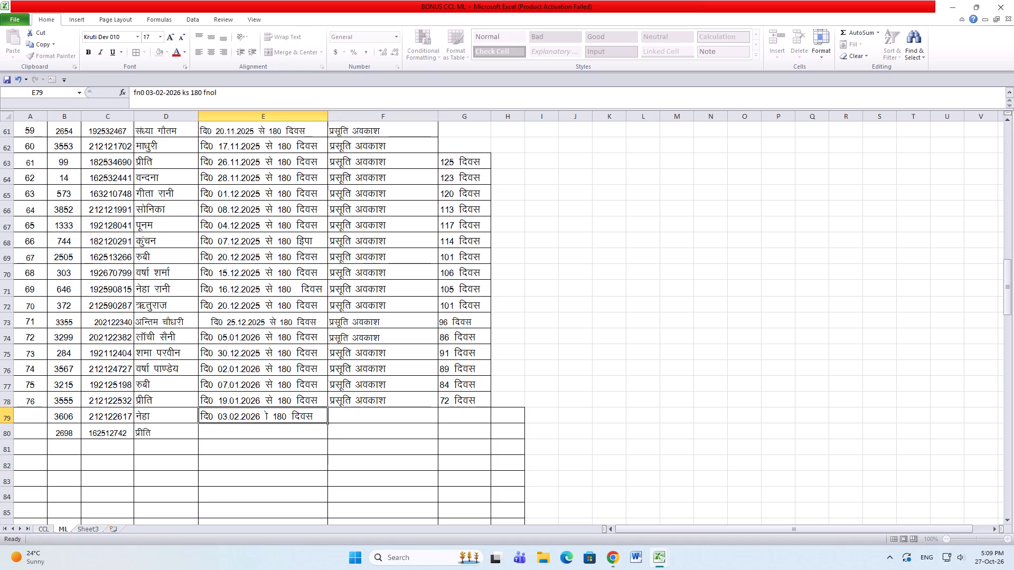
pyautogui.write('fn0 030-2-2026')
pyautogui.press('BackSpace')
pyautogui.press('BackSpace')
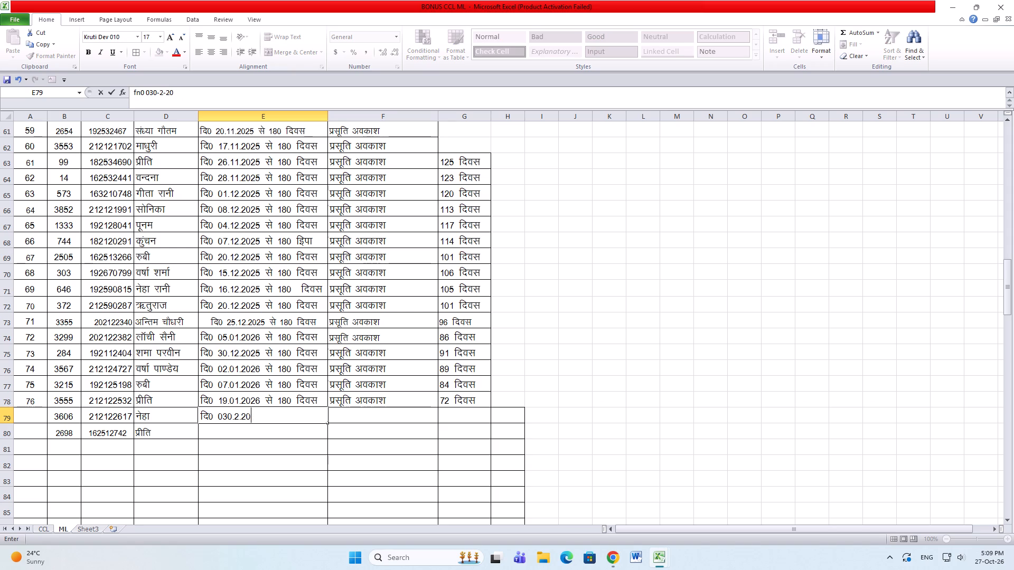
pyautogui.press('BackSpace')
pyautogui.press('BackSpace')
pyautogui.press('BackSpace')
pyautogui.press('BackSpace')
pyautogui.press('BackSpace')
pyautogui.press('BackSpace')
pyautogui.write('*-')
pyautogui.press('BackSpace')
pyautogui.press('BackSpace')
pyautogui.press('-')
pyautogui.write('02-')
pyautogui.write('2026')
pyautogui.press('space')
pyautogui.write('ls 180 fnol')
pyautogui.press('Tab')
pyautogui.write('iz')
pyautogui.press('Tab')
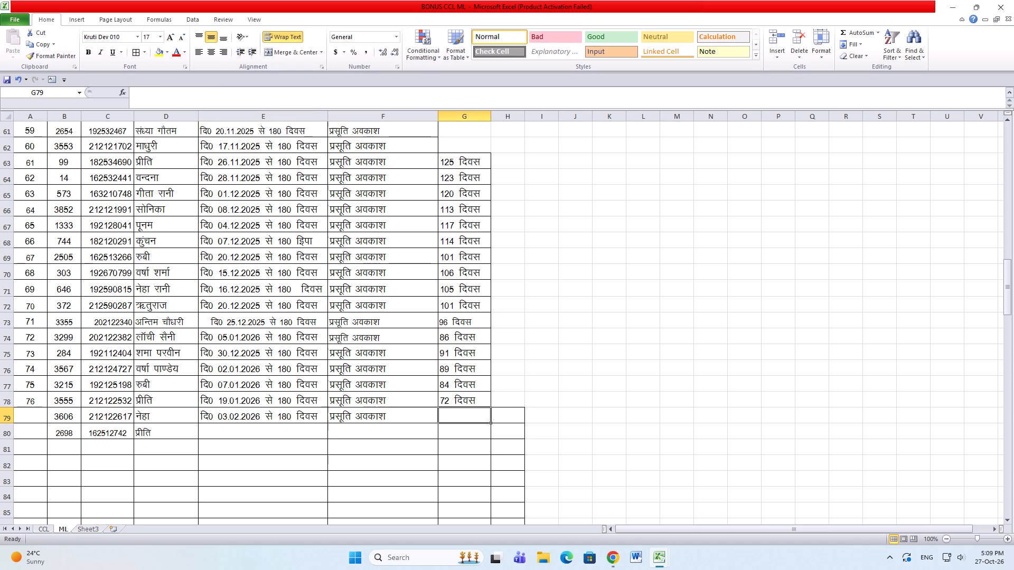
# Check the period calculation from 03-02-2026 in the DOB workbook and return to BONUS CCL ML.
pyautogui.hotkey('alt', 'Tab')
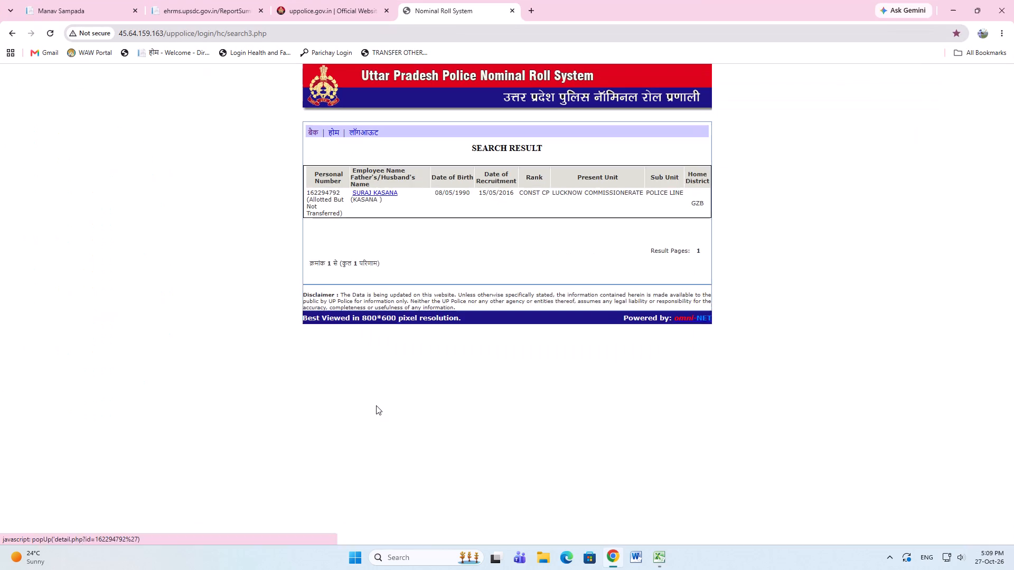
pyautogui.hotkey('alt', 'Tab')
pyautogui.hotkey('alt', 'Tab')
pyautogui.click(97, 212)
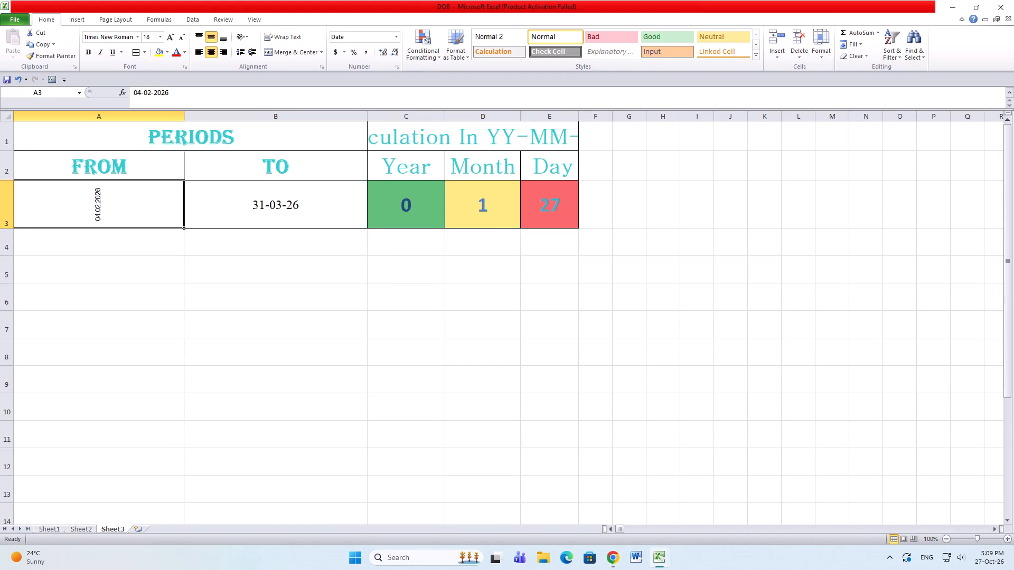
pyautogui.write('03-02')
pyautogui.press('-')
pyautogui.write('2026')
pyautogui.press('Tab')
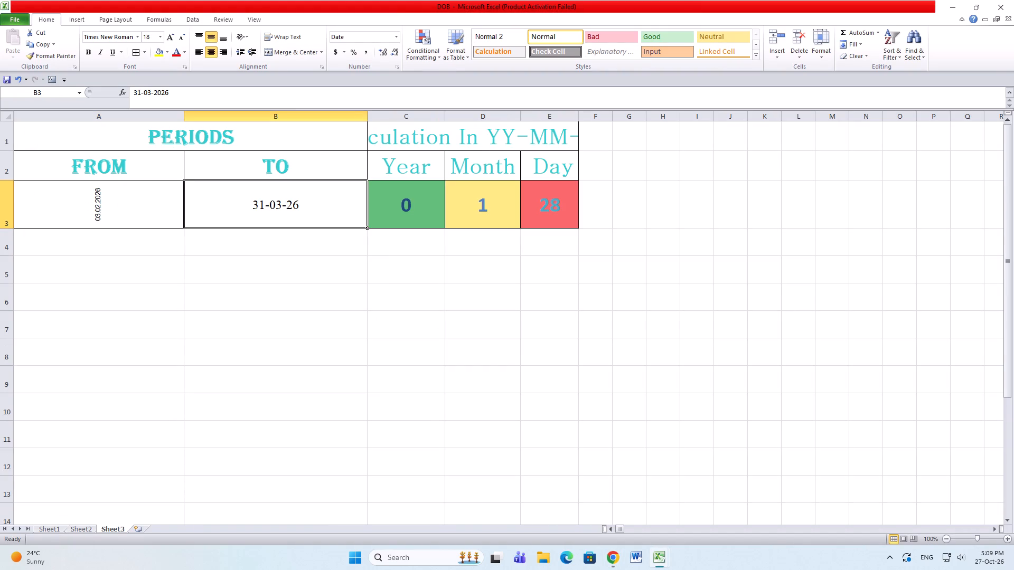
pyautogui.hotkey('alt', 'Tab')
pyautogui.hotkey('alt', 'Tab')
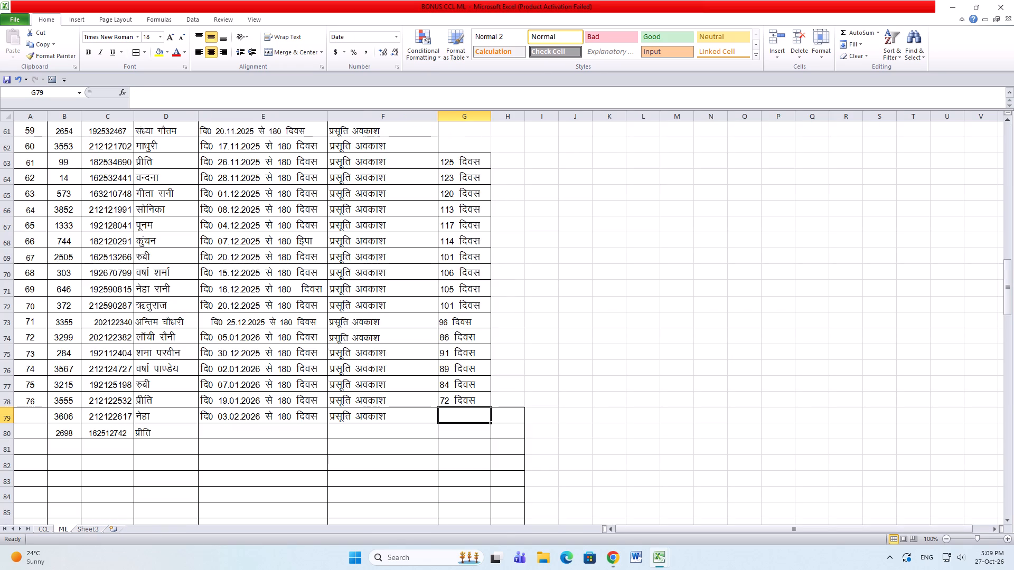
# Enter the day count "58 दिवस" in G79.
pyautogui.click(462, 408)
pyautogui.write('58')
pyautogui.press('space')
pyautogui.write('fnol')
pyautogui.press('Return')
# Enter the leave period "दि0 30.01.2026 से 180 दिवस" in E80 and the leave type "प्रसूति अवकाश" in F80.
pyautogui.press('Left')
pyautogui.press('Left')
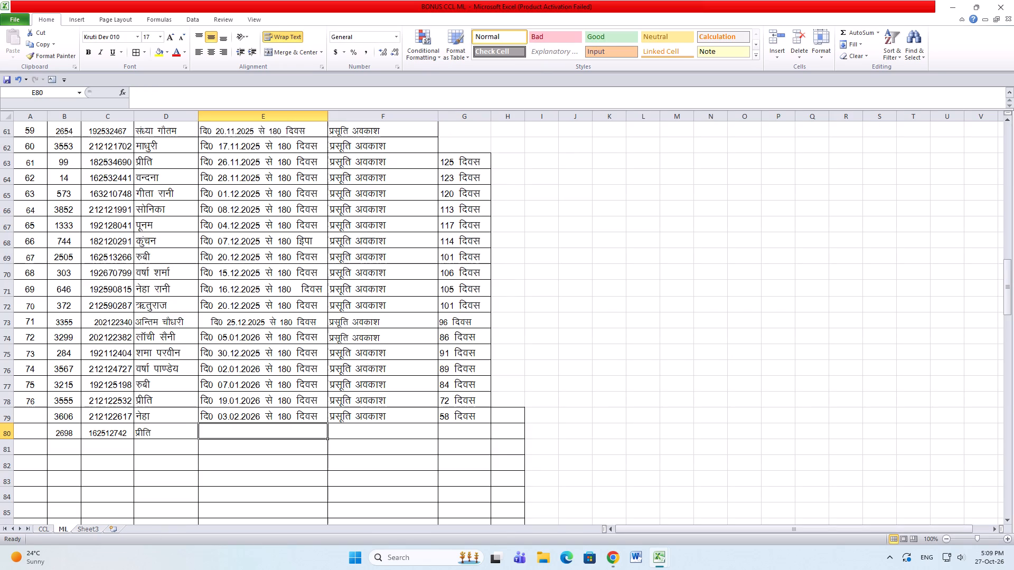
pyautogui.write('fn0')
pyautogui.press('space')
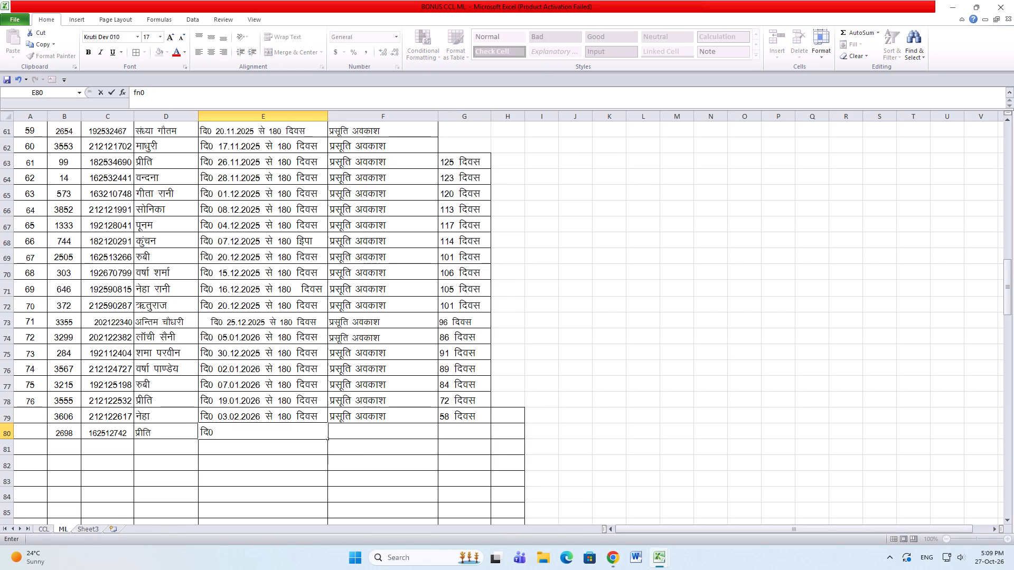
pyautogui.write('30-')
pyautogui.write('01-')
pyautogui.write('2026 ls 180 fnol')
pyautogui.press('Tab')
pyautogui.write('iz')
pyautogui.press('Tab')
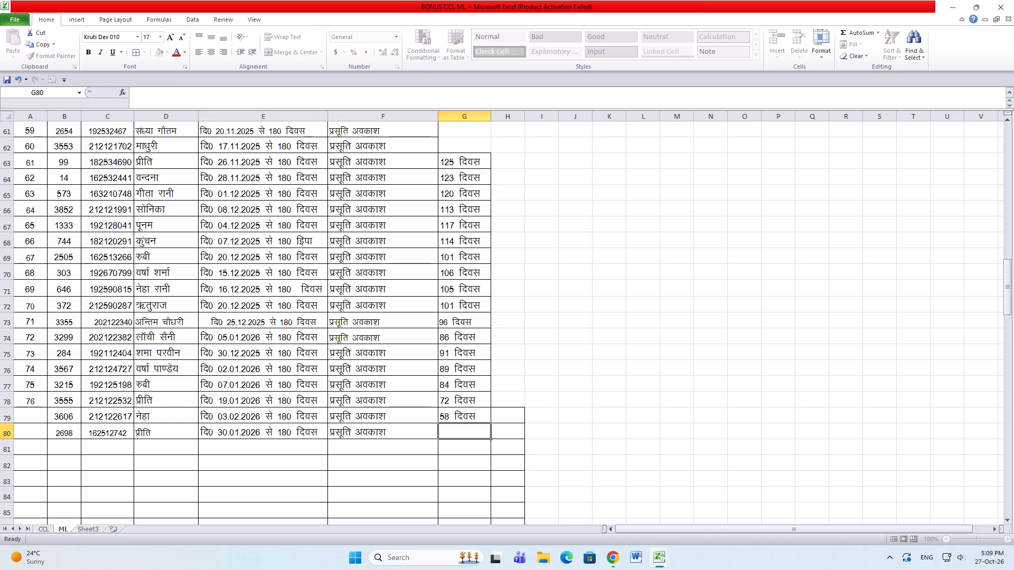
# Check the period calculation from 30-01-2026 in the DOB workbook and return to BONUS CCL ML.
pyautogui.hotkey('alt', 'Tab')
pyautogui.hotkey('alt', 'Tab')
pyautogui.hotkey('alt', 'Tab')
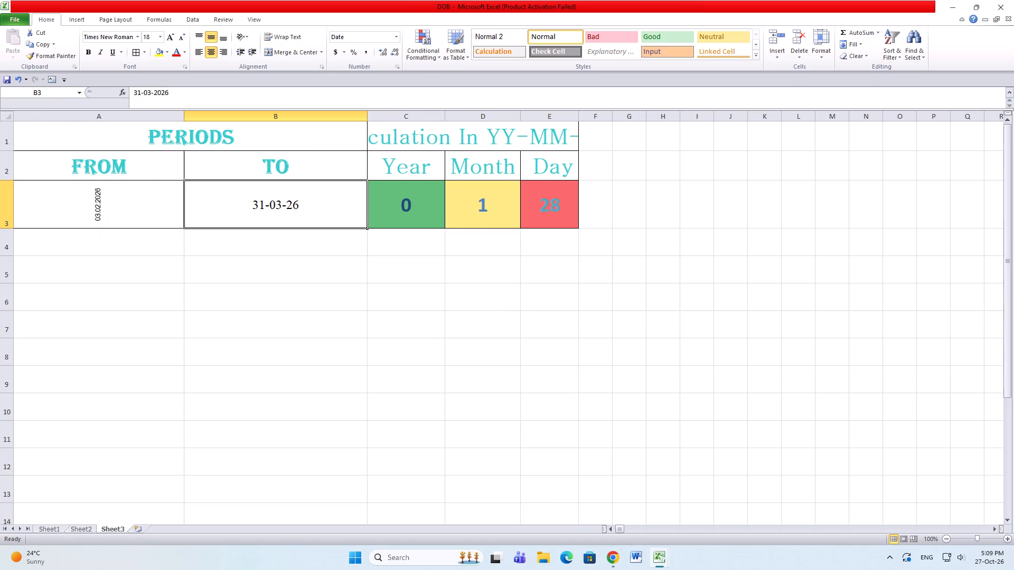
pyautogui.click(151, 203)
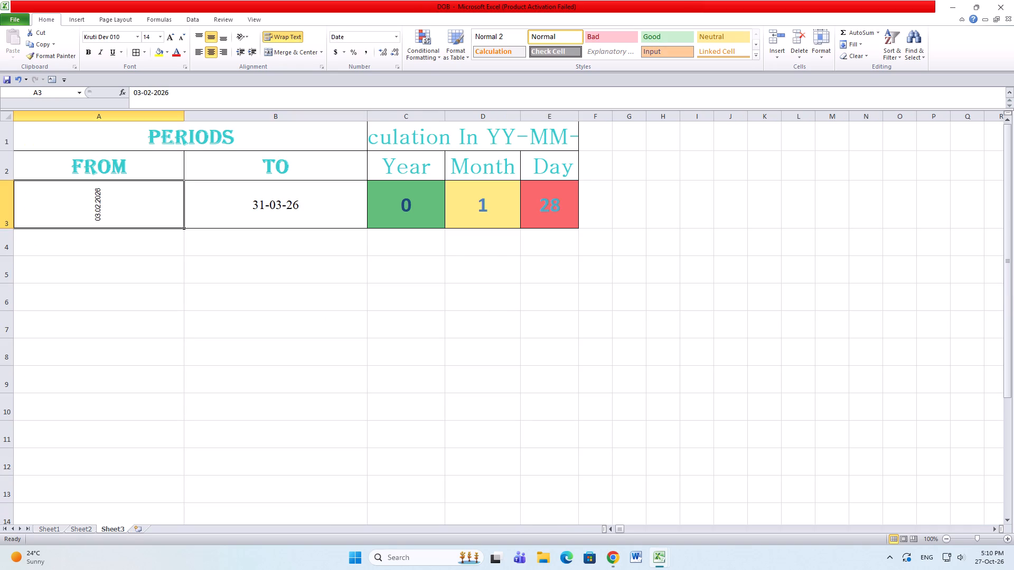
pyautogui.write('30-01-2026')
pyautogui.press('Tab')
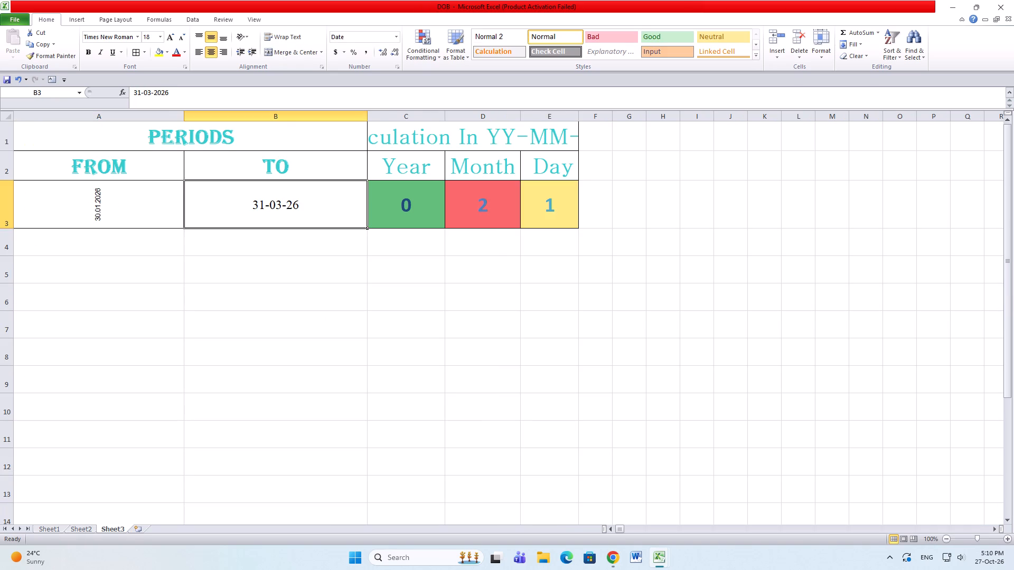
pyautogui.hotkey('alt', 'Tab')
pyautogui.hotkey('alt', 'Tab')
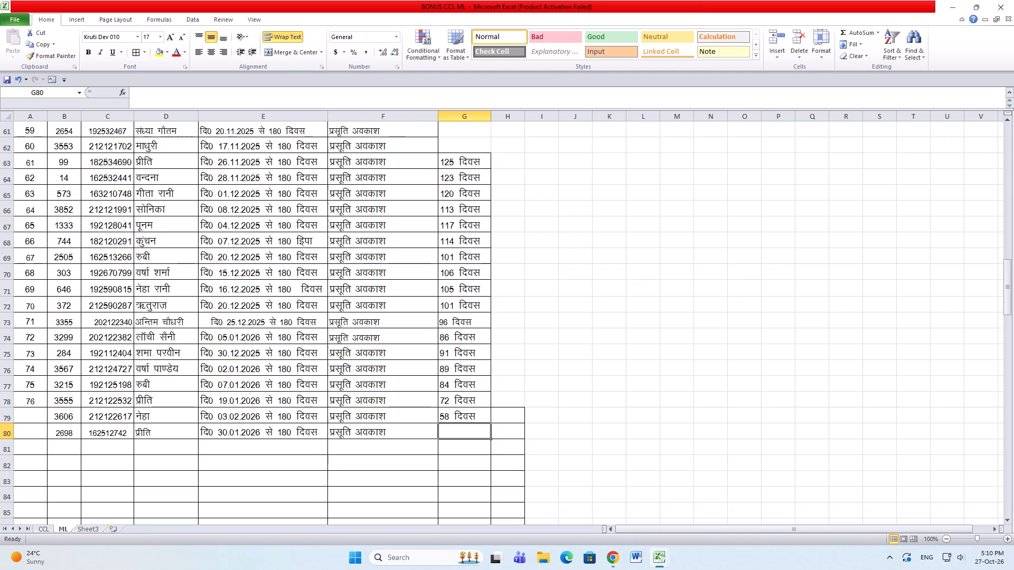
# Enter the day count "61 दिवस" in G80 and save the workbook.
pyautogui.click(465, 429)
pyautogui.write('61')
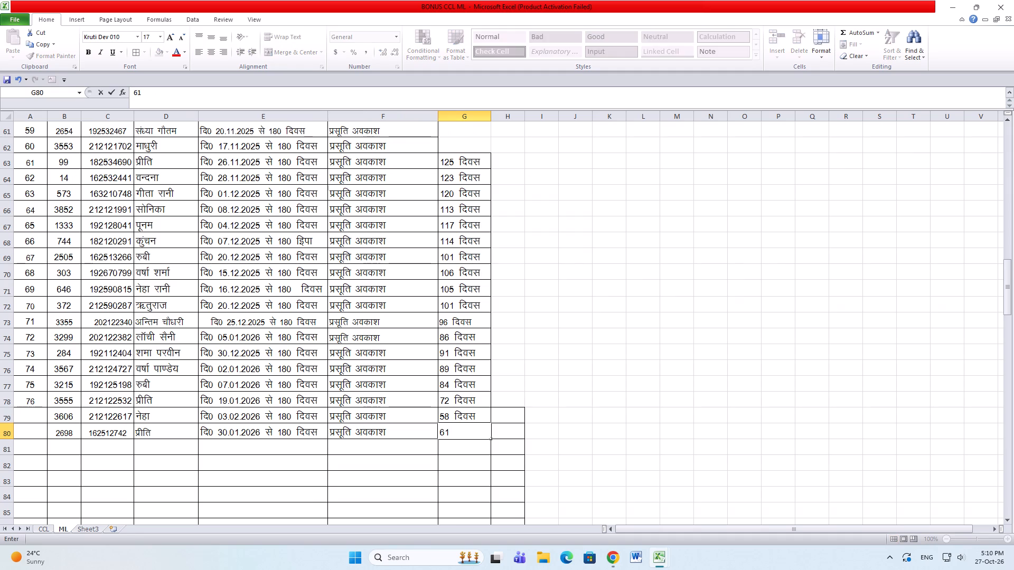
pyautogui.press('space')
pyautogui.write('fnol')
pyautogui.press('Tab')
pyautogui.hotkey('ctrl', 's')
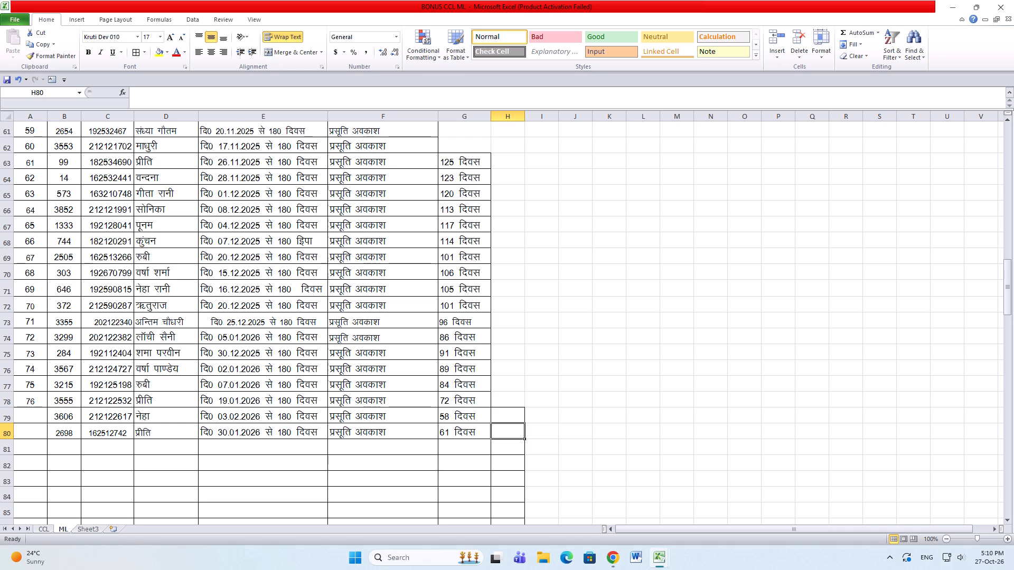
# On the CCL sheet, enter the next employee's staff number in B275 and save the workbook.
pyautogui.click(44, 530)
pyautogui.click(57, 359)
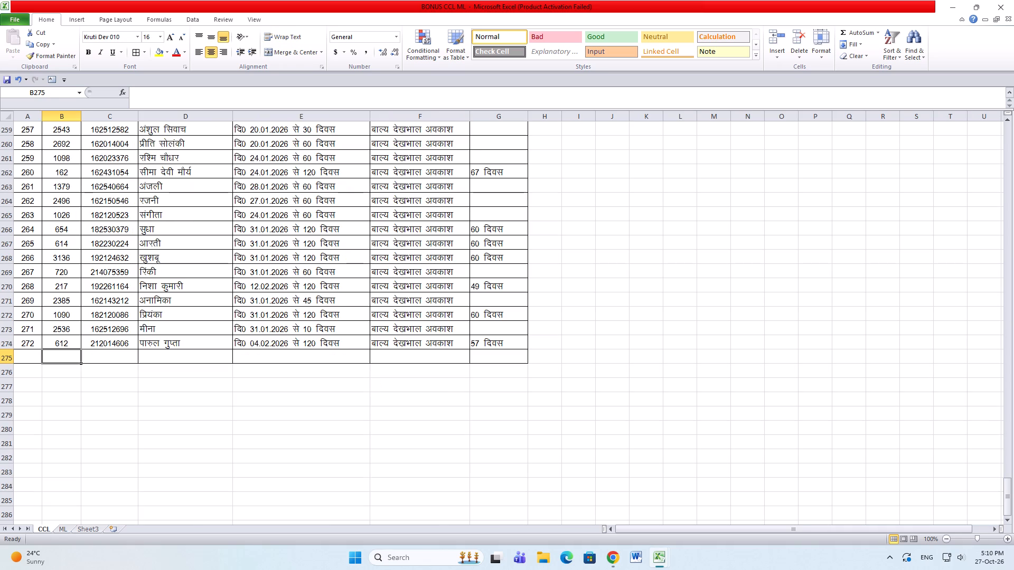
pyautogui.hotkey('ctrl', 's')
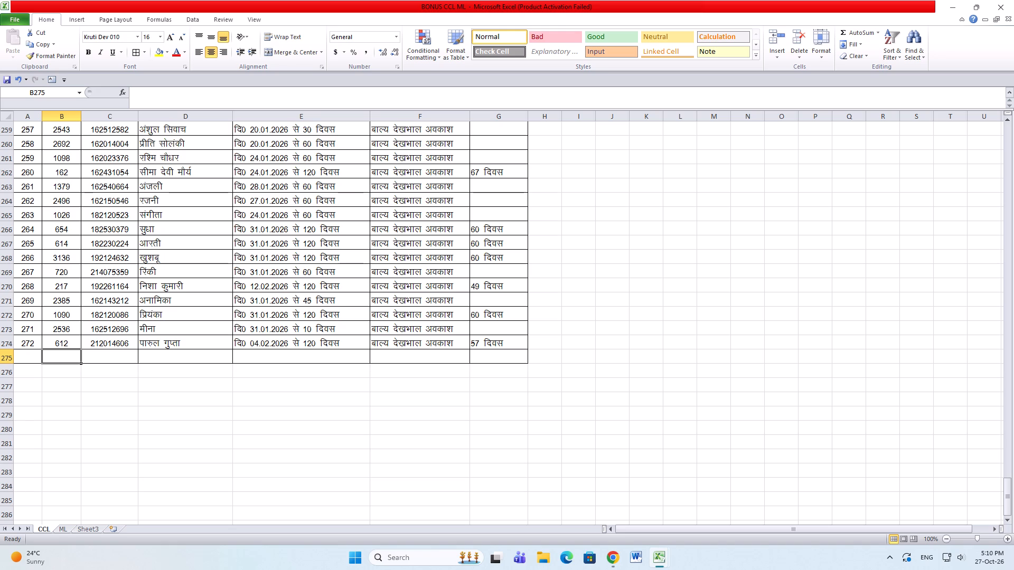
pyautogui.click(63, 359)
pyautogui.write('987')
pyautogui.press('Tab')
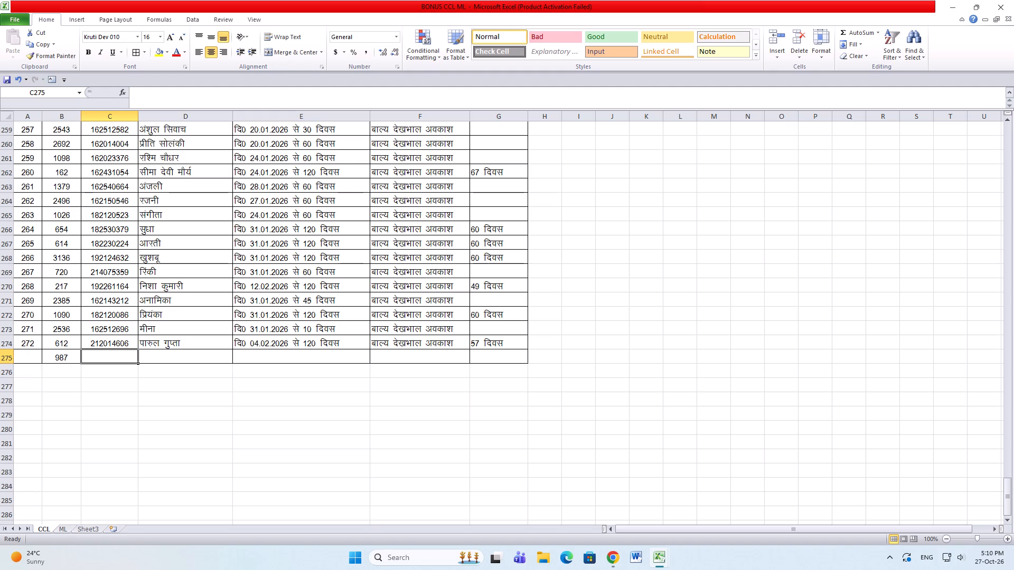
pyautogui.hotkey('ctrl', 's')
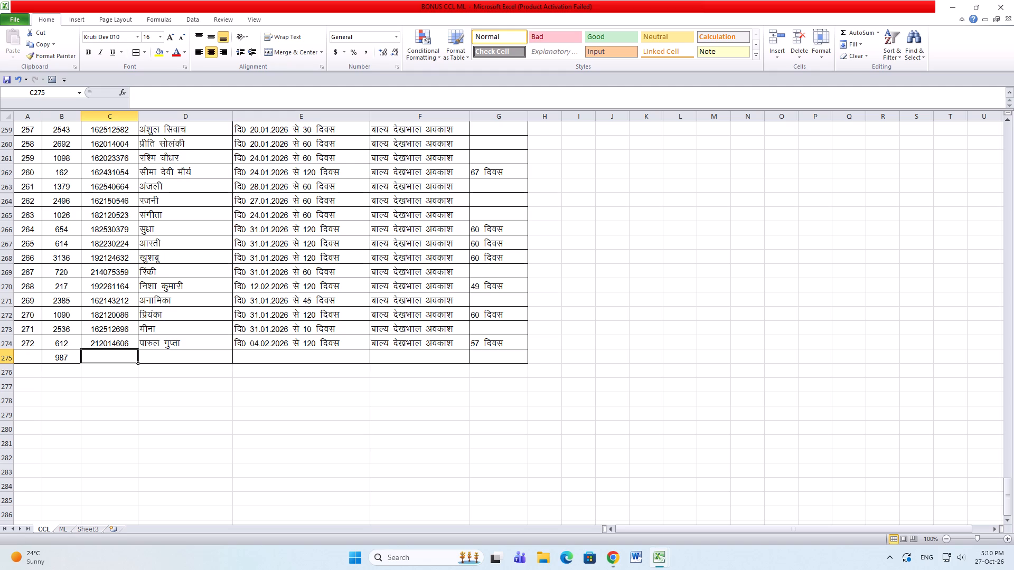
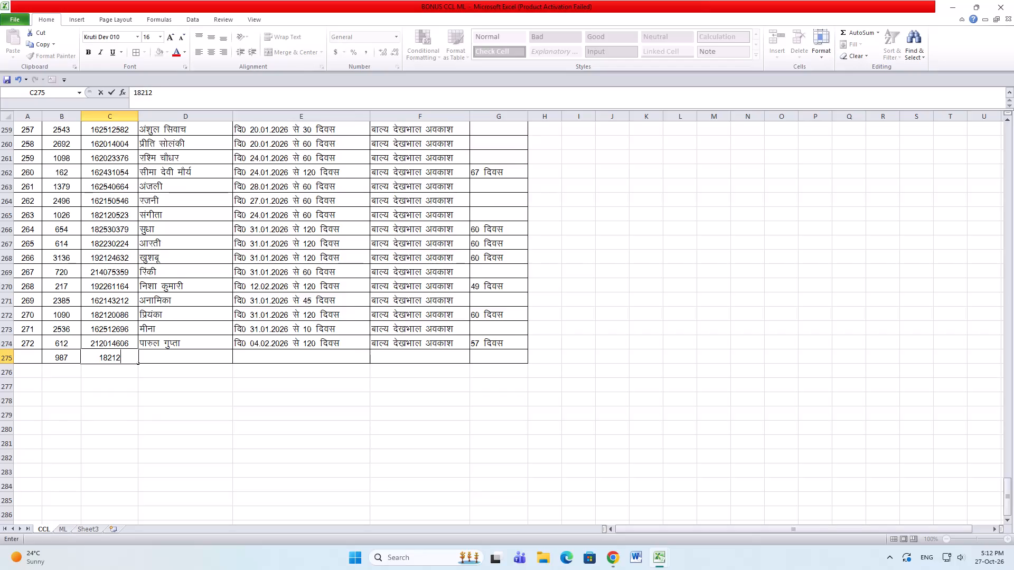
# Complete the employee's ID number in C275 and enter the employee's name in D275 on the CCL sheet.
pyautogui.press('Tab')
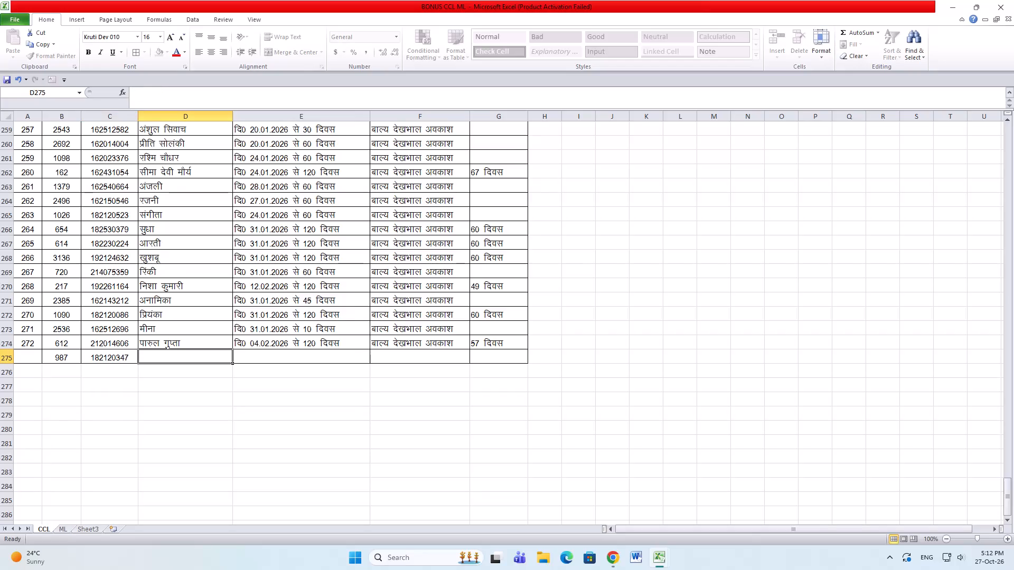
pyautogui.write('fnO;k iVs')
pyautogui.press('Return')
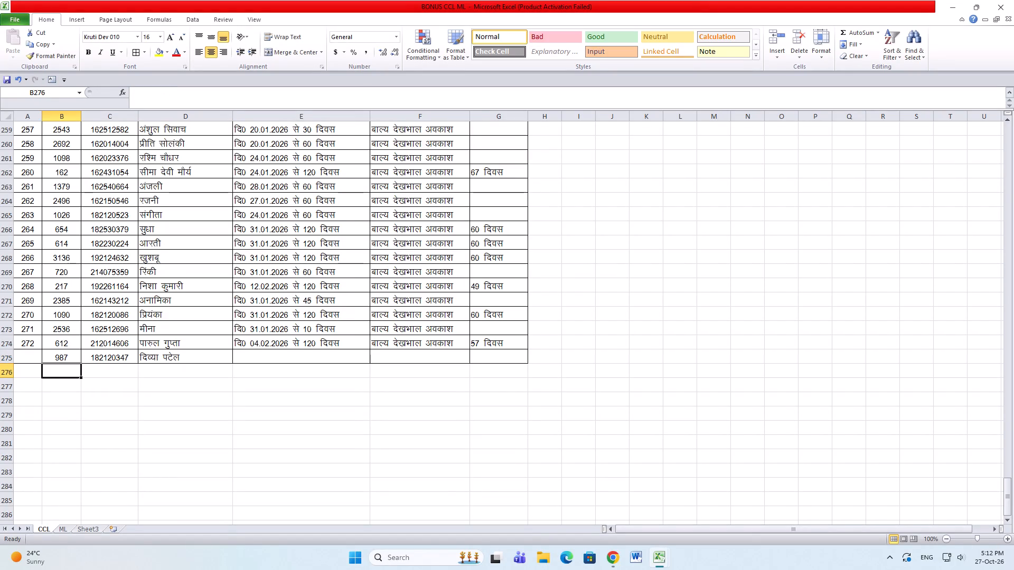
# Enter the staff numbers, ID numbers and names of the next two employees in columns B to D of rows 276 and 277.
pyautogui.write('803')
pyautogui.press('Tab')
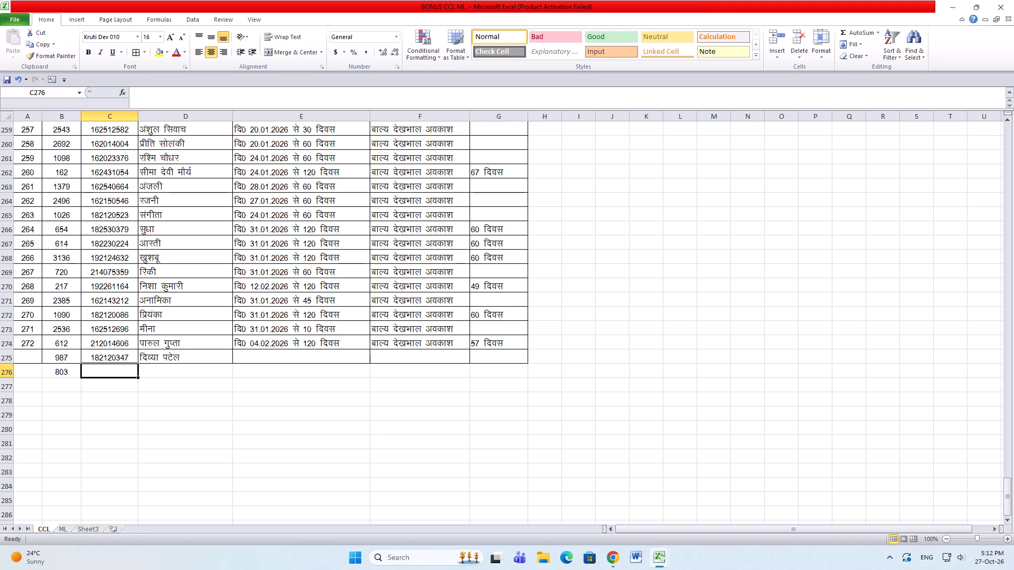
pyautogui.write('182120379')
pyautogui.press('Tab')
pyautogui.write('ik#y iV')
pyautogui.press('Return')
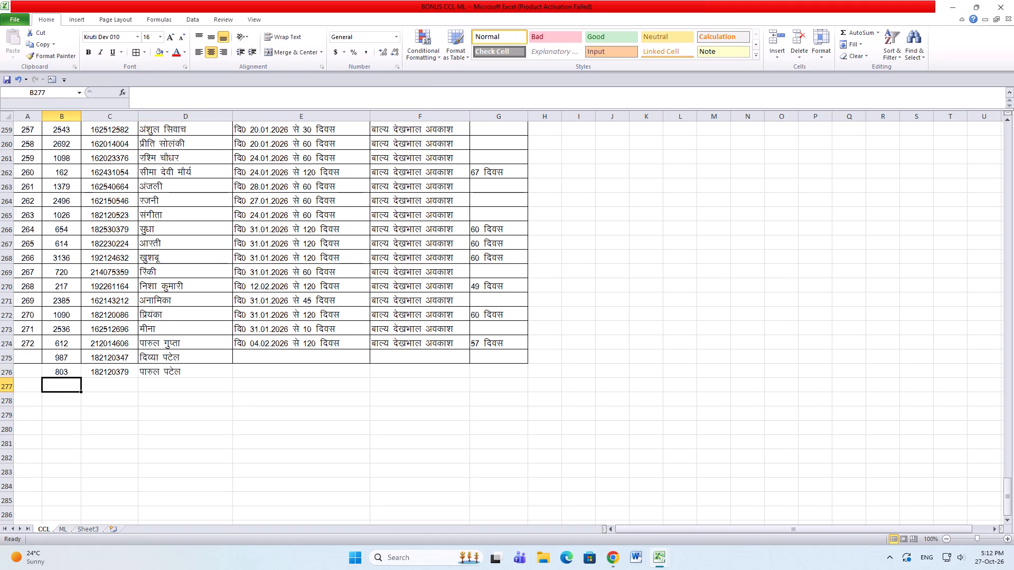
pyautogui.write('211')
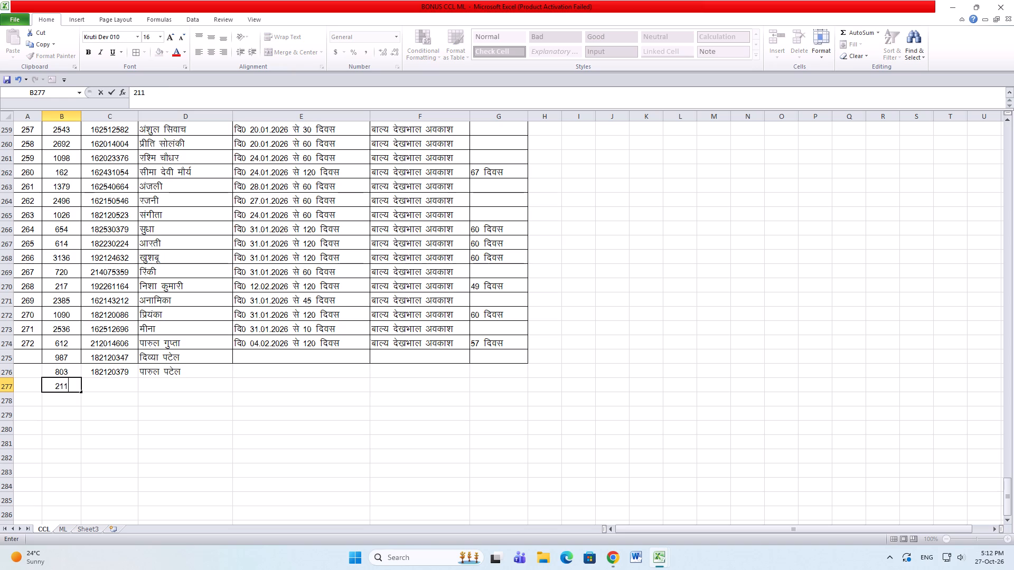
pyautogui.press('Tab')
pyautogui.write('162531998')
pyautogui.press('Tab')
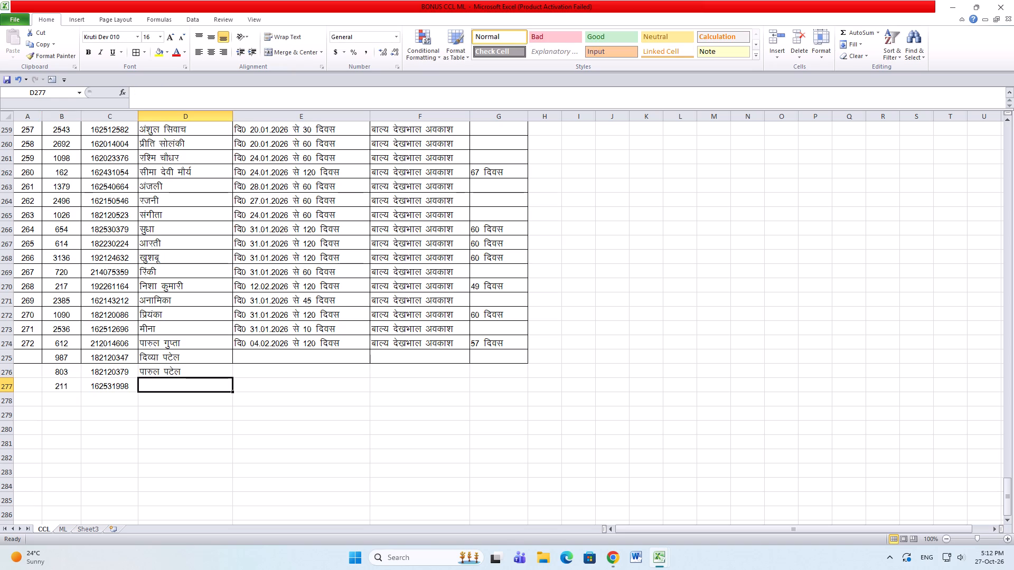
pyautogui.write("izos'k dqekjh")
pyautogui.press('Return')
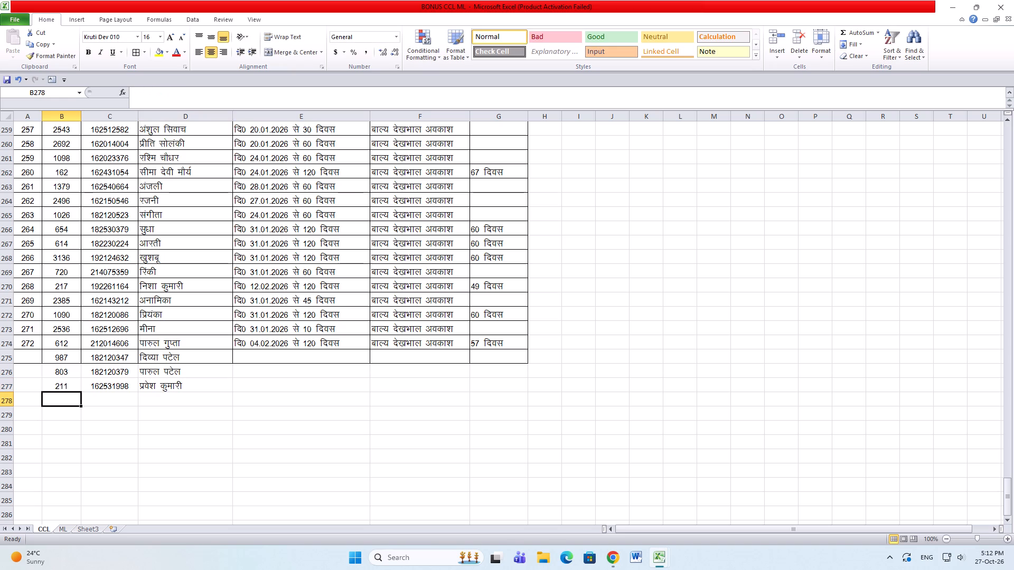
# Enter the staff numbers, ID numbers and names of two more employees in columns B to D of rows 278 and 279.
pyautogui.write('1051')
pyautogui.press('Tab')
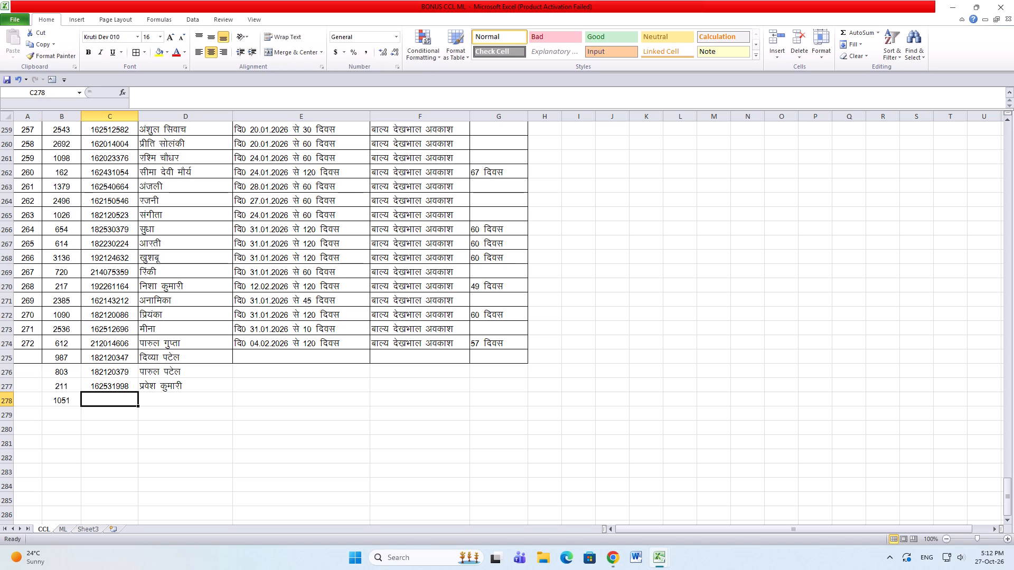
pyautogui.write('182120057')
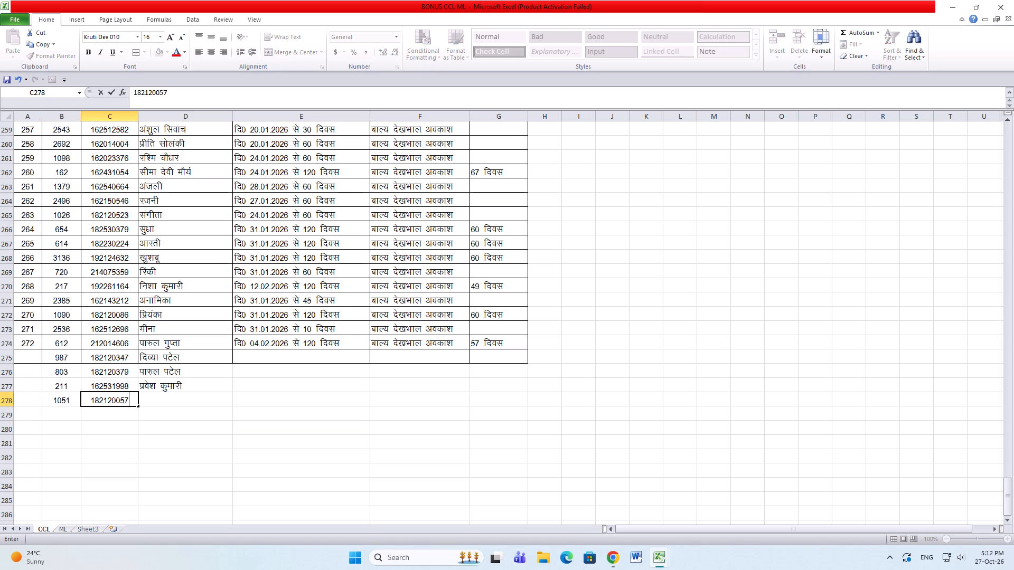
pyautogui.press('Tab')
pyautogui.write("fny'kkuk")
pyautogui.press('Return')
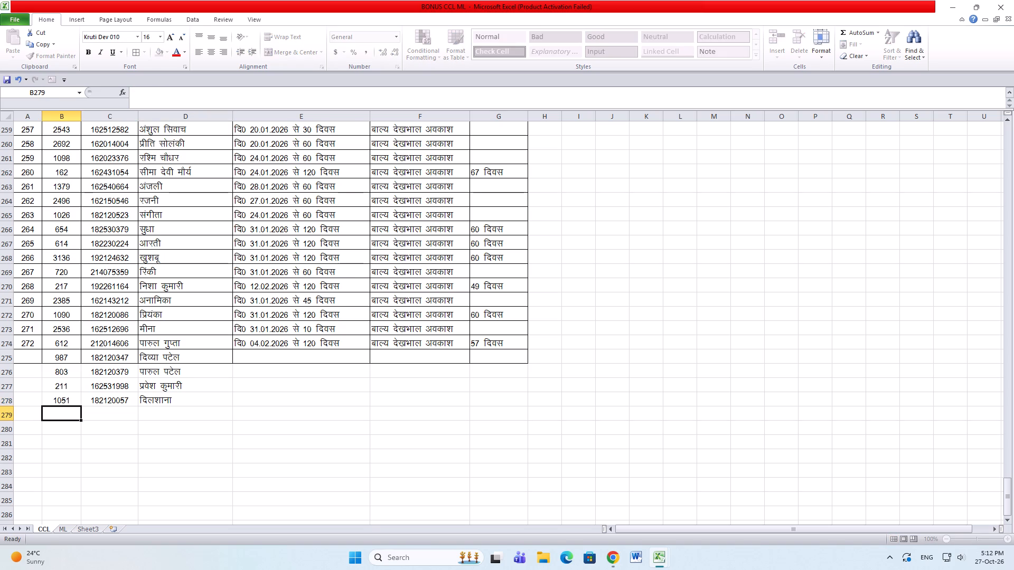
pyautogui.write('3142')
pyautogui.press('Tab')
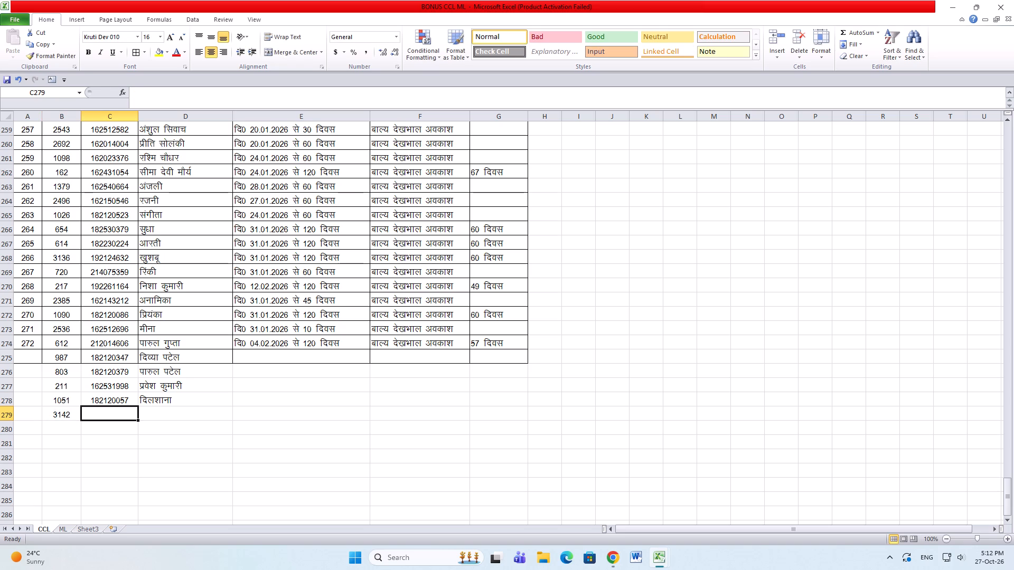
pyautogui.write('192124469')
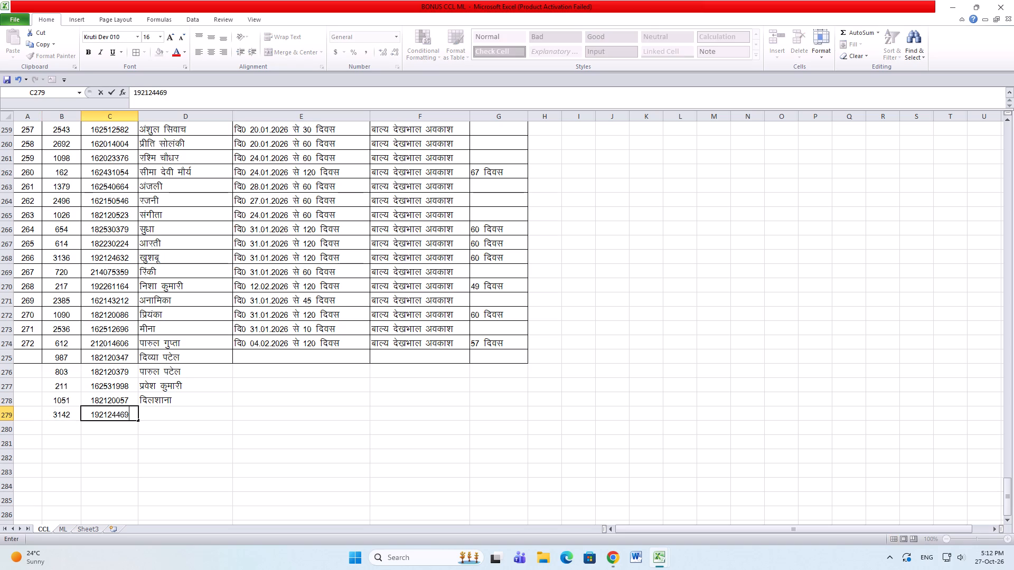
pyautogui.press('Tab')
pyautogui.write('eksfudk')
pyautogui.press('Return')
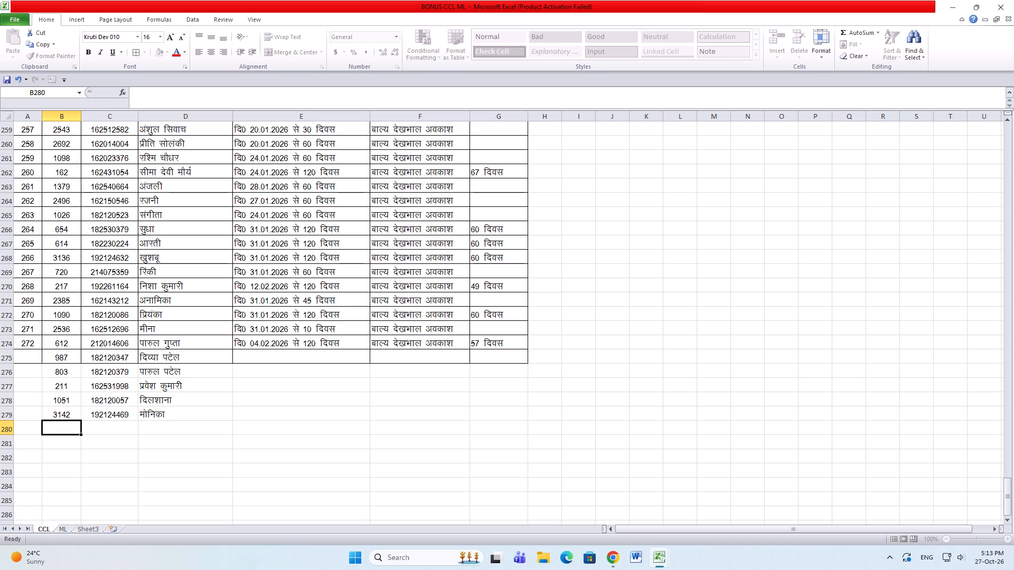
# Enter the staff numbers, ID numbers and names of two further employees in columns B to D of rows 280 and 281.
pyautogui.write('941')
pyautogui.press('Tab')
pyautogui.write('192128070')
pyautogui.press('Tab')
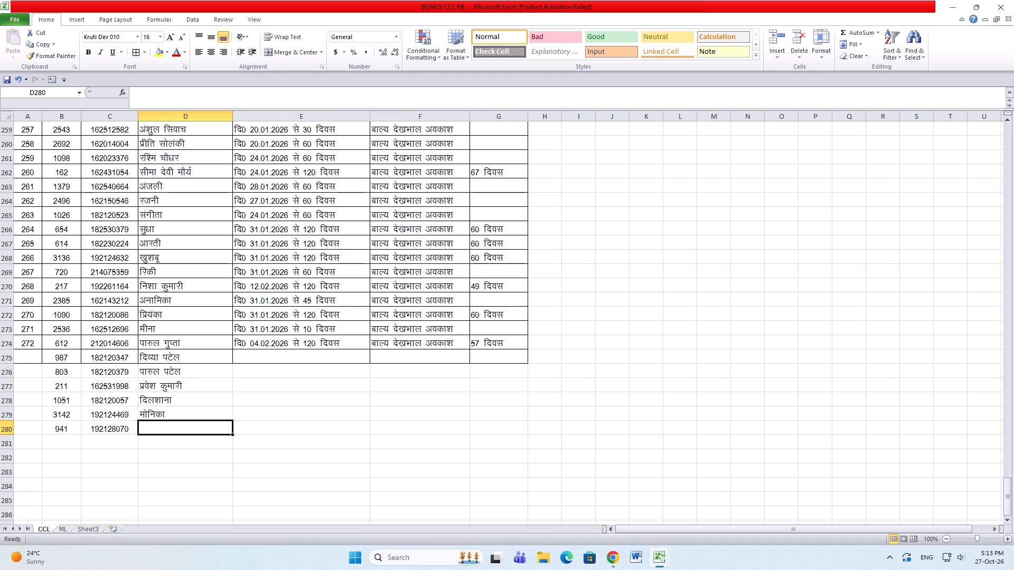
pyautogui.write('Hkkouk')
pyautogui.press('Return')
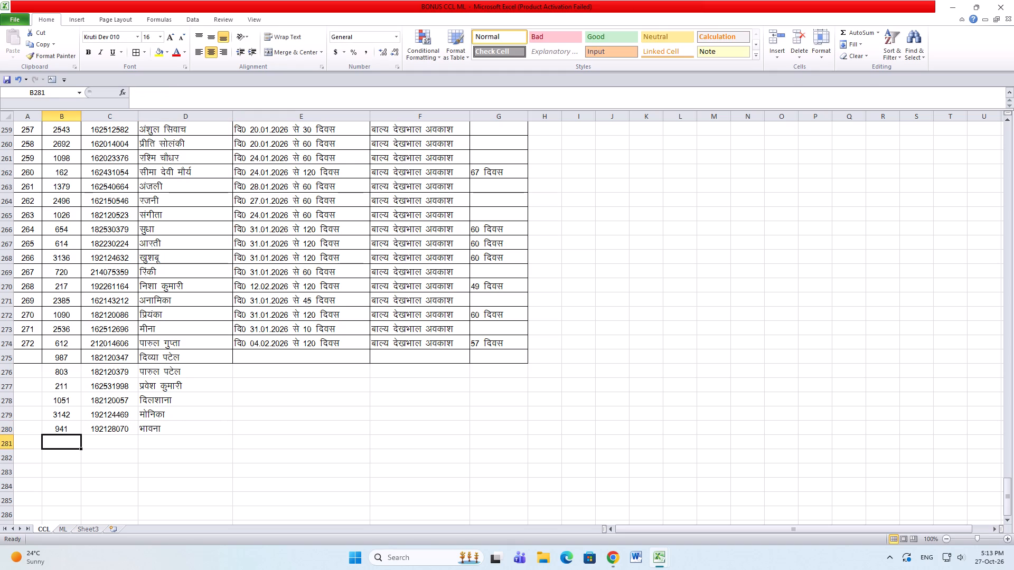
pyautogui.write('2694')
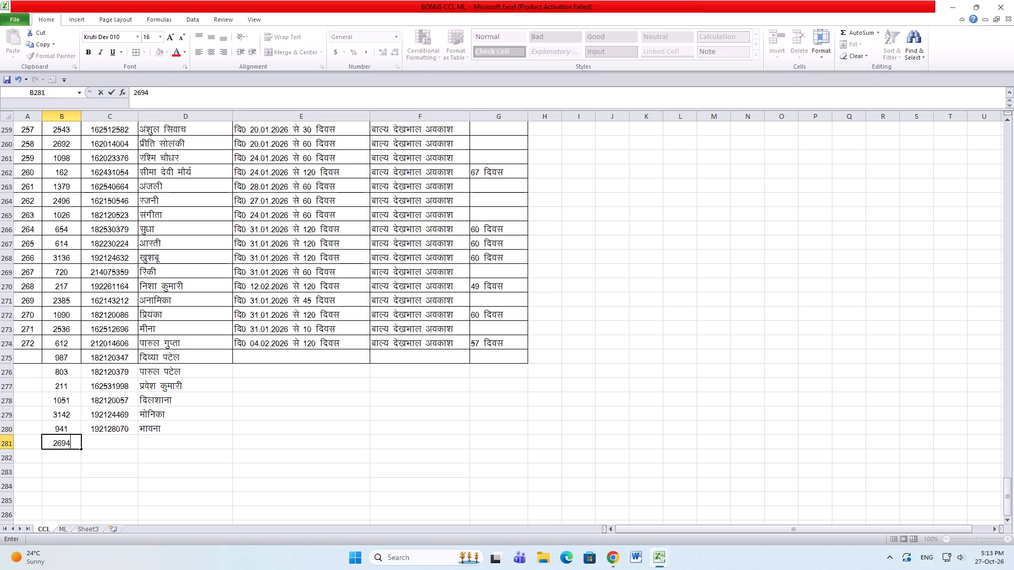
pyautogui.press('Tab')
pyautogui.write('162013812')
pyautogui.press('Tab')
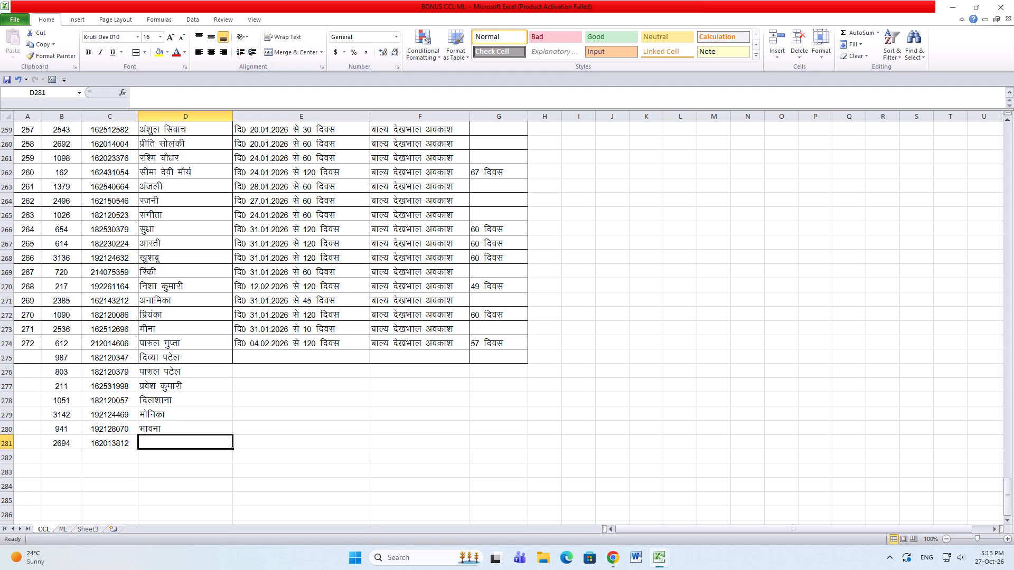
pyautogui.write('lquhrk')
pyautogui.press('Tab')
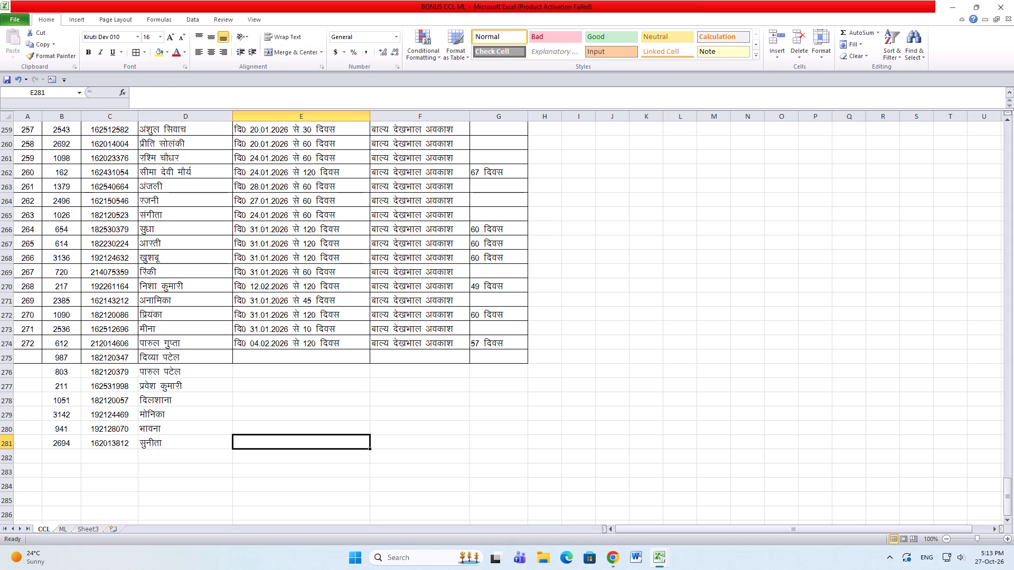
# Enter the leave period "दि0 12.02.2026 से 45 दिवस" in E275 and the leave type "बाल्य देखभाल अवकाश" in F275.
pyautogui.click(253, 355)
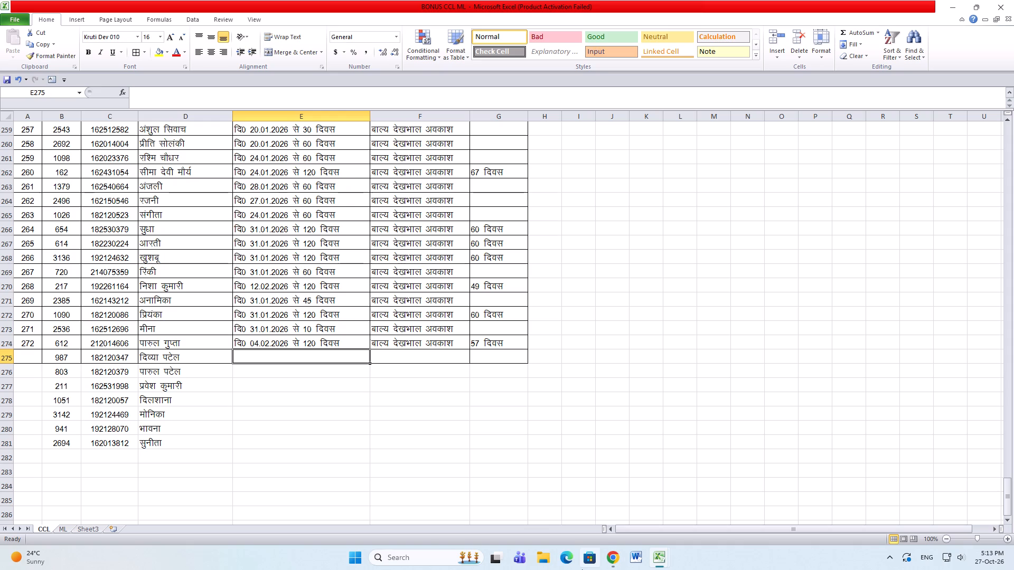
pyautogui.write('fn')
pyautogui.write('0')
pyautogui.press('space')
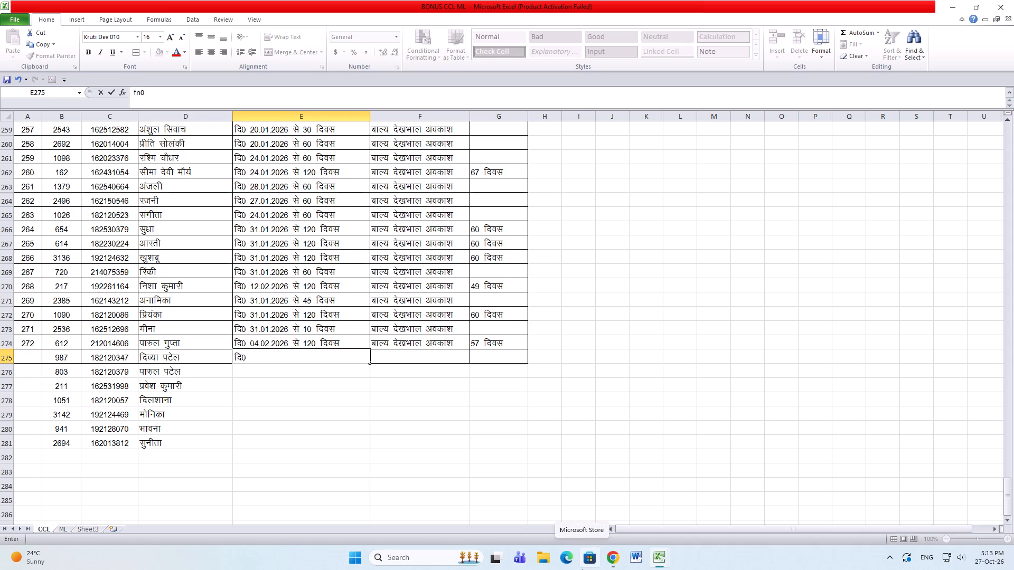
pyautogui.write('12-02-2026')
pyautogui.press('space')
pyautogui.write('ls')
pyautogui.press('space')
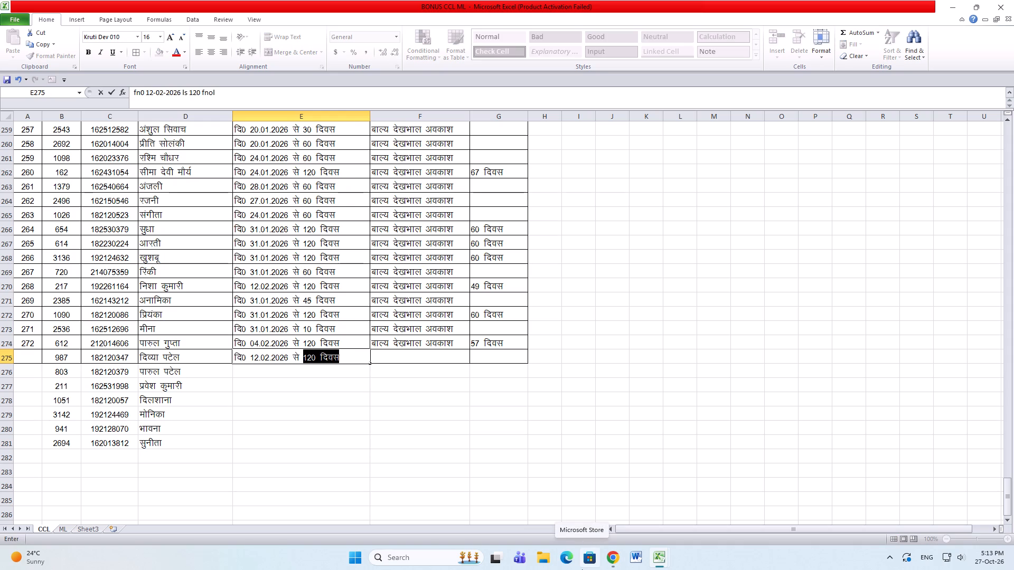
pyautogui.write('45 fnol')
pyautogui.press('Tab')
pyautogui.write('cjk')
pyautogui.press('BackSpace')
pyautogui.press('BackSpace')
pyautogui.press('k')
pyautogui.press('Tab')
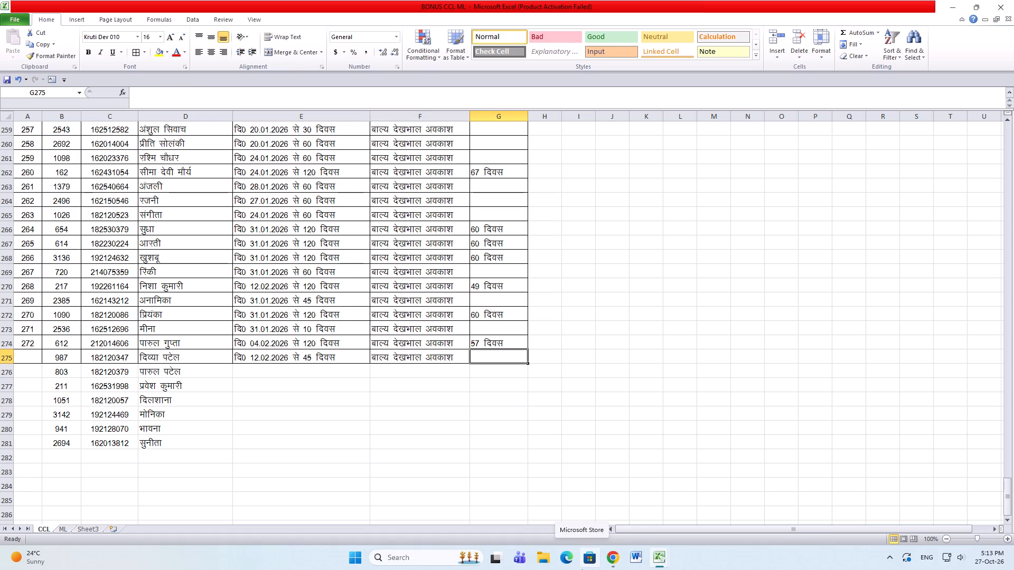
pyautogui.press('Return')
# Enter the leave periods "दि0 18.02.2026 से 60 दिवस" in E276 and "दि0 07.02.2026 से 30 दिवस" in E277.
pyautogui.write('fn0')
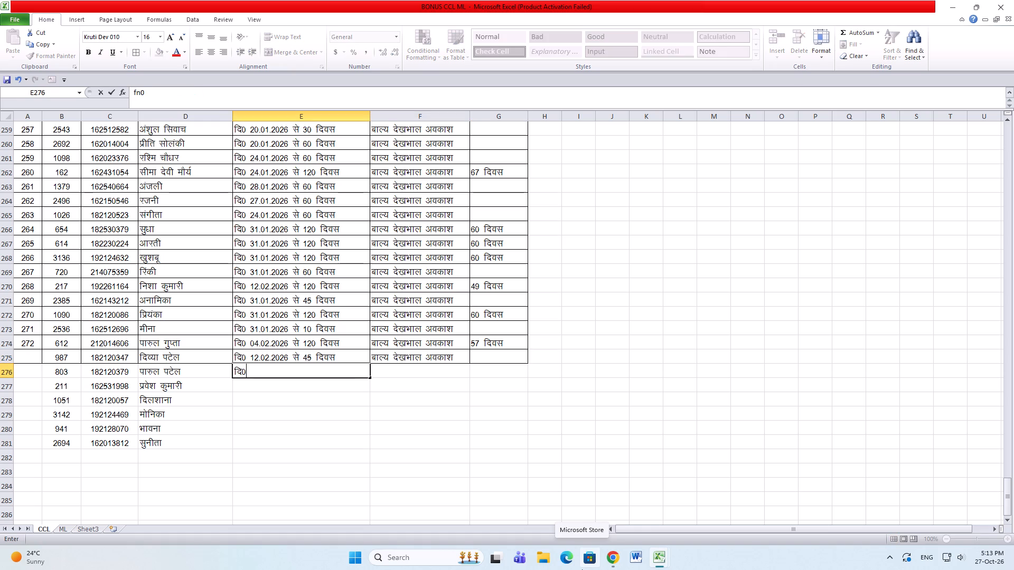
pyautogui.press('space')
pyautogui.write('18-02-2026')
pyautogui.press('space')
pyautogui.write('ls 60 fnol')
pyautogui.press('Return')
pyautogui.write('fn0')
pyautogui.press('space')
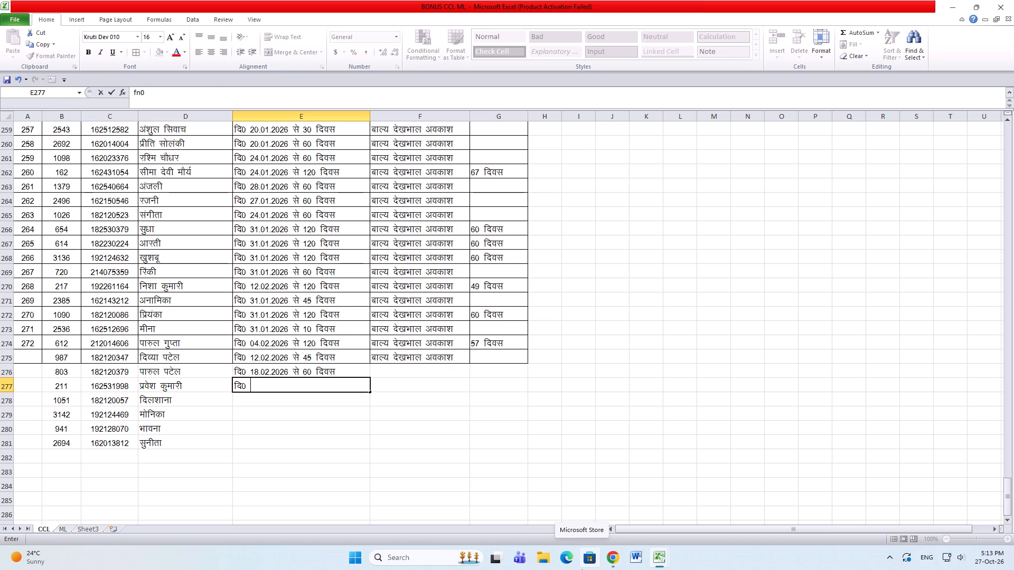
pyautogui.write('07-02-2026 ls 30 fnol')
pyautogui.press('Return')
# Enter the leave period "दि0 14.02.2026 से 120 दिवस" in E278.
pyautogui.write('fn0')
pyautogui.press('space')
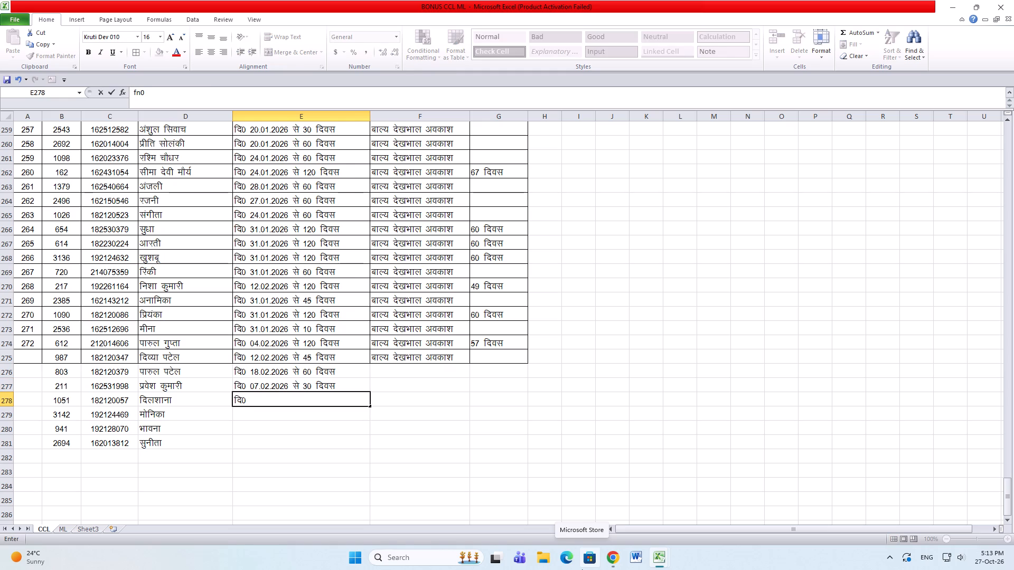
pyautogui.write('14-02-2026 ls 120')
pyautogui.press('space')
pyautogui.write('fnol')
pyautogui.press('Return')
# Enter the leave period "दि0 05.02.2026 से 45 दिवस" in E279.
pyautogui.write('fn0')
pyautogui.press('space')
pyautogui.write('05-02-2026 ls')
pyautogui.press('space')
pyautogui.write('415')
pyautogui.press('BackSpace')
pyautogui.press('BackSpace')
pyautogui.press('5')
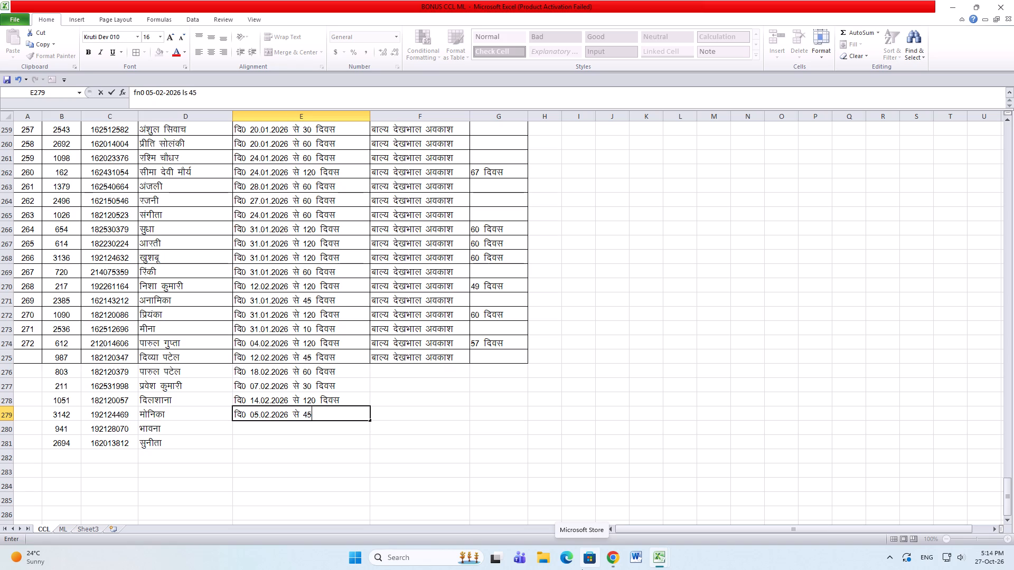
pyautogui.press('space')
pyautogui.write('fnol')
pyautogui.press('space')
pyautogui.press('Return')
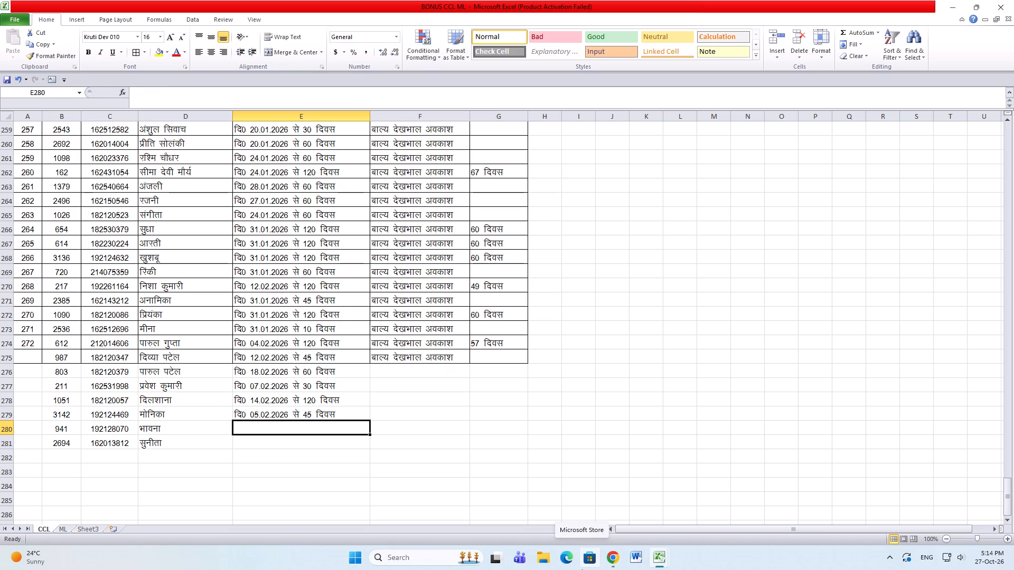
# Enter the leave period "दि0 04.02.2026 से 30 दिवस" in E280.
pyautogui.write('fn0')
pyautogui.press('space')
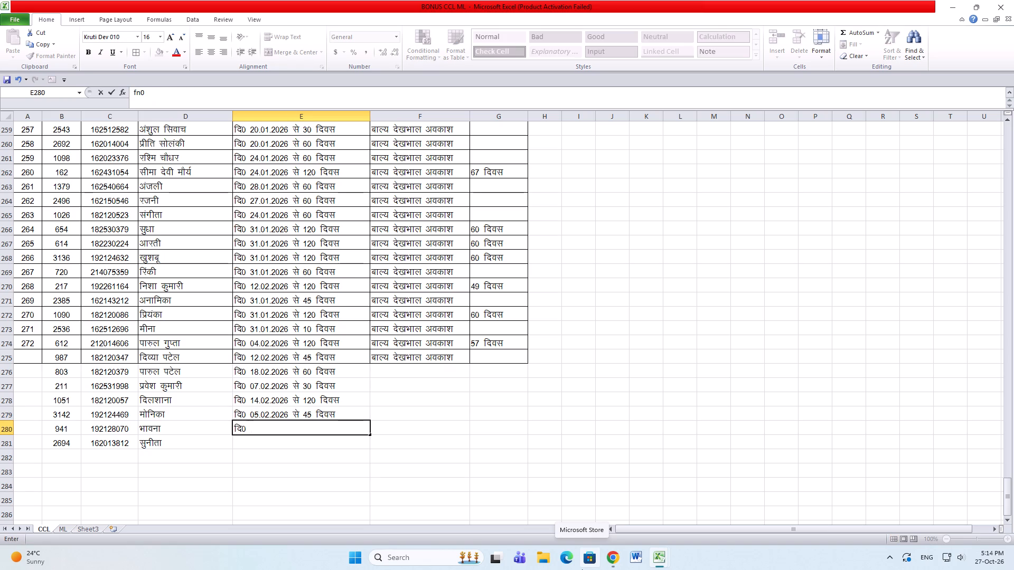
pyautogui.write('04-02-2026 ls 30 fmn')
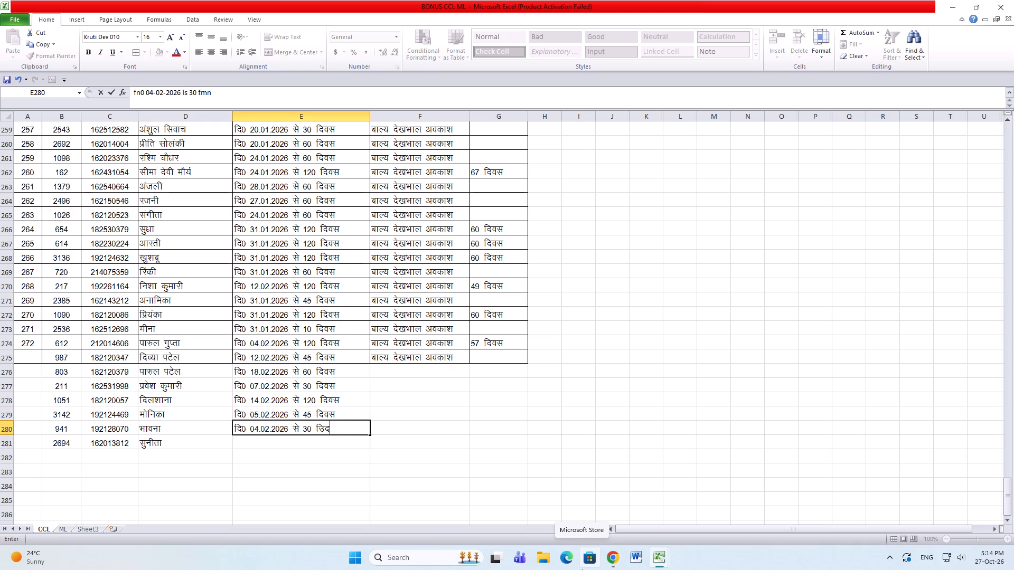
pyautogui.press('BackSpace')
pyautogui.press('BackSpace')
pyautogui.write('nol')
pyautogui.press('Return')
# Enter the leave period "दि0 02.02.2026 से 120 दिवस" in E281 and save the workbook.
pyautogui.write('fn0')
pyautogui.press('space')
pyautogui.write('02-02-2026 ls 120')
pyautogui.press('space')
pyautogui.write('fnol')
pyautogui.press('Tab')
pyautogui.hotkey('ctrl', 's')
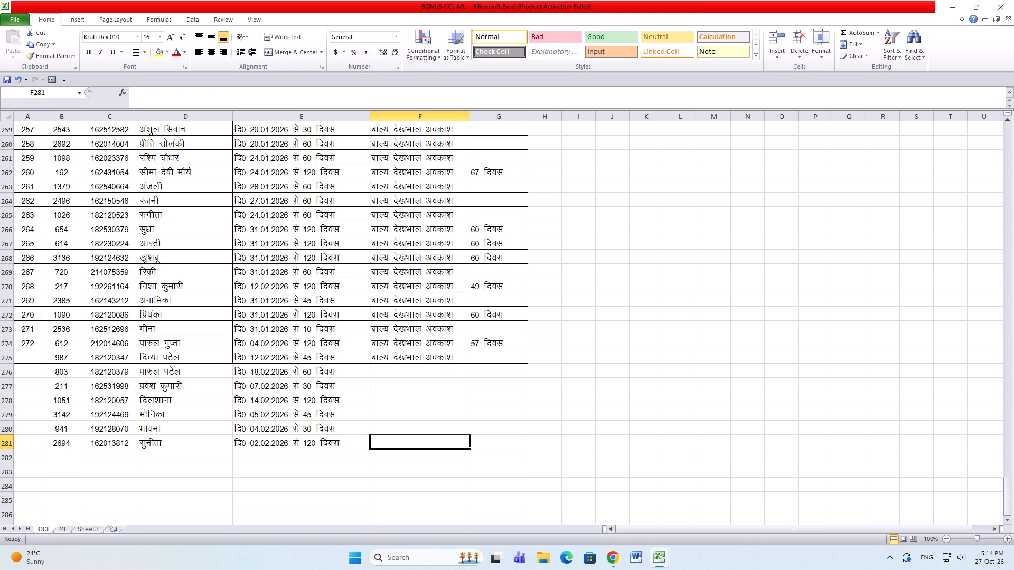
# Copy the leave type "बाल्य देखभाल अवकाश" from F275 into F276:F281.
pyautogui.click(410, 356)
pyautogui.hotkey('ctrl', 'c')
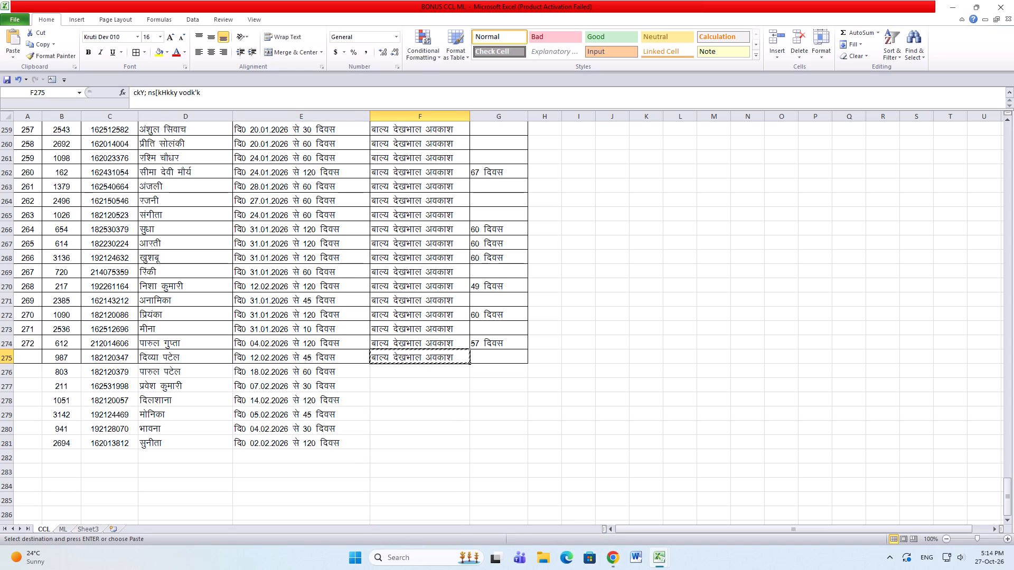
pyautogui.moveTo(397, 368); pyautogui.dragTo(402, 442)
pyautogui.hotkey('ctrl', 'v')
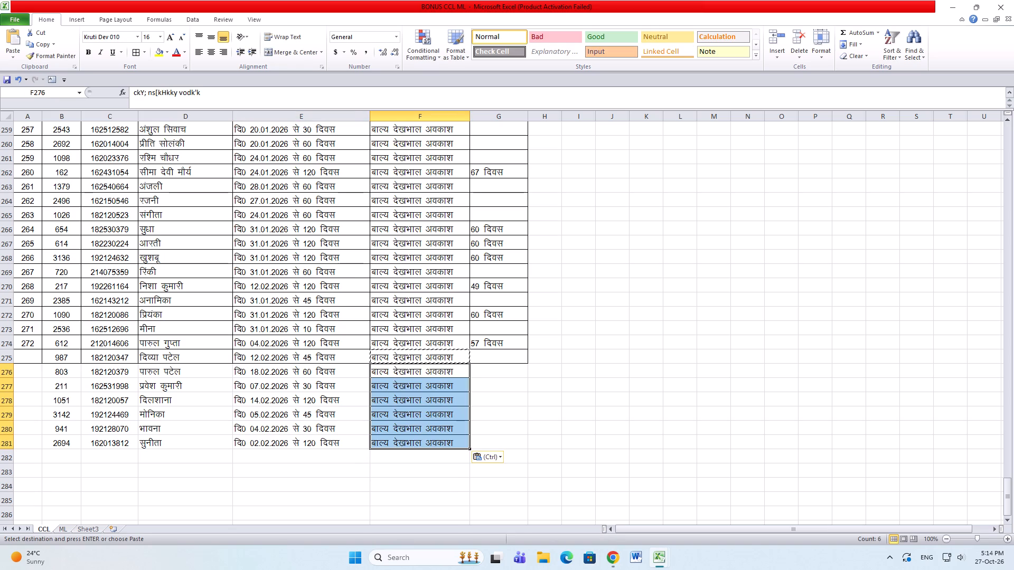
# In the DOB workbook, set the FROM date to 12-02-2026 to calculate the row 275 leave days, then return to the CCL sheet.
pyautogui.click(483, 355)
pyautogui.hotkey('alt', 'Tab')
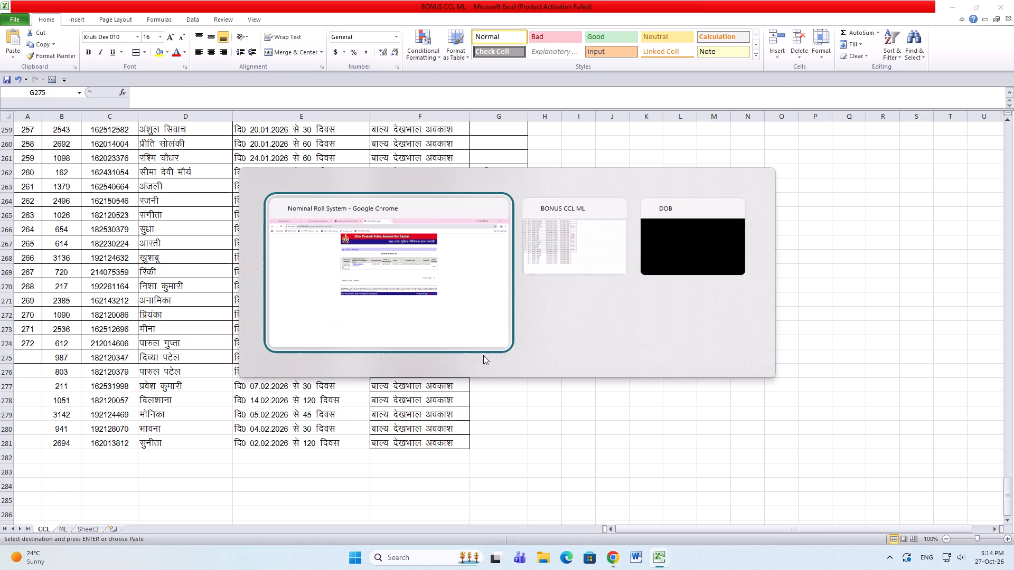
pyautogui.hotkey('alt', 'Tab')
pyautogui.hotkey('alt', 'Tab')
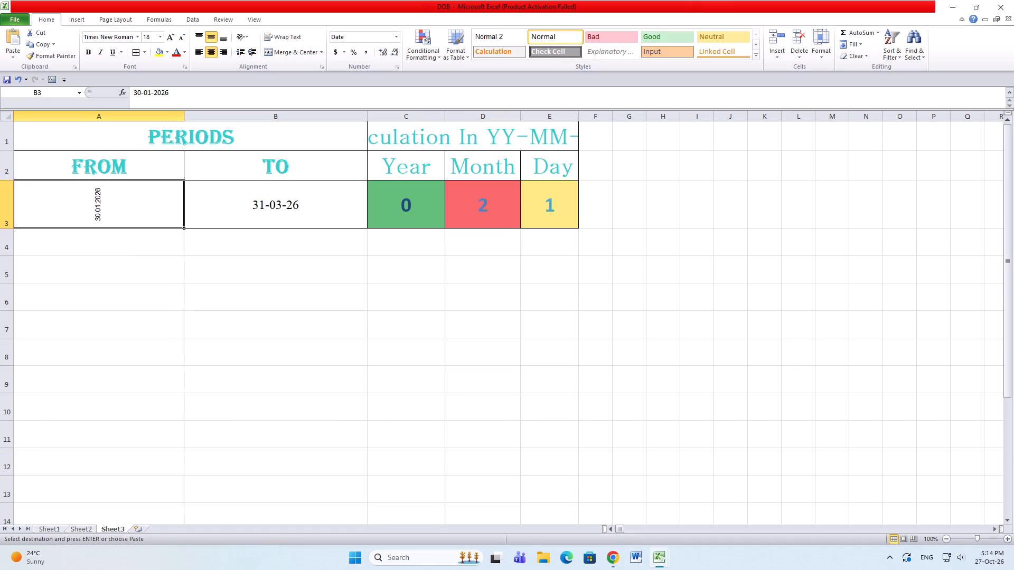
pyautogui.click(124, 211)
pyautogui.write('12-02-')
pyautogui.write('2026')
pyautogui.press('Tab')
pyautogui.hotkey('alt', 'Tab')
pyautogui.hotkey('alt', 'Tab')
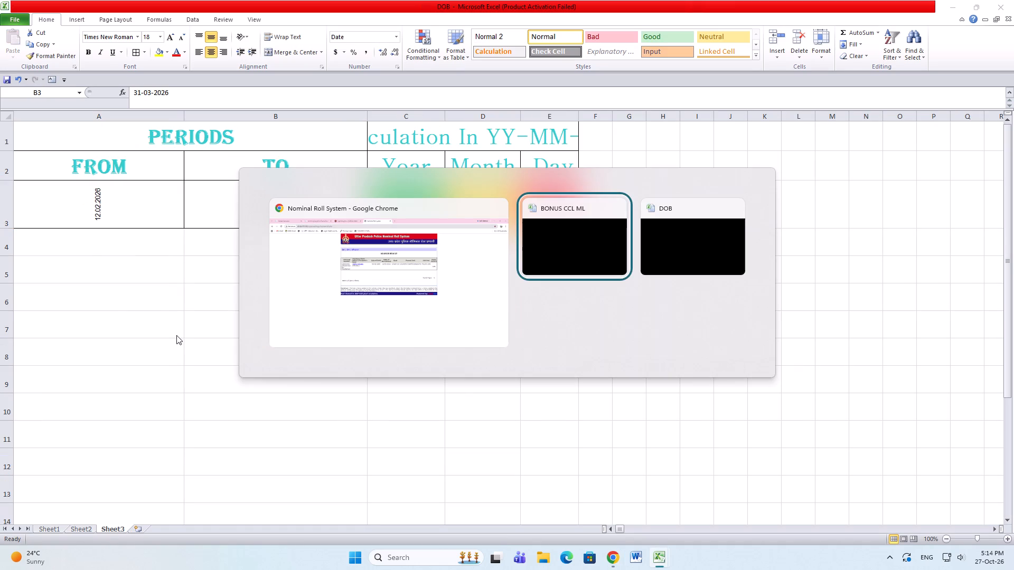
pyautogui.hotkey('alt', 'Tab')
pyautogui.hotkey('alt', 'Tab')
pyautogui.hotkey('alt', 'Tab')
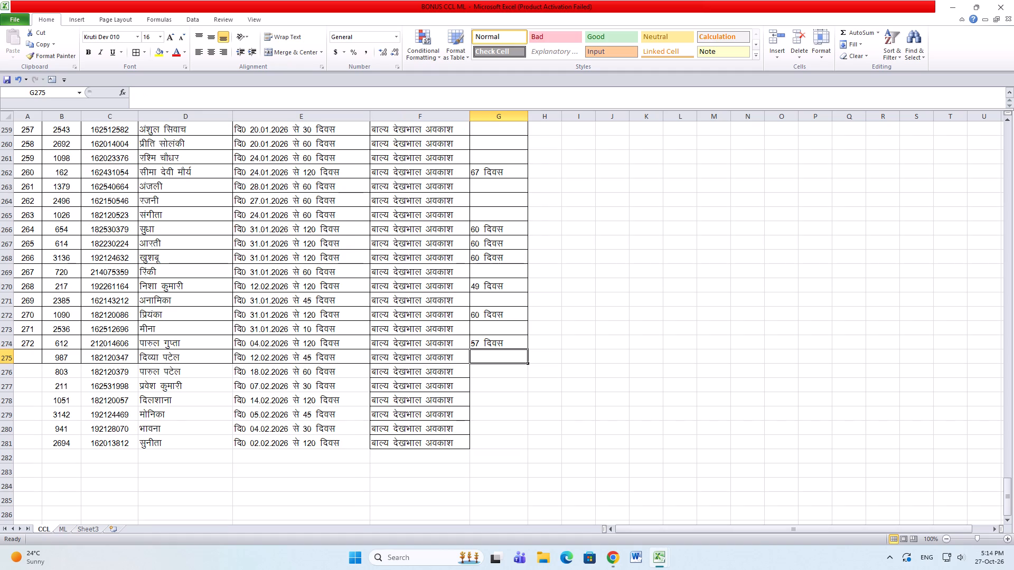
pyautogui.click(495, 354)
# Switch to the DOB workbook and set the FROM date to 18-02-2026 to calculate the leave days for row 276.
pyautogui.hotkey('alt', 'Tab')
pyautogui.hotkey('alt', 'Tab')
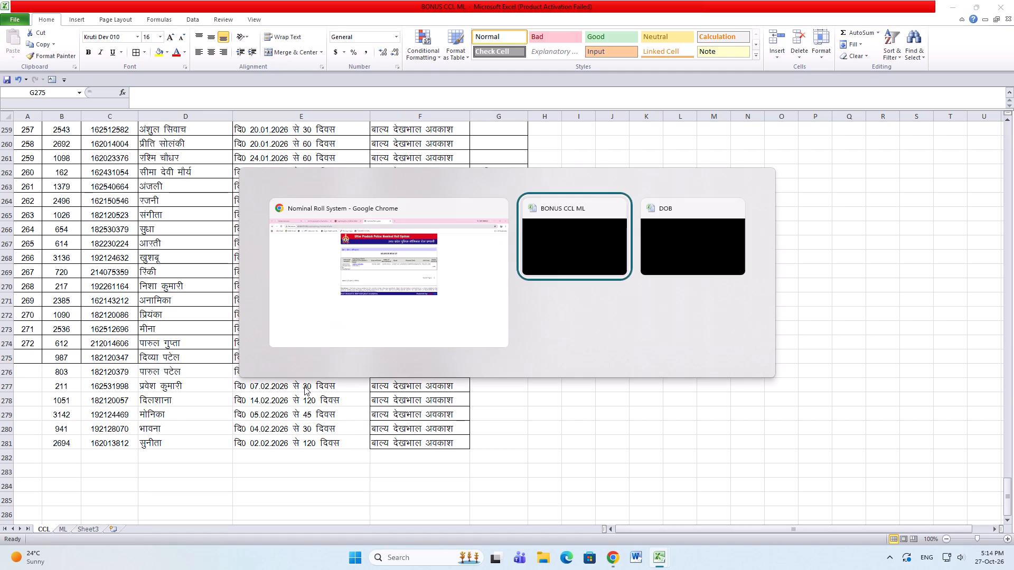
pyautogui.hotkey('alt', 'Tab')
pyautogui.click(110, 210)
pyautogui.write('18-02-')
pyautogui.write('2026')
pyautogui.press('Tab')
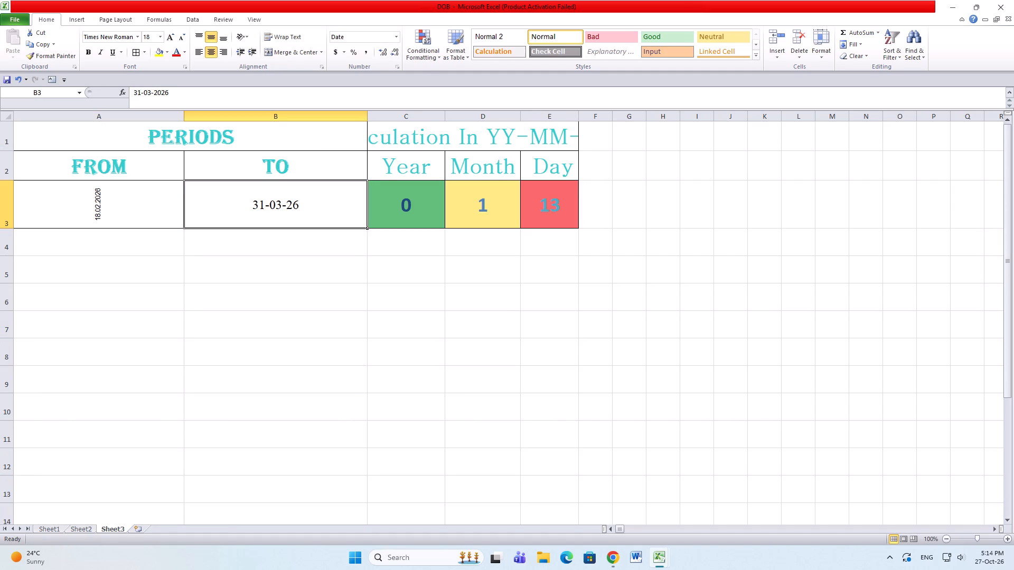
# Switch back to the CCL sheet and enter "43 दिवस" in G276.
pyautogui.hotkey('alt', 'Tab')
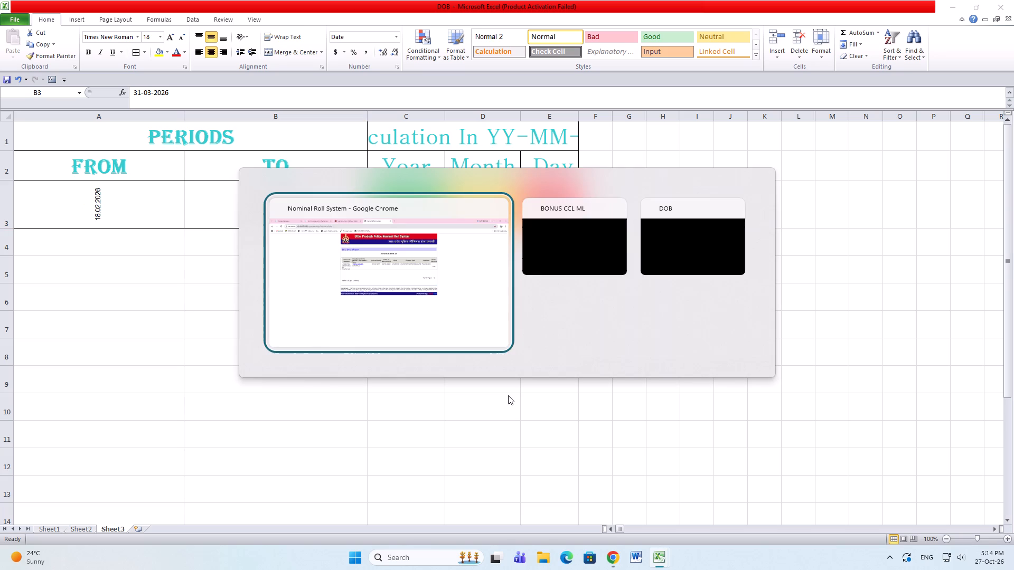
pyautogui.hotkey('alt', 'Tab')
pyautogui.click(480, 370)
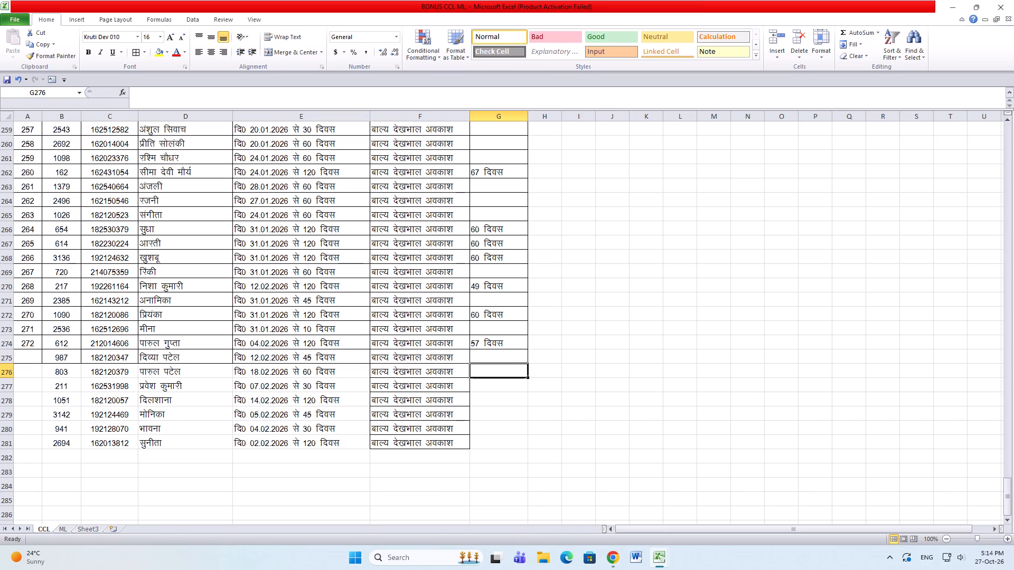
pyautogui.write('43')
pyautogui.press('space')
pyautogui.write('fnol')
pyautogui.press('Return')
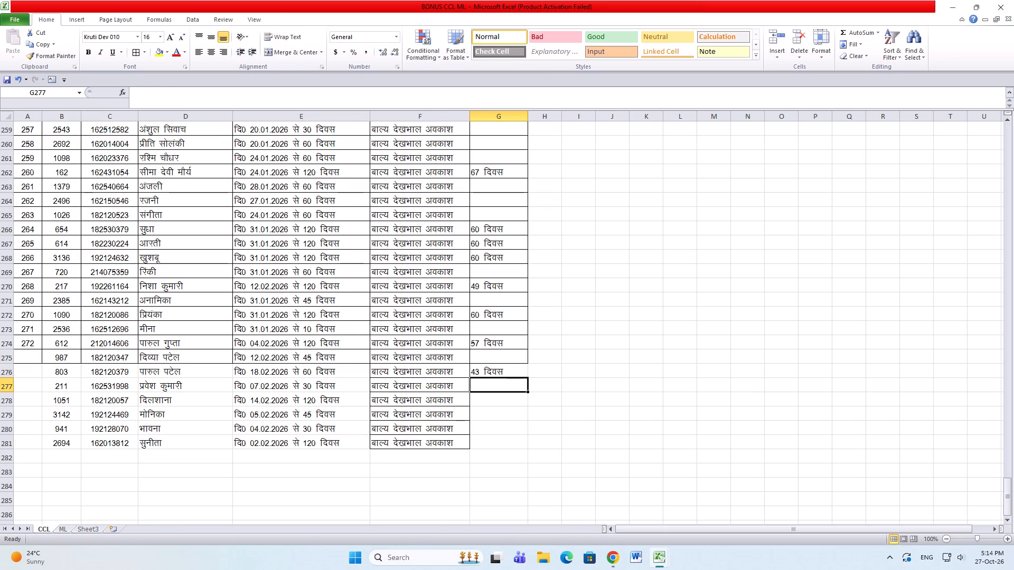
# Switch to the DOB workbook and set the FROM date to 14-02-2026 to calculate the leave days for row 278.
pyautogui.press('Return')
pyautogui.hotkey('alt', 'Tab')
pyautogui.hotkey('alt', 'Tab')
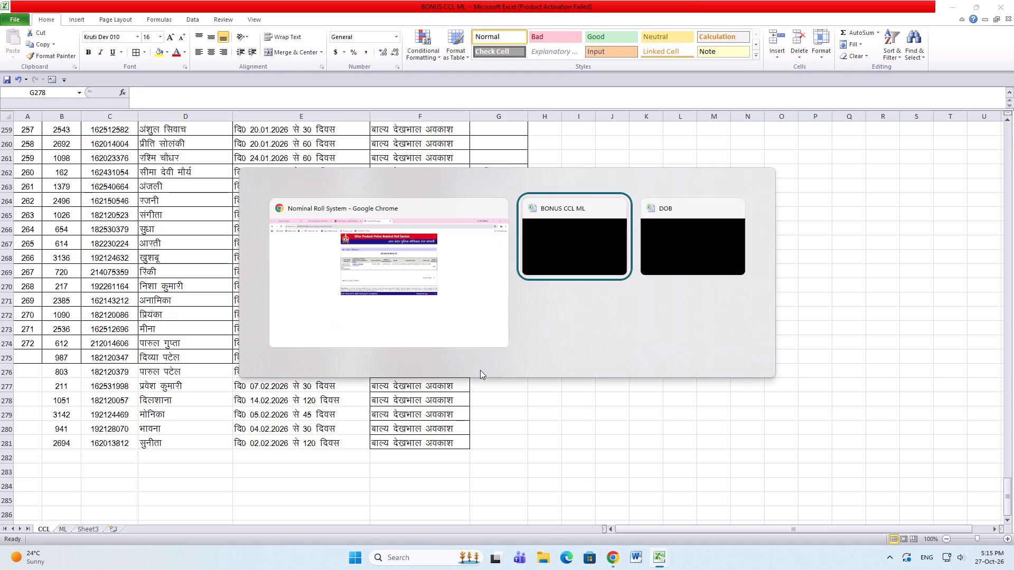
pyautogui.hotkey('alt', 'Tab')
pyautogui.click(110, 197)
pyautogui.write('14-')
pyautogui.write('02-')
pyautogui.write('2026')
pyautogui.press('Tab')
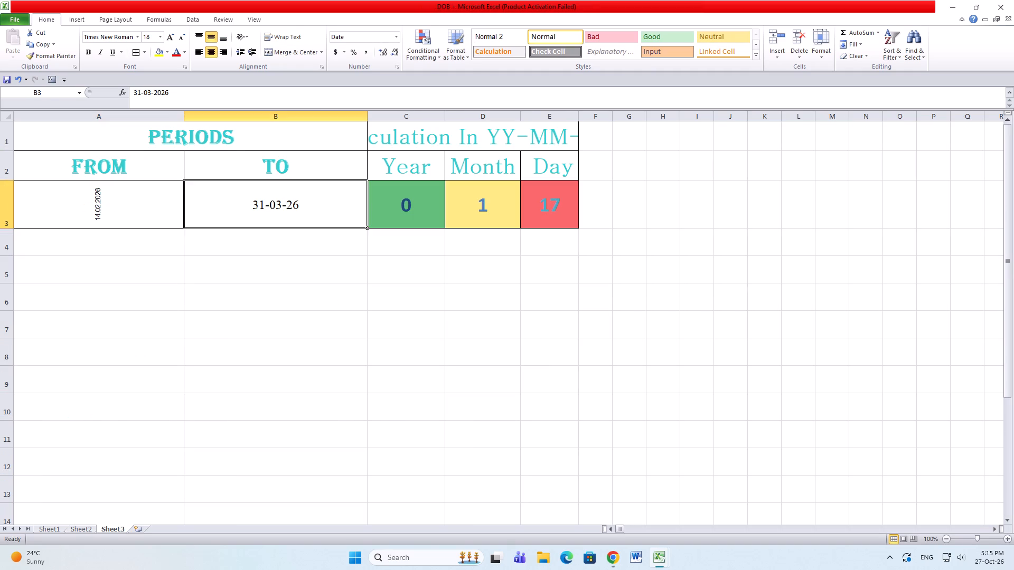
# Switch back to the CCL sheet and enter "47 दिवस" in G278.
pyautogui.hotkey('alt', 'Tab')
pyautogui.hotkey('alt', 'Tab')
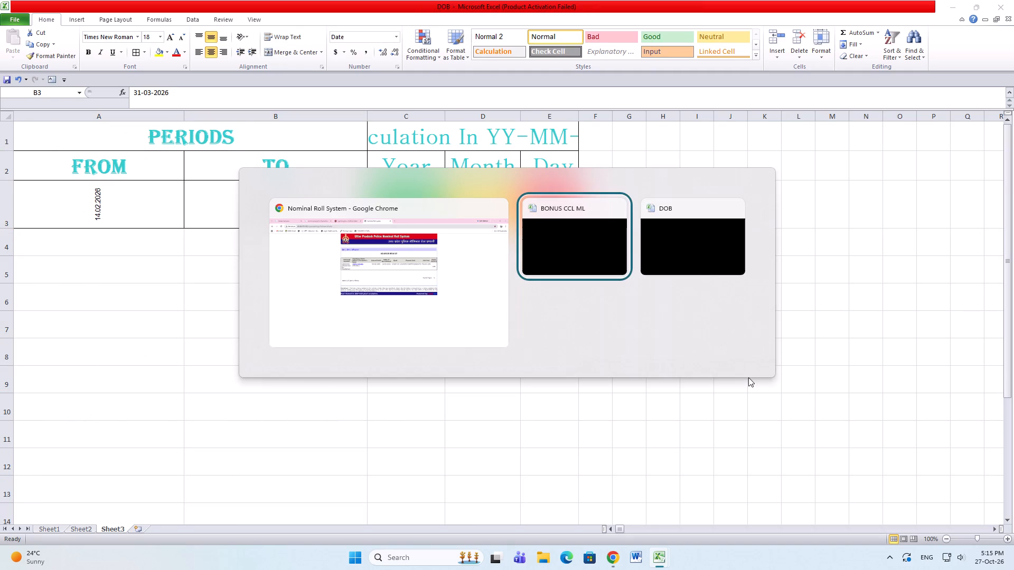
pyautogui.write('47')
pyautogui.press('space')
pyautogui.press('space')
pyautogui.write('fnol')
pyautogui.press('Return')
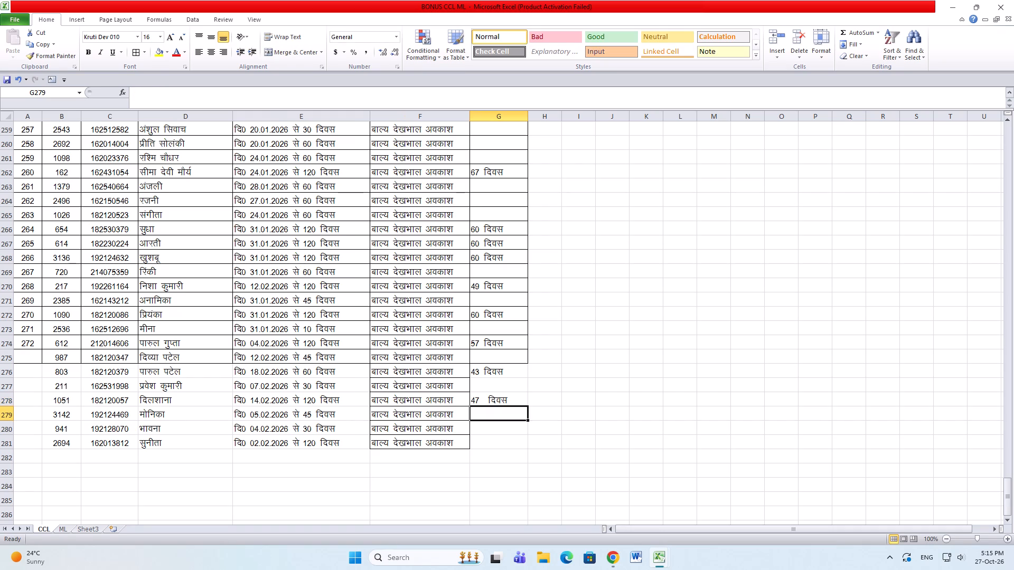
# Switch to the DOB workbook and set the FROM date to 02-02-2026 to calculate the leave days for row 281.
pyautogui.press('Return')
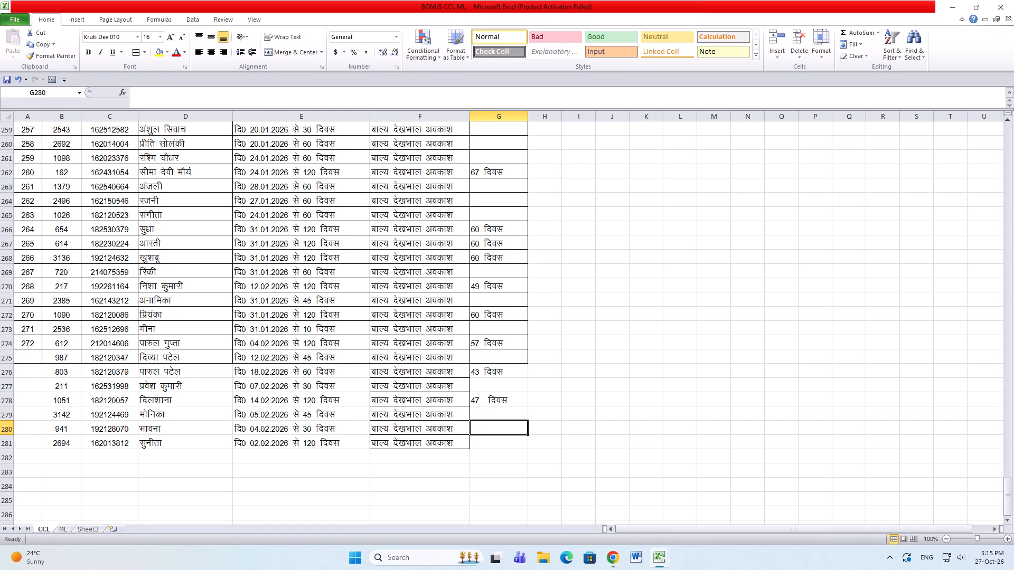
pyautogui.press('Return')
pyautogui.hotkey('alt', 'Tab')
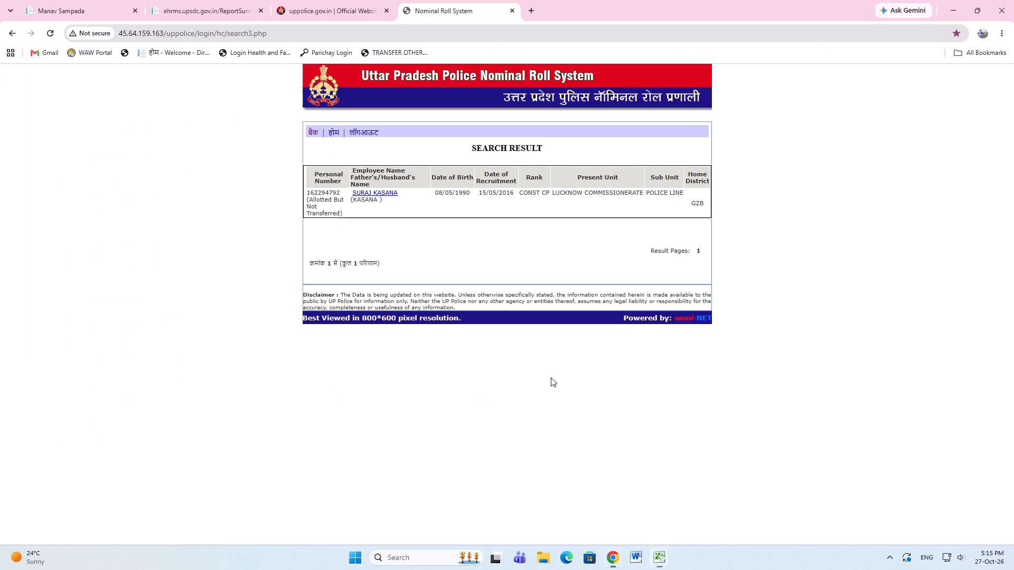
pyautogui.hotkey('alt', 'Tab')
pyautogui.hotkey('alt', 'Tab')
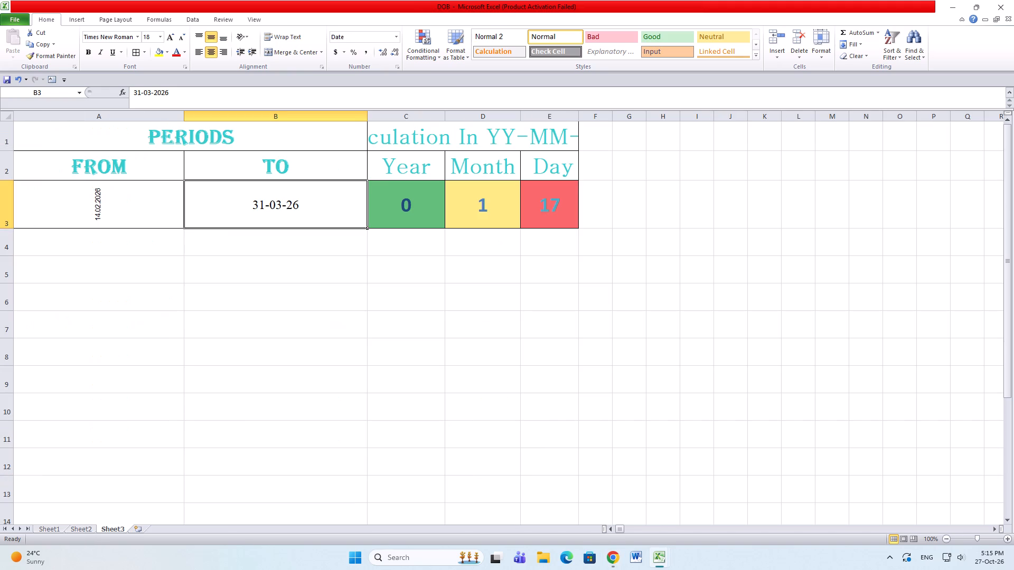
pyautogui.click(134, 199)
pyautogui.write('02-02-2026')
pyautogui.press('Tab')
# Switch back to the CCL sheet, enter "59 दिवस" in G281 and save the workbook.
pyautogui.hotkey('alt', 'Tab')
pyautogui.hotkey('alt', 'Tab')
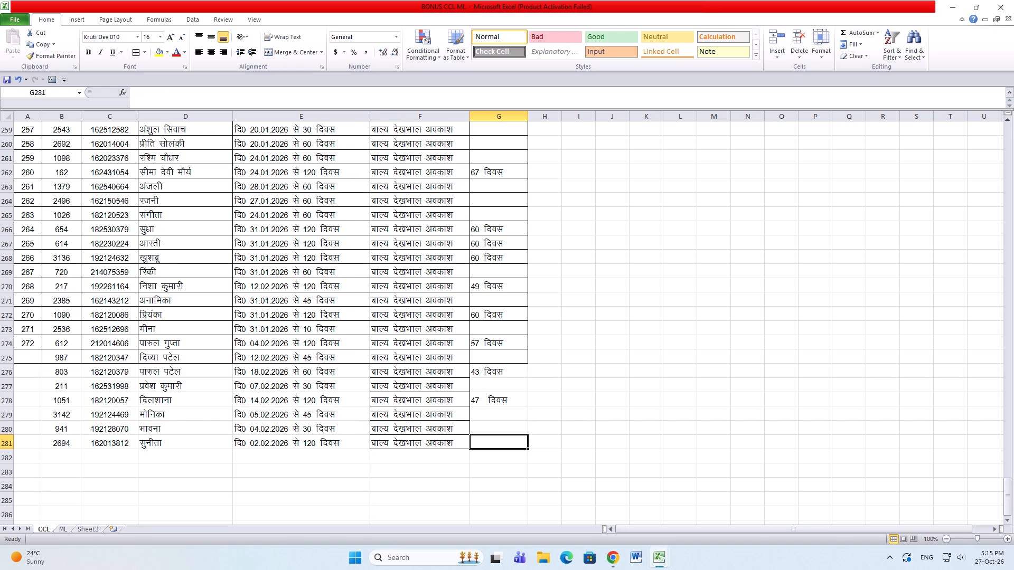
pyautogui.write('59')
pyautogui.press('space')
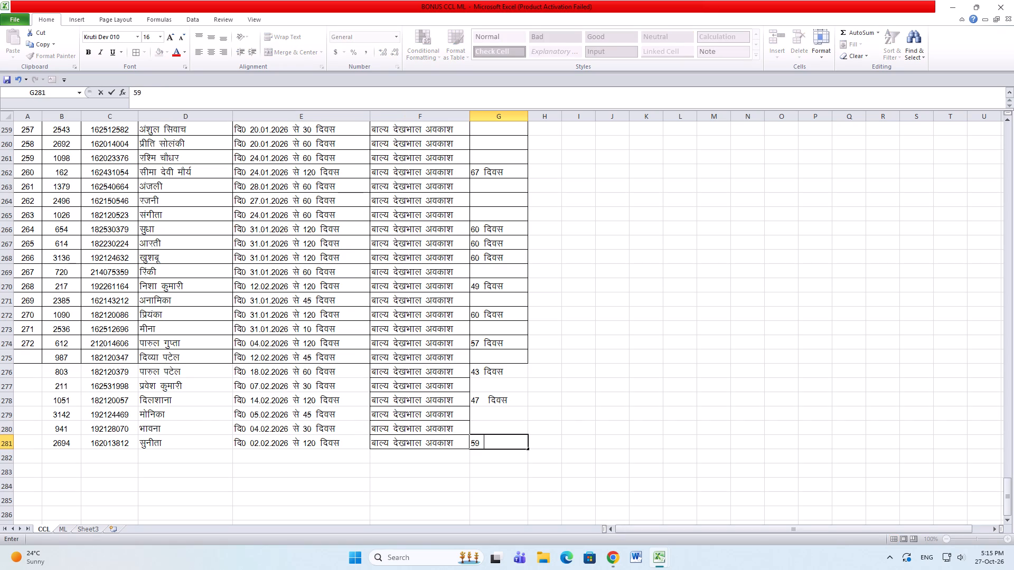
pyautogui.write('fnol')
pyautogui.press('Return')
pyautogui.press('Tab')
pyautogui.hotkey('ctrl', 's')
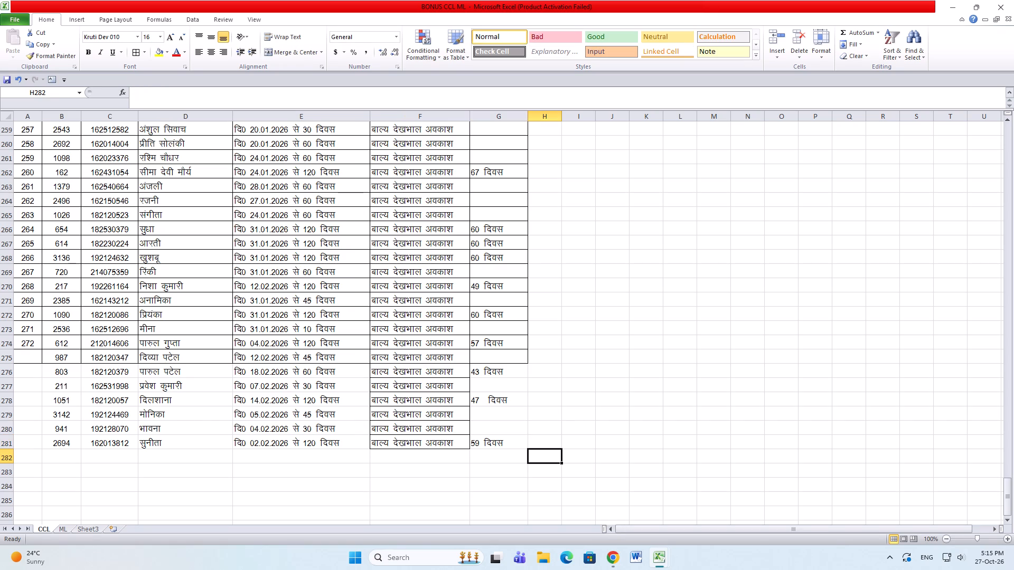
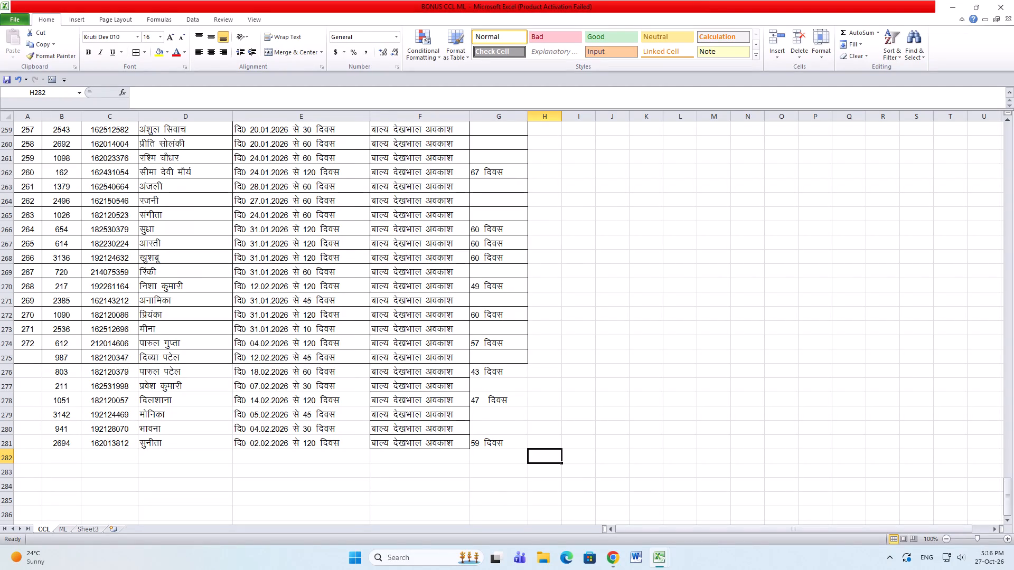
# Start a new entry in row 282 with the employee's short number, nine-digit ID number and Hindi name in columns B to D.
pyautogui.click(68, 458)
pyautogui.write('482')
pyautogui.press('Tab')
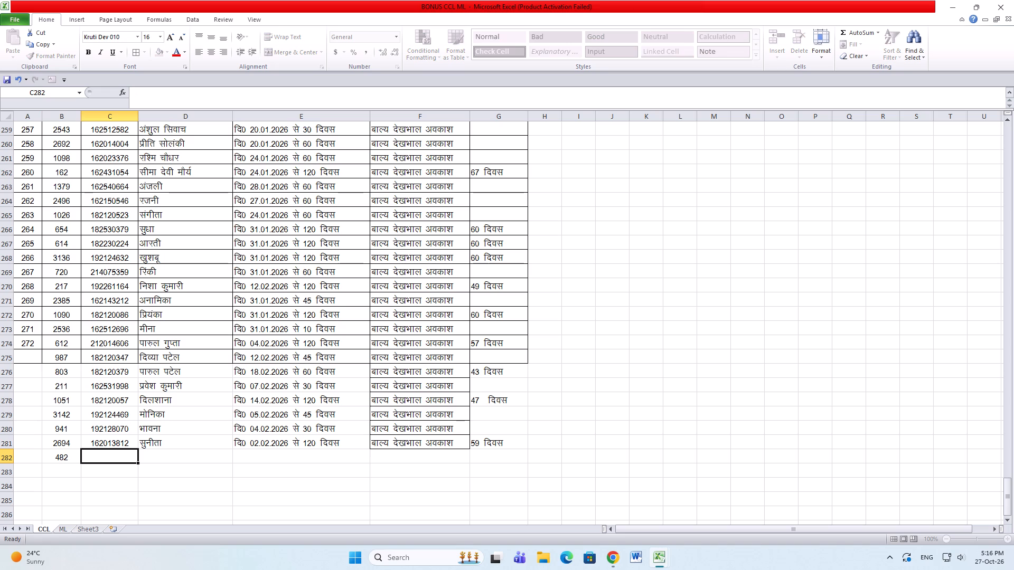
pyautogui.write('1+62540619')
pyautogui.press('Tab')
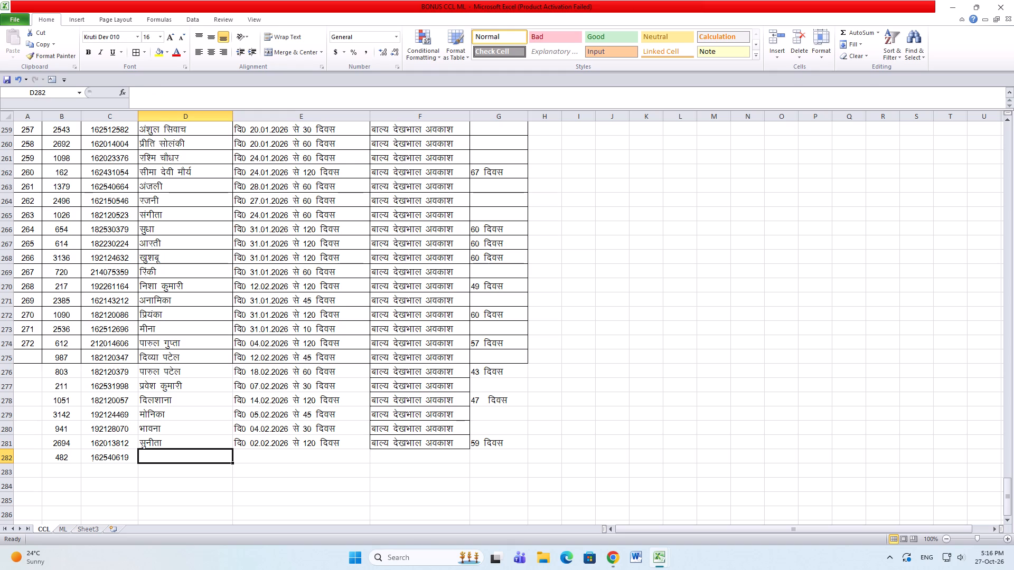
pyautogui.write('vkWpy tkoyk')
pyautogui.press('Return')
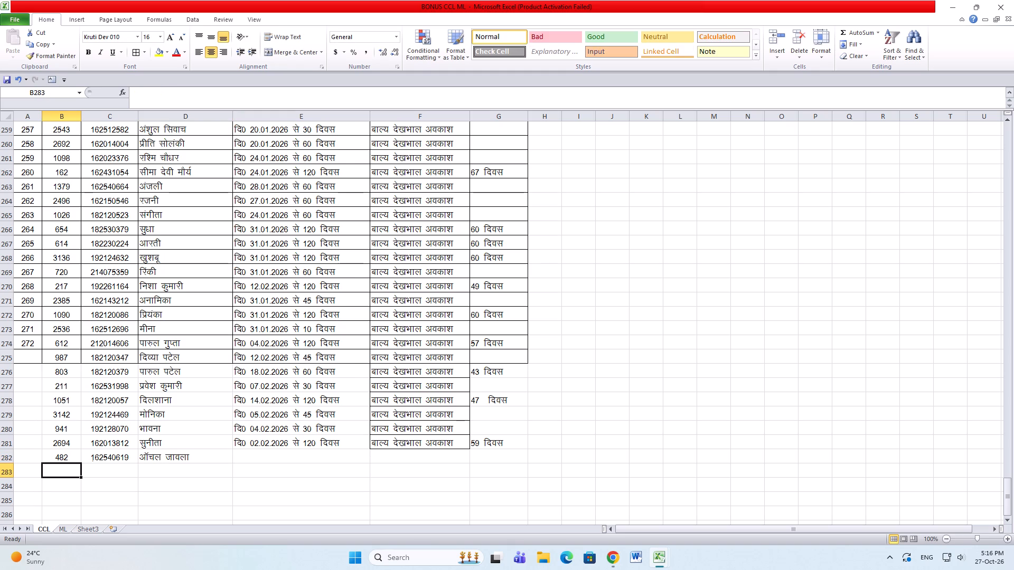
# Fill B283 to D283 with the next employee's short number, nine-digit ID number and Hindi name.
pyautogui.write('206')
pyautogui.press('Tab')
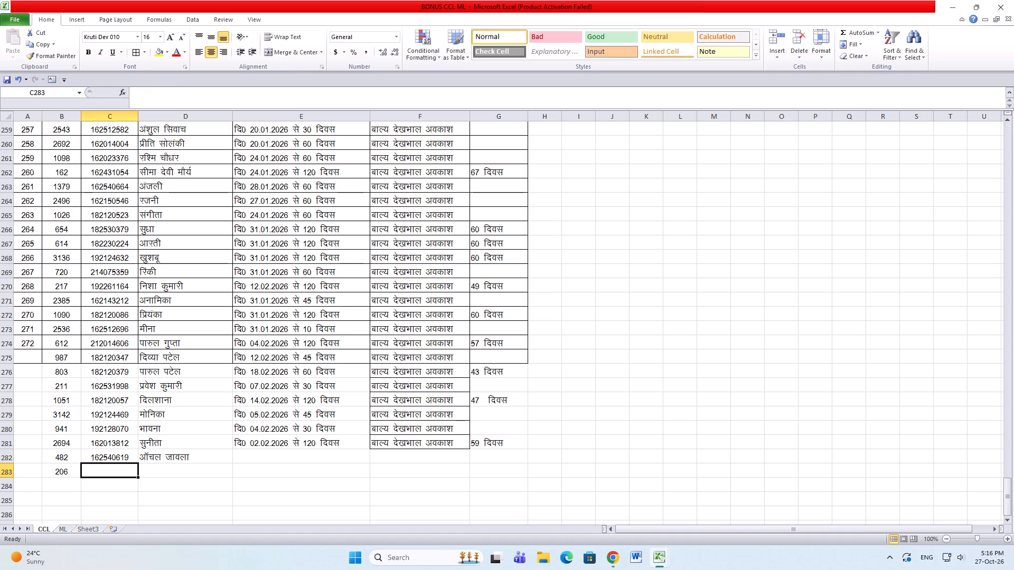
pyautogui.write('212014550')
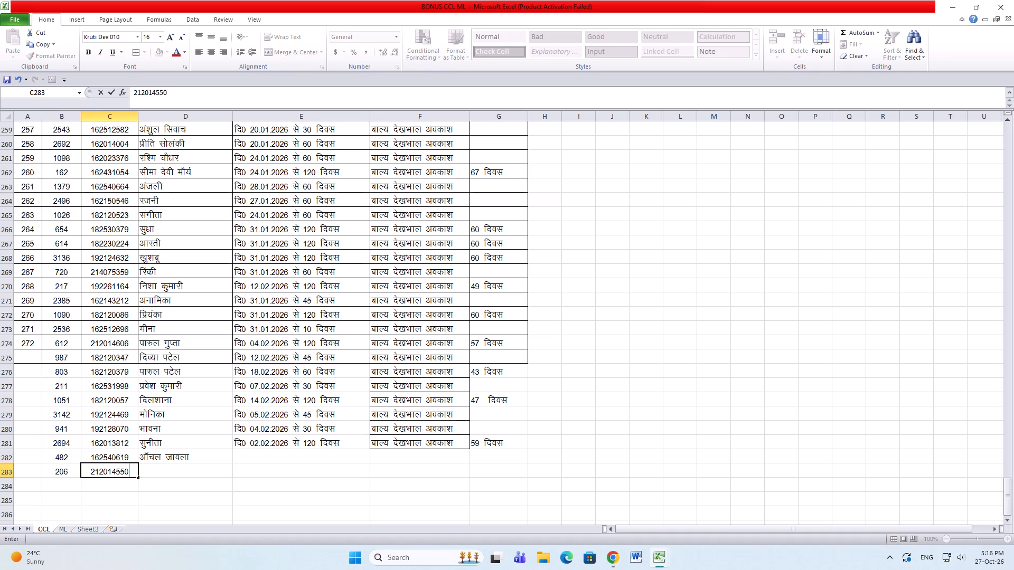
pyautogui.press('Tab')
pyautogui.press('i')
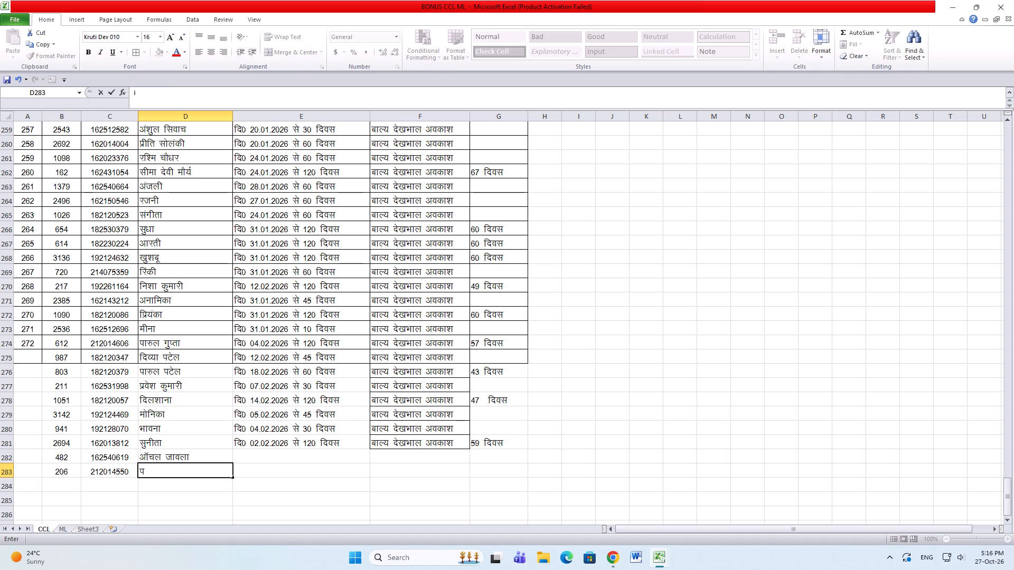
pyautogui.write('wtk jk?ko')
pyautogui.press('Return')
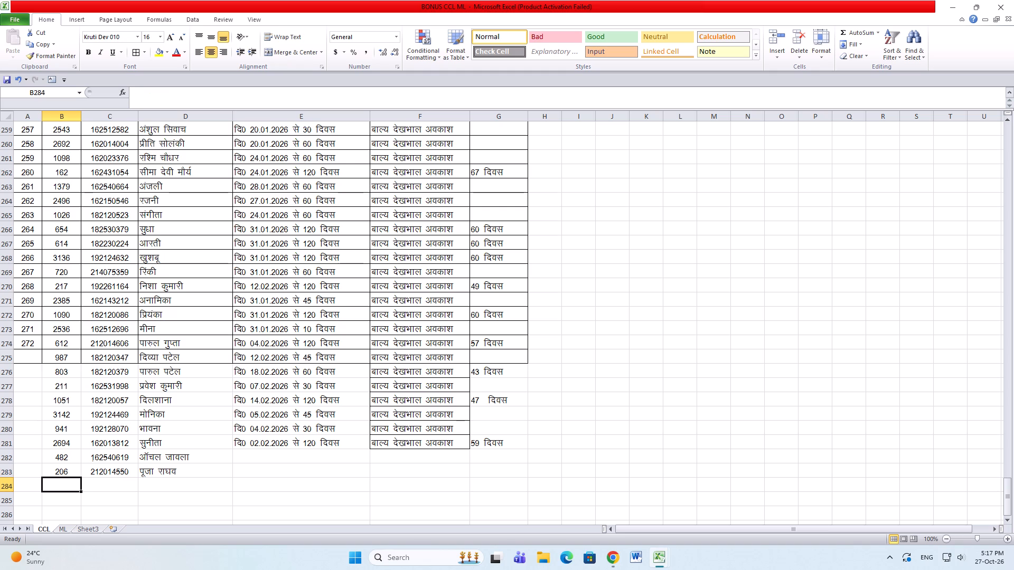
# Fill B284 to D284 with the next employee's short number, ID number and Hindi name, correcting the mistyped short number.
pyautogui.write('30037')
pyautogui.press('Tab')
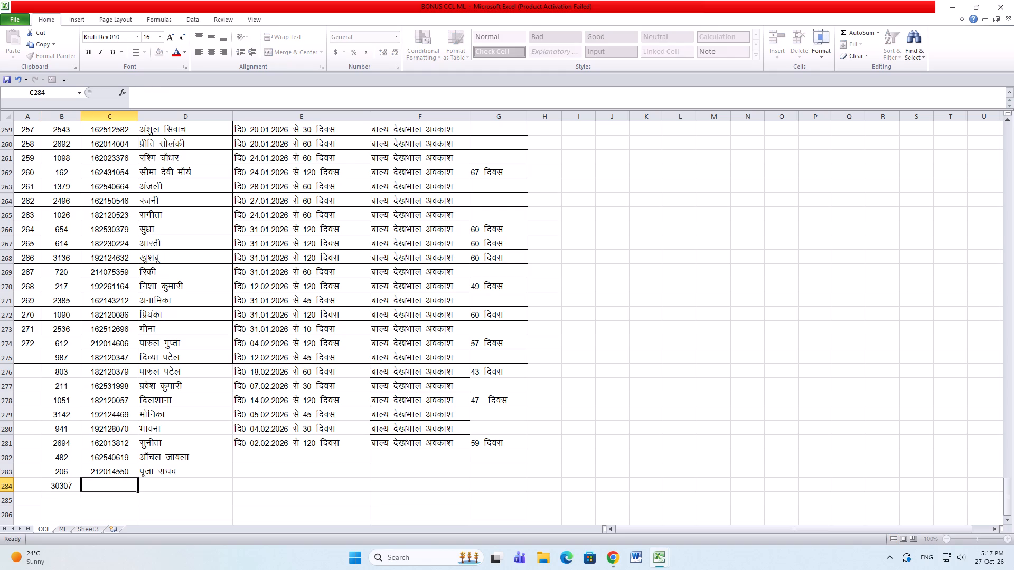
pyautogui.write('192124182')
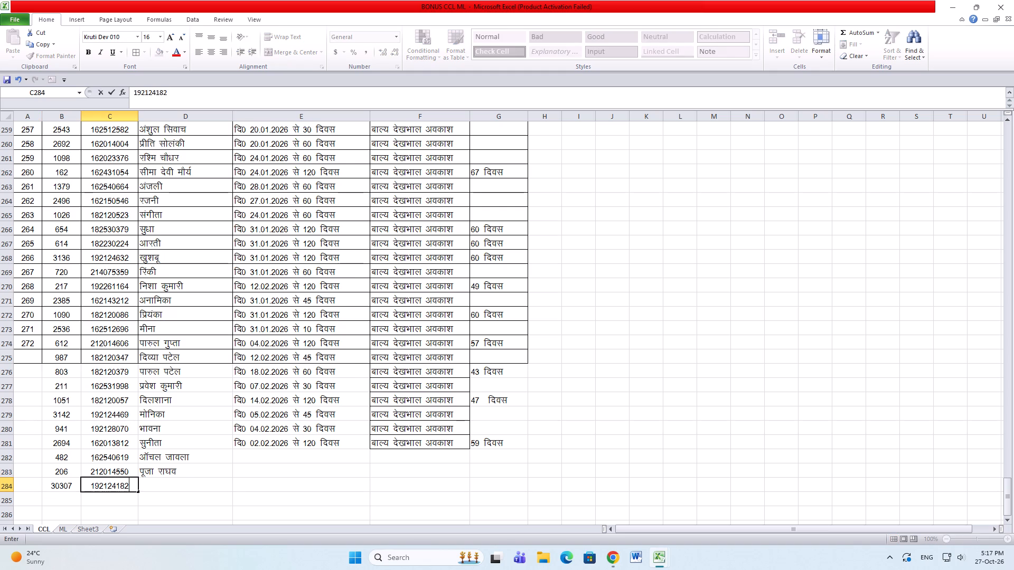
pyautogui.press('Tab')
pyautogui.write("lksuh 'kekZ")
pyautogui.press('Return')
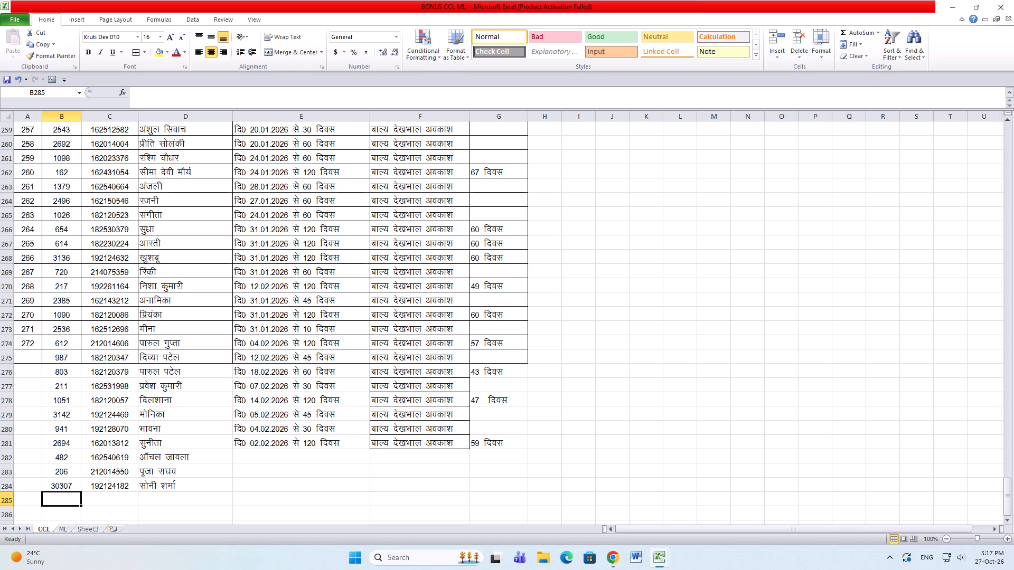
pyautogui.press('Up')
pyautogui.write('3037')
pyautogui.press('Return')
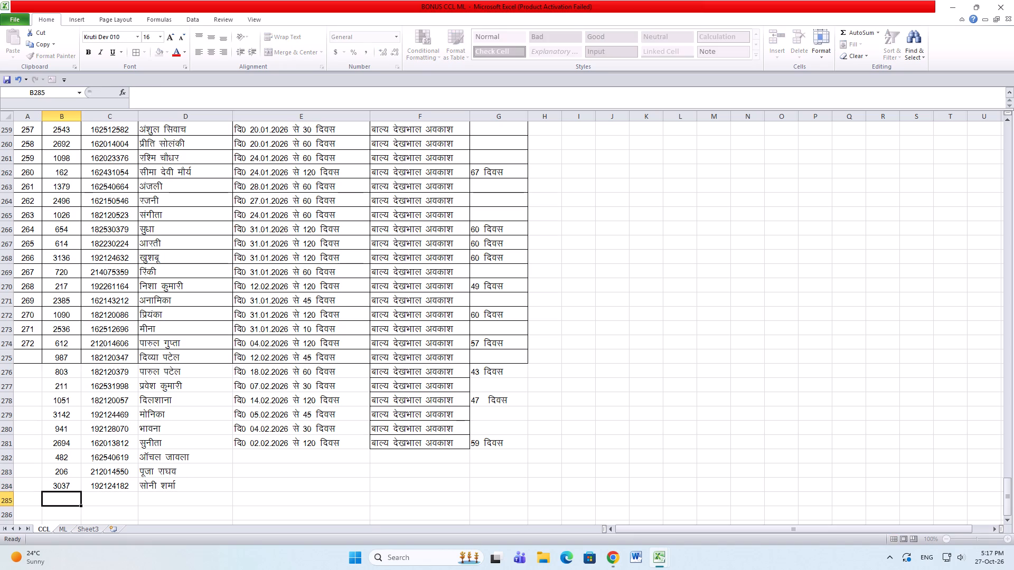
# Fill B285 to D285 with the next employee's short number, ID number and Hindi name, correcting the ID number's last digit.
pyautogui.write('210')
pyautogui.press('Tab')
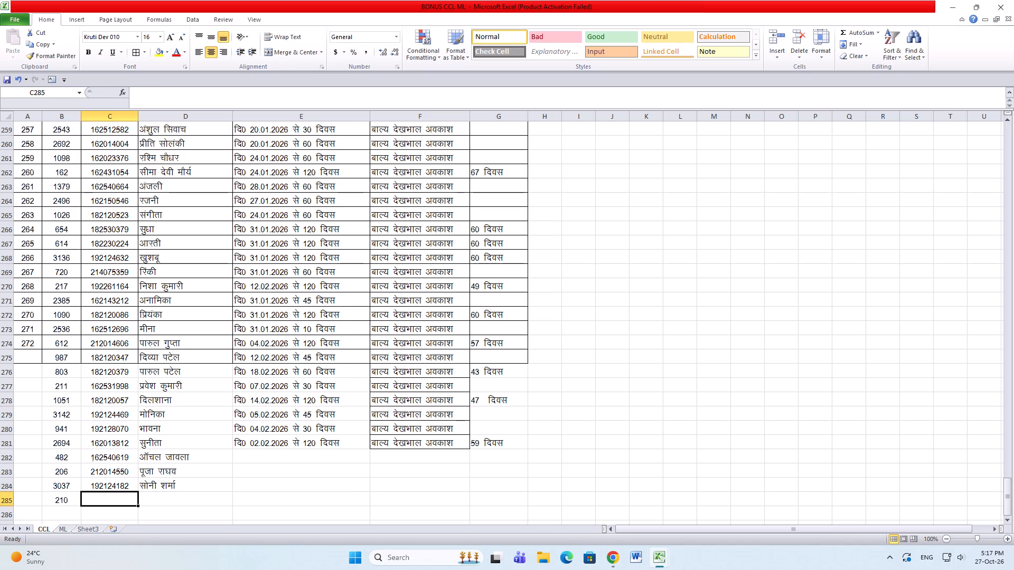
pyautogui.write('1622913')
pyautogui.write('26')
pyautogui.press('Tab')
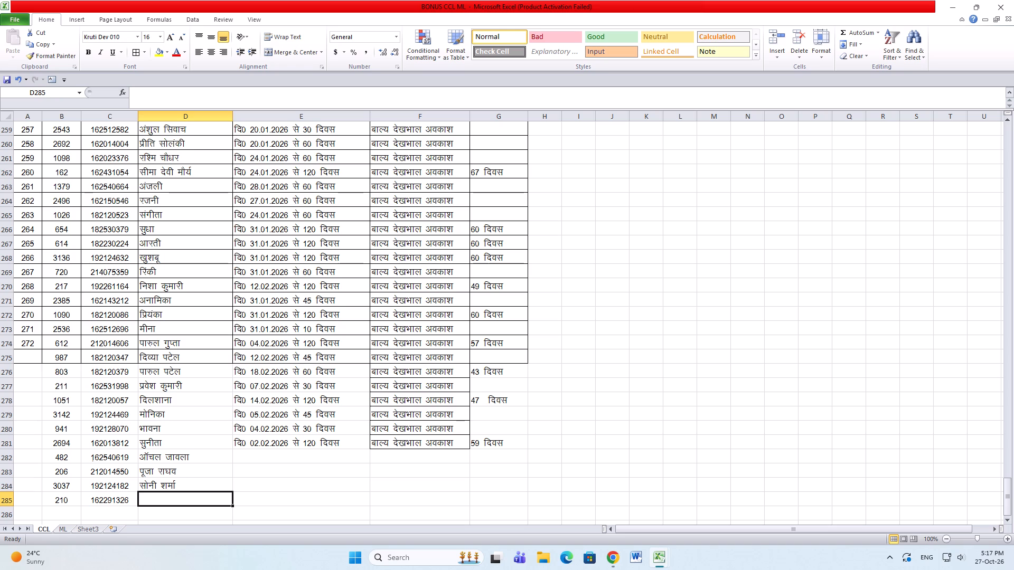
pyautogui.tripleClick(124, 504)
pyautogui.press('Delete')
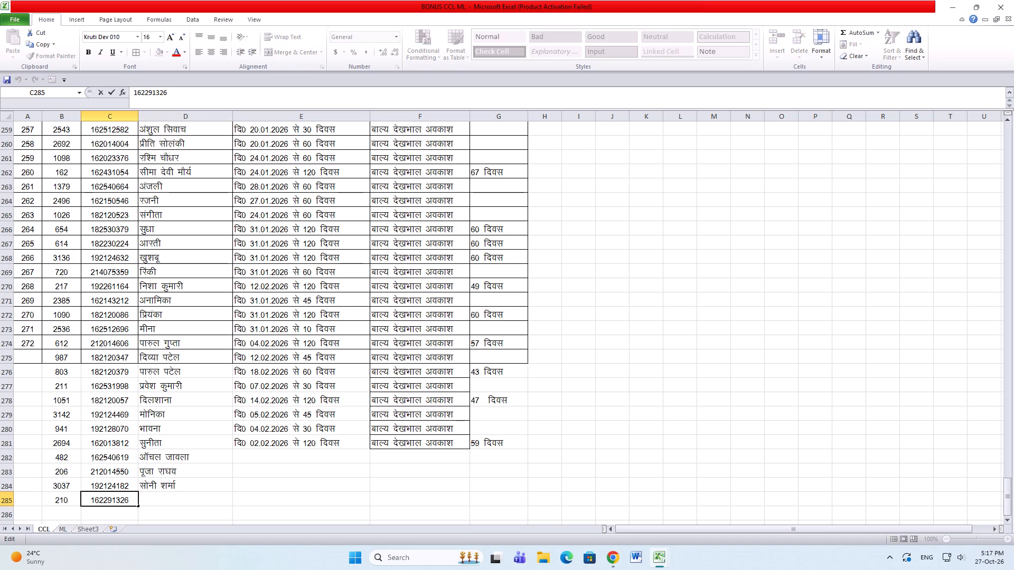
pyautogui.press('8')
pyautogui.press('Tab')
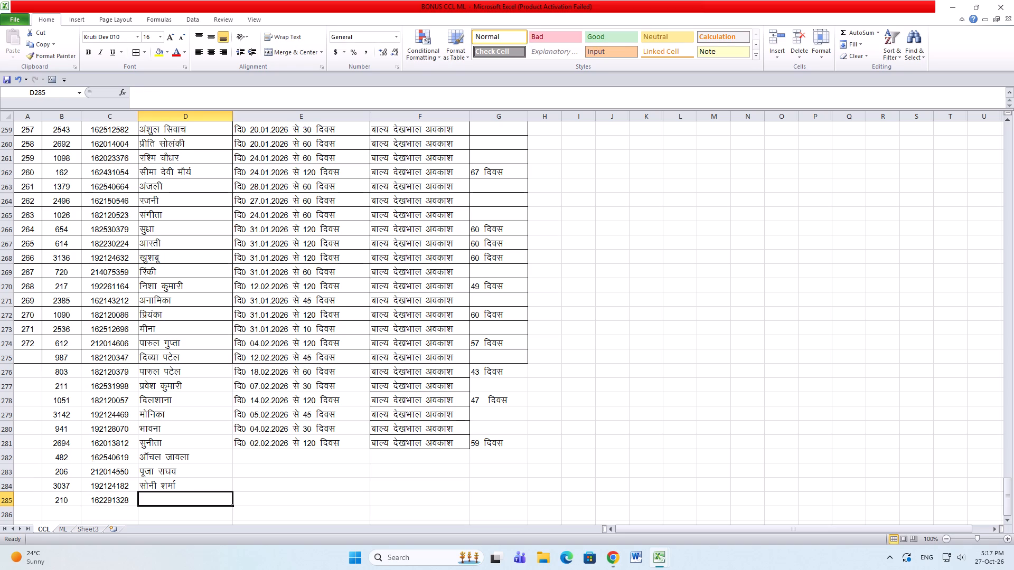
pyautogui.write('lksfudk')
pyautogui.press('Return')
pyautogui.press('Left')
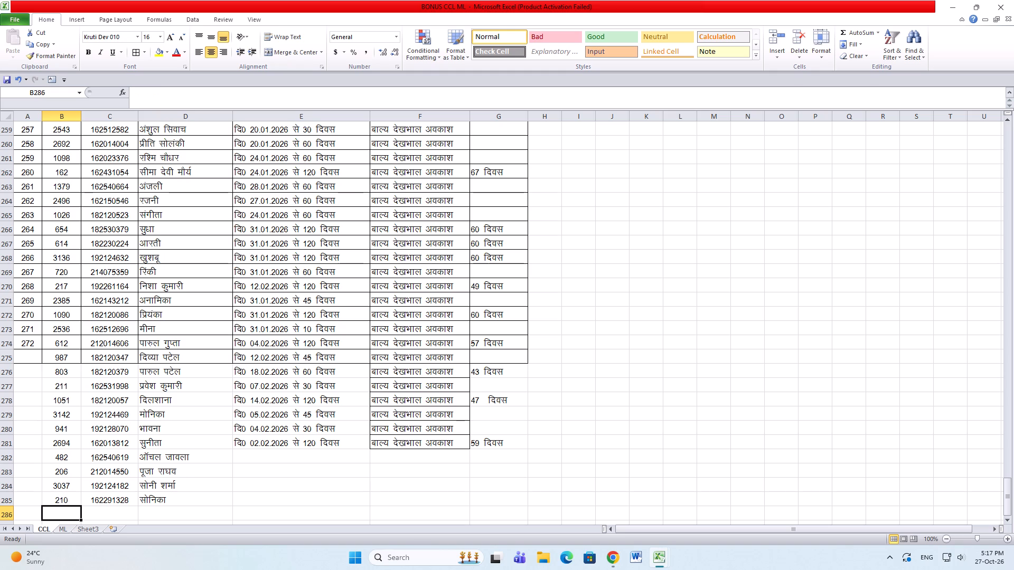
# Fill B286 to D286 with the next employee's short number, nine-digit ID number and Hindi name.
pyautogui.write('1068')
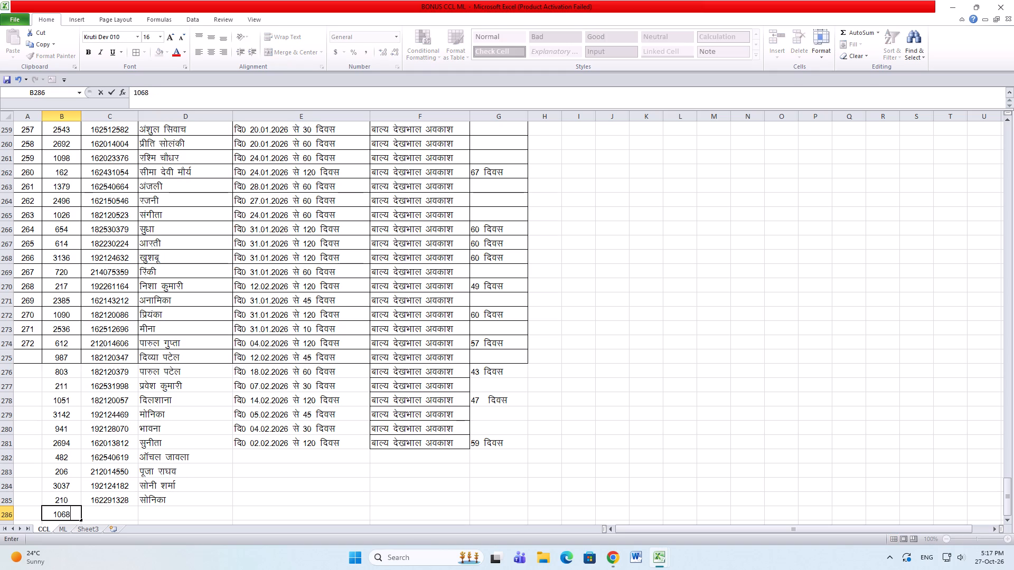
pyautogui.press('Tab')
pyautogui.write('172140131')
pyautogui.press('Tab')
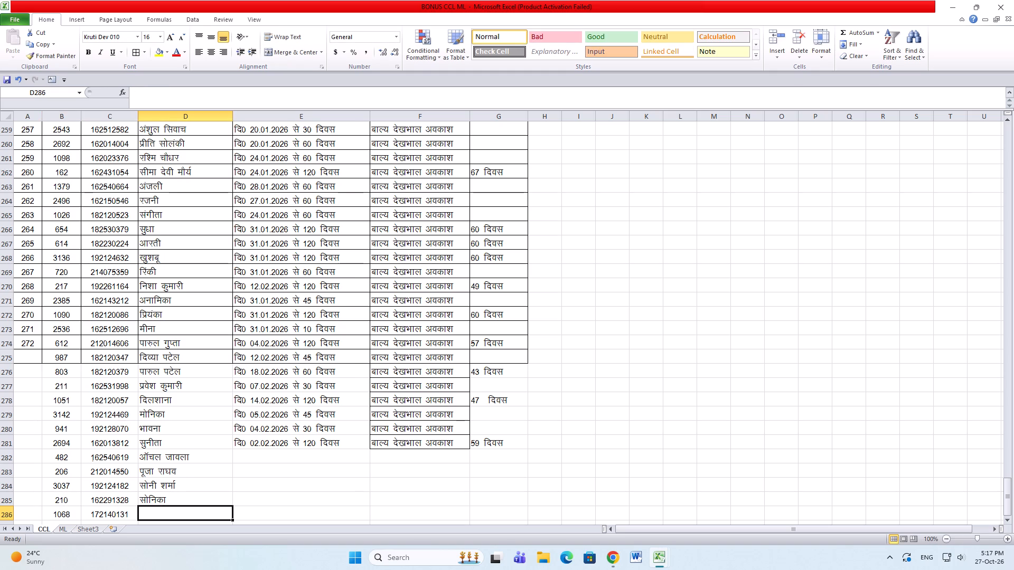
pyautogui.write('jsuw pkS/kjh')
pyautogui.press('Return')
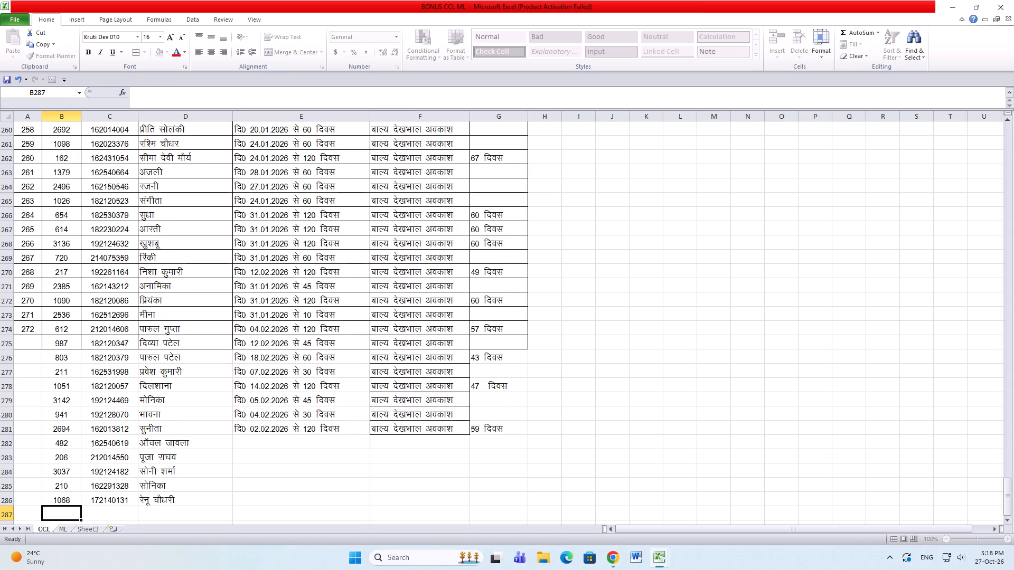
# Fill B287 to D287 with the next employee's short number, ID number and Hindi name, replacing the mistyped short number.
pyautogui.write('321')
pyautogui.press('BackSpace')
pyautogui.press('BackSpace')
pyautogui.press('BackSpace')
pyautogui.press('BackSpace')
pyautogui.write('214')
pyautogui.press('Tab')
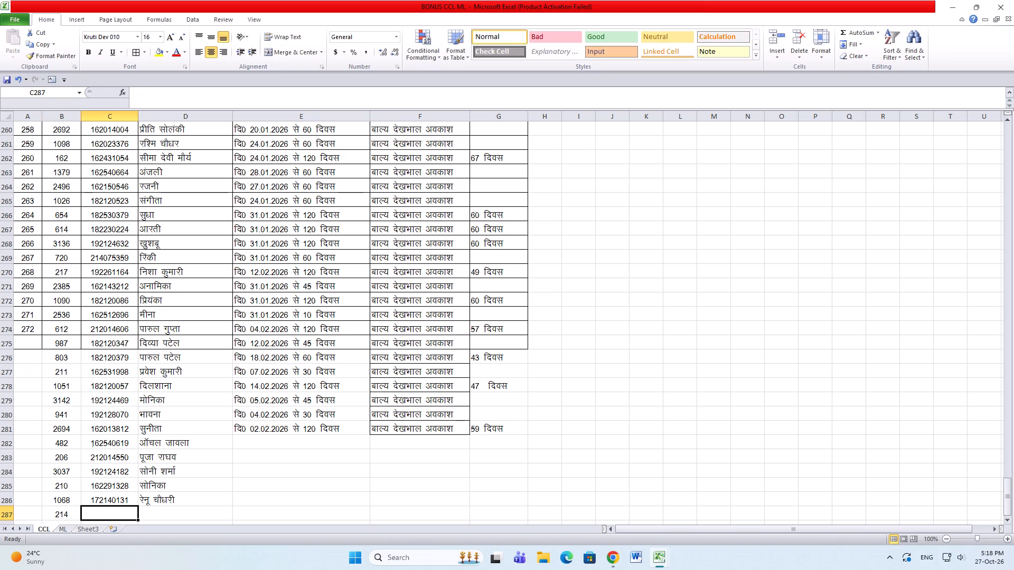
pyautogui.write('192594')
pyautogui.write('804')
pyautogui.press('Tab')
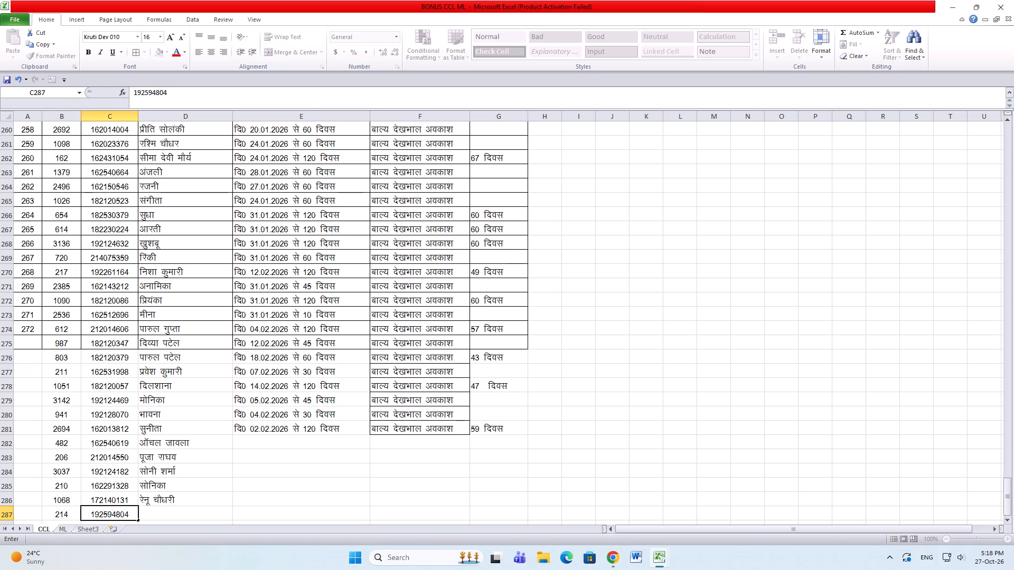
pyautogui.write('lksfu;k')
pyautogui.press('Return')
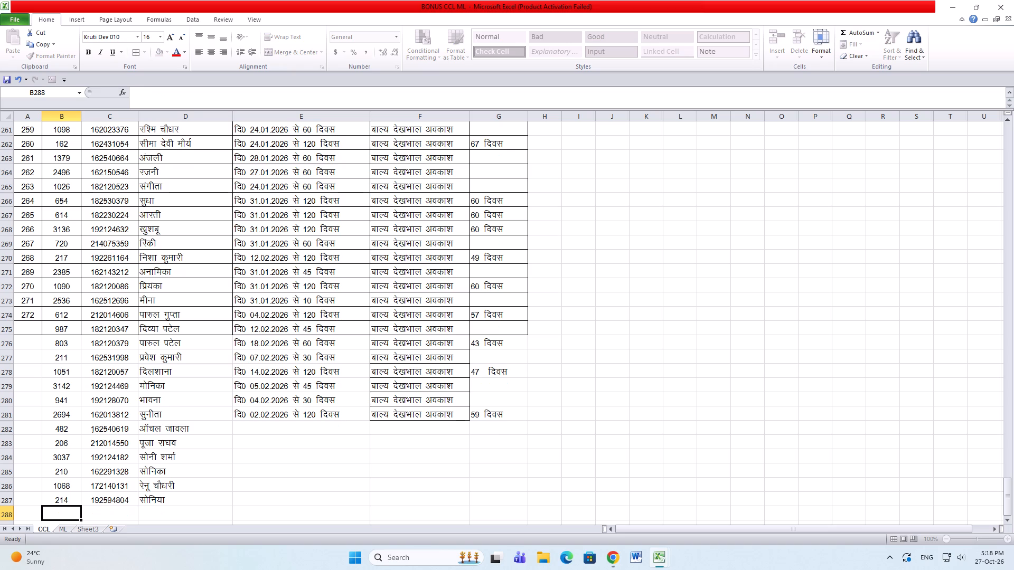
# Fill B288 to D288 with the next employee's short number, nine-digit ID number and Hindi name.
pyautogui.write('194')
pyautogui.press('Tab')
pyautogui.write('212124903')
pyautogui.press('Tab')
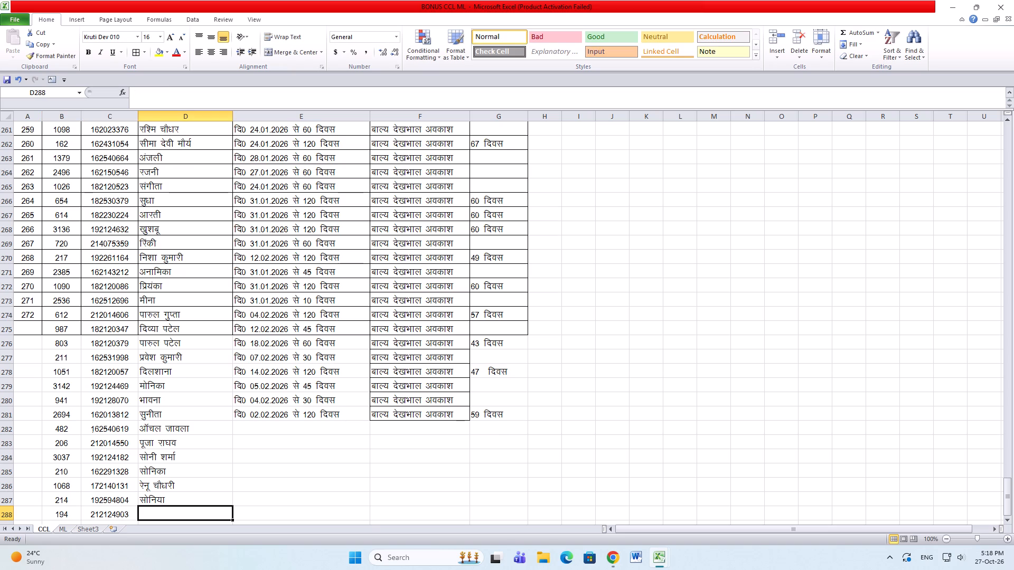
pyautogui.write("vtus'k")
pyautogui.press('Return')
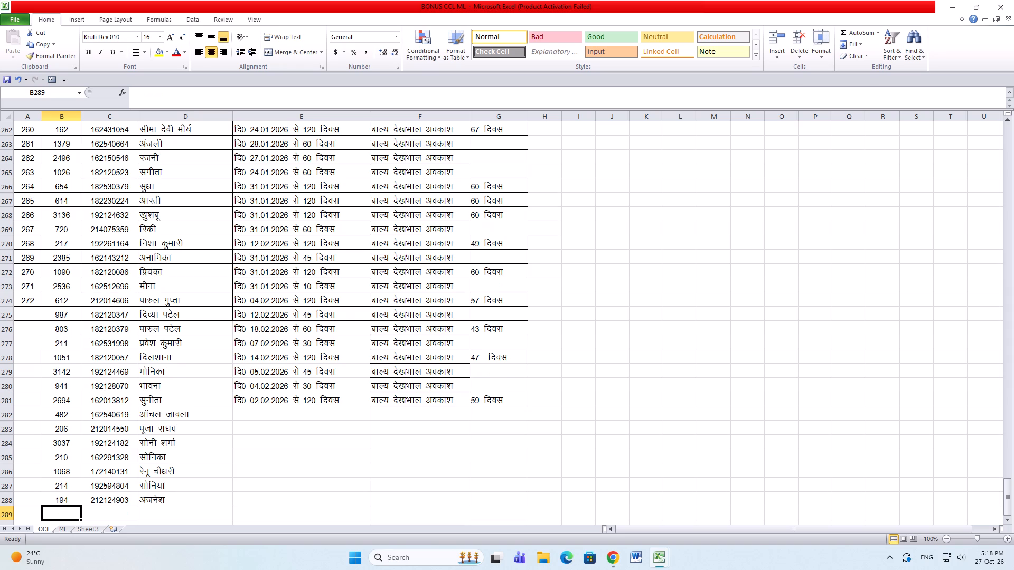
# Fill B289 to D289 with the next employee's short number, ID number and Hindi name, correcting the name's spelling.
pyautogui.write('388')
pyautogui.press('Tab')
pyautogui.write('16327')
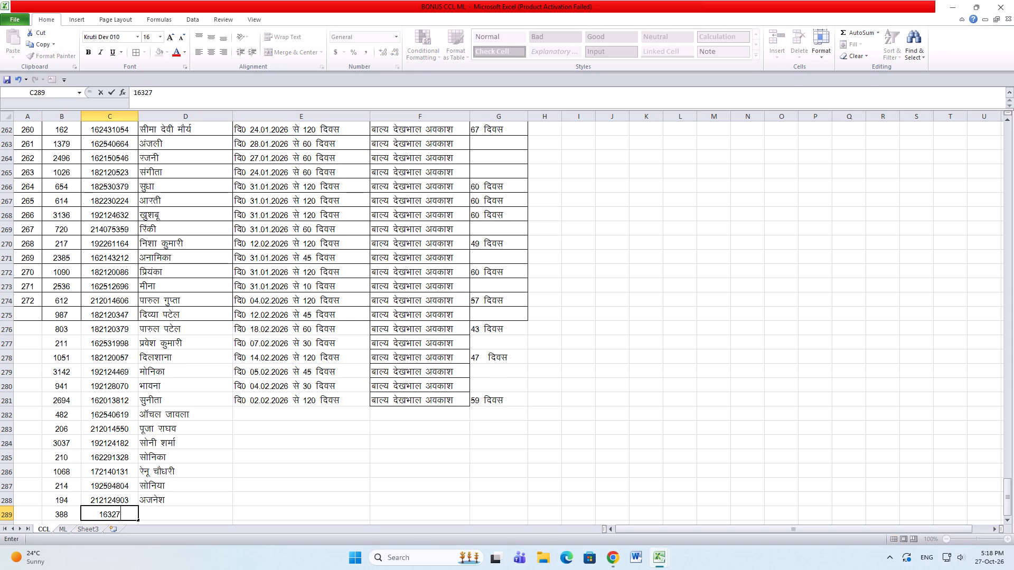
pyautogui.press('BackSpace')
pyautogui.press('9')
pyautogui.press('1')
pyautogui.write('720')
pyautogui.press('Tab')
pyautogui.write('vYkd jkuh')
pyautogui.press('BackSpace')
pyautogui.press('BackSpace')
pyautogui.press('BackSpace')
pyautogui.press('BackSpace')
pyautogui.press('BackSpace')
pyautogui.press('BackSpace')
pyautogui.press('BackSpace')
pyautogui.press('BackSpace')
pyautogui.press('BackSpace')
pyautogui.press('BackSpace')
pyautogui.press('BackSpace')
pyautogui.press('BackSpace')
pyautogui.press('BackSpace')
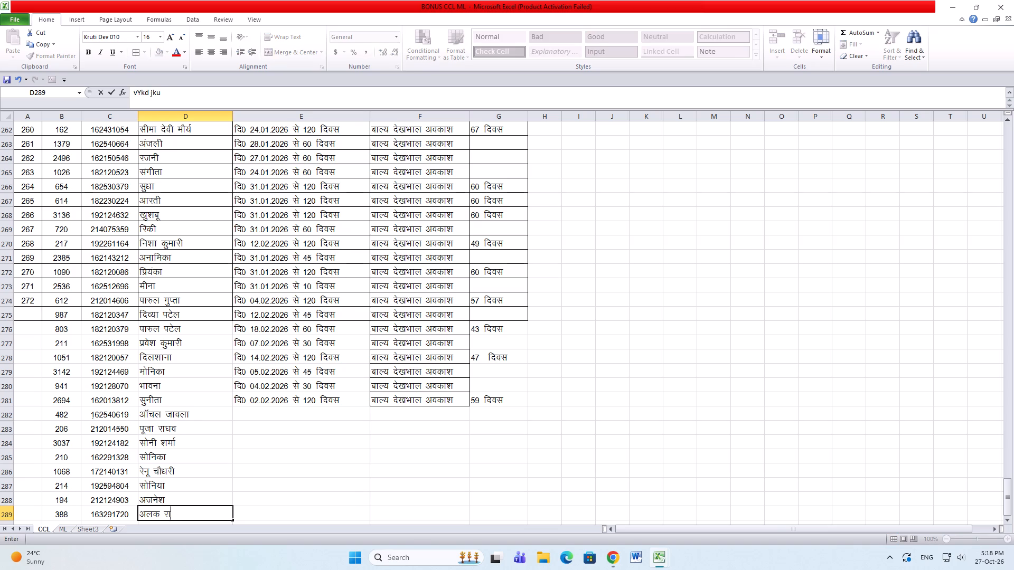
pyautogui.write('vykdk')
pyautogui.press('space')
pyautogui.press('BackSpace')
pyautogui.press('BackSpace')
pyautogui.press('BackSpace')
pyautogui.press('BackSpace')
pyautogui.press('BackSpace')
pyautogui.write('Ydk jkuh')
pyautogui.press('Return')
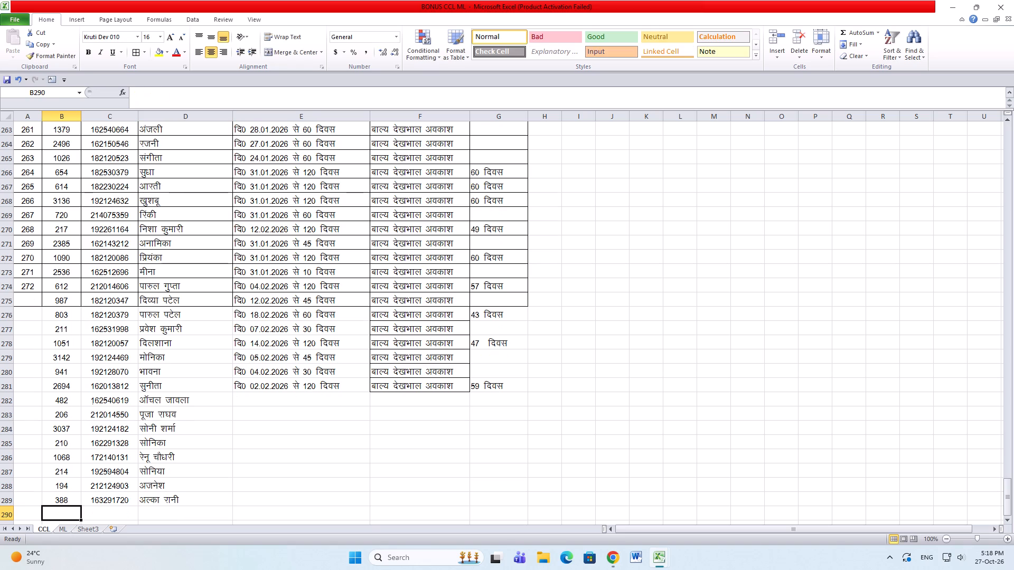
# Fill B290 to D290 with the next employee's short number, nine-digit ID number and Hindi name.
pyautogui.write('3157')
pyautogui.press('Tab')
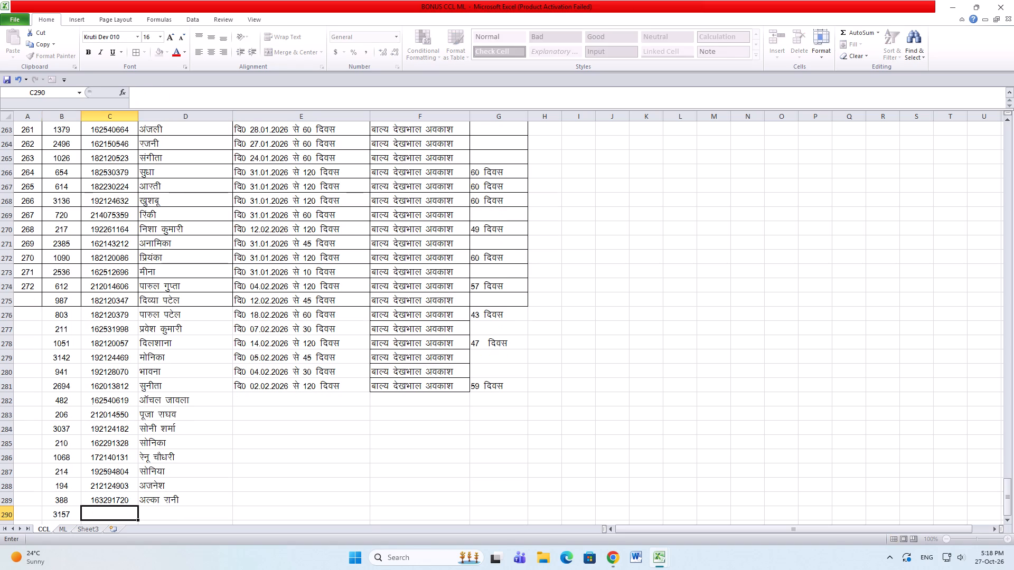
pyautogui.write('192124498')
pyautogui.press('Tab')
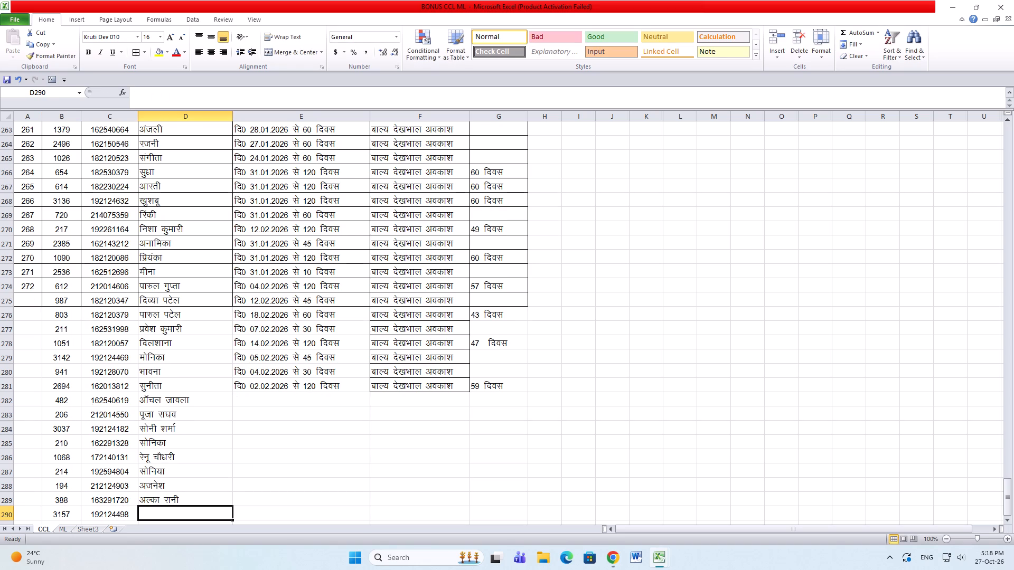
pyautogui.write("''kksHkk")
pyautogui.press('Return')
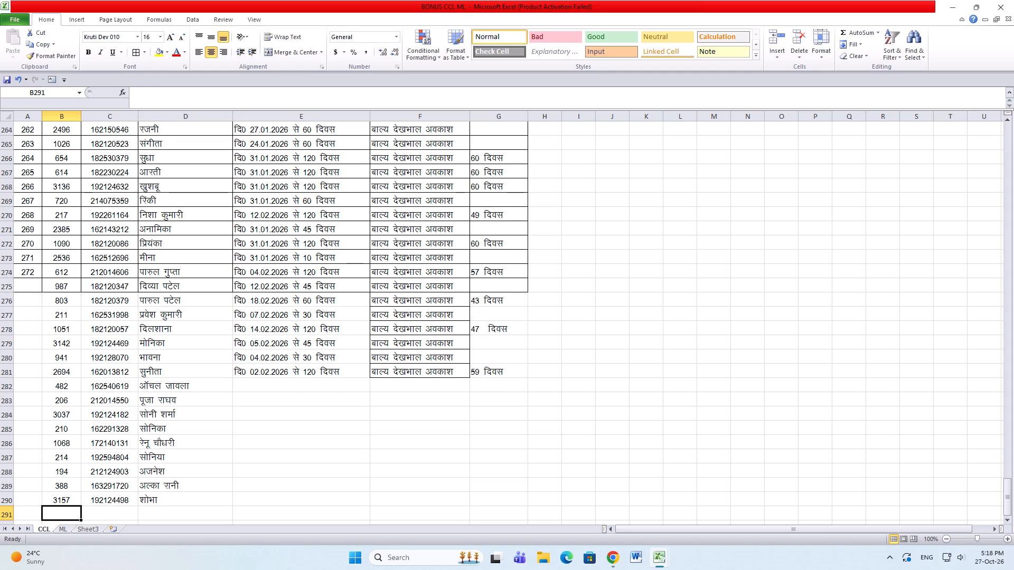
# Fill B291 to D291 with the next employee's short number, nine-digit ID number and Hindi name.
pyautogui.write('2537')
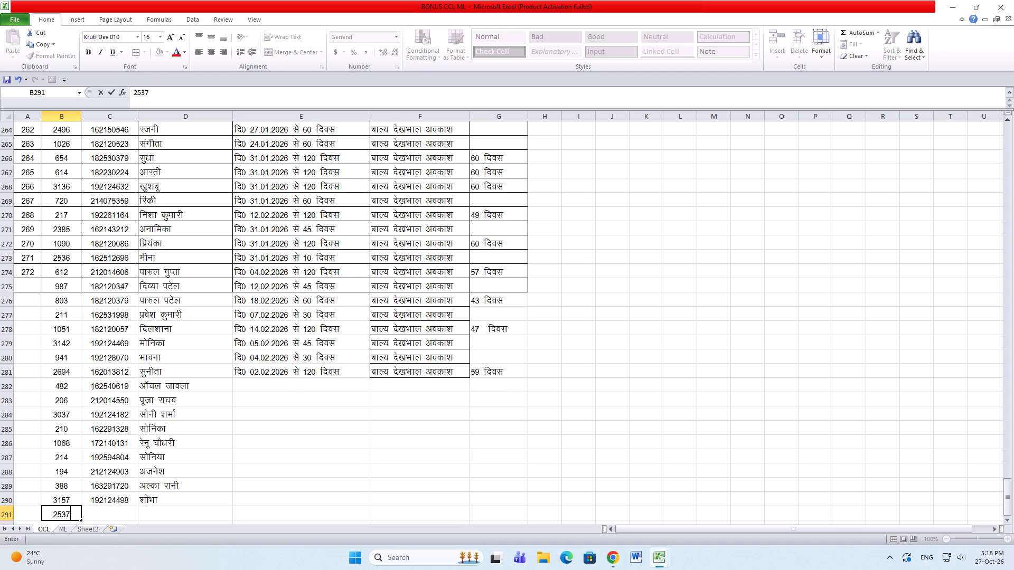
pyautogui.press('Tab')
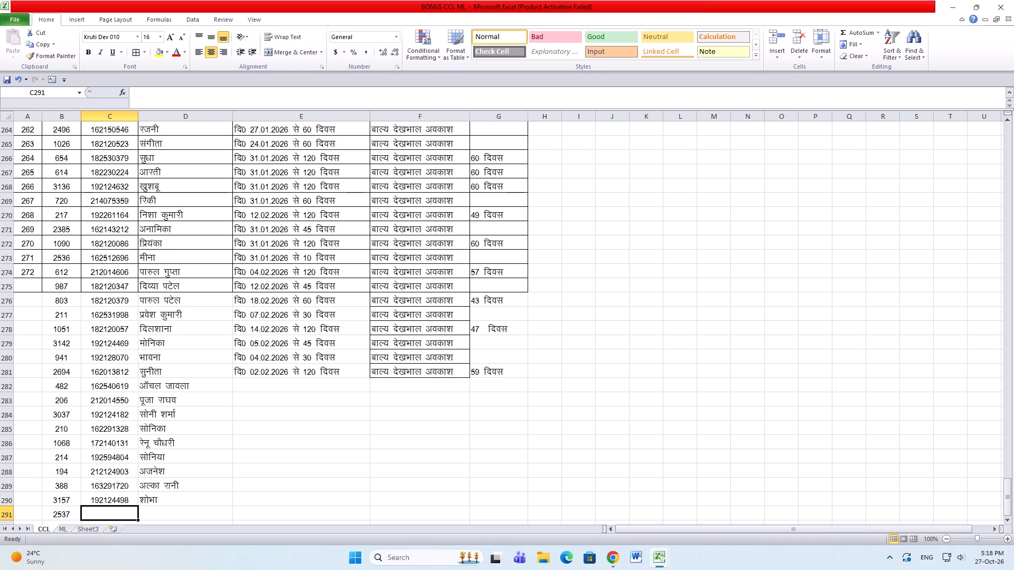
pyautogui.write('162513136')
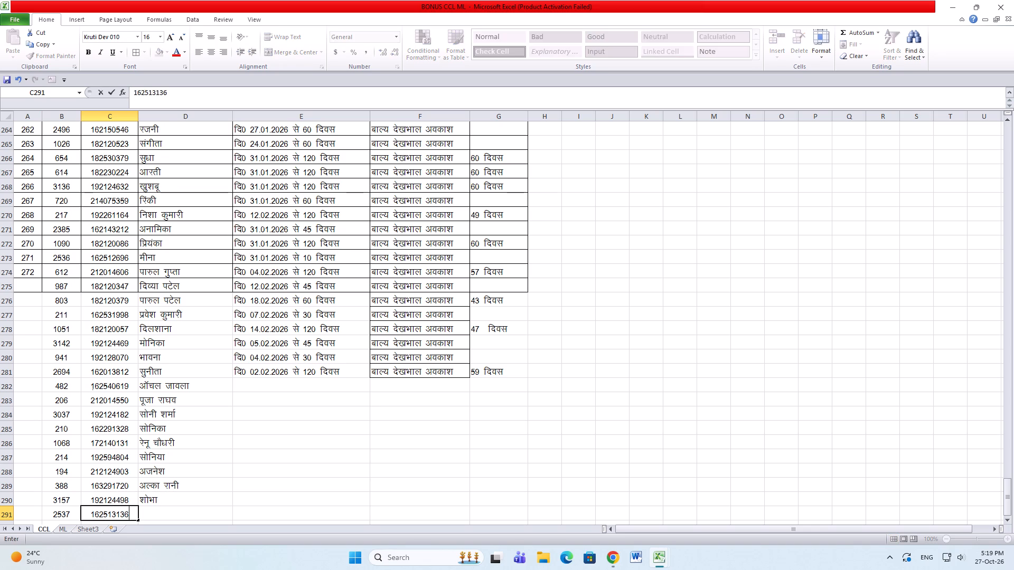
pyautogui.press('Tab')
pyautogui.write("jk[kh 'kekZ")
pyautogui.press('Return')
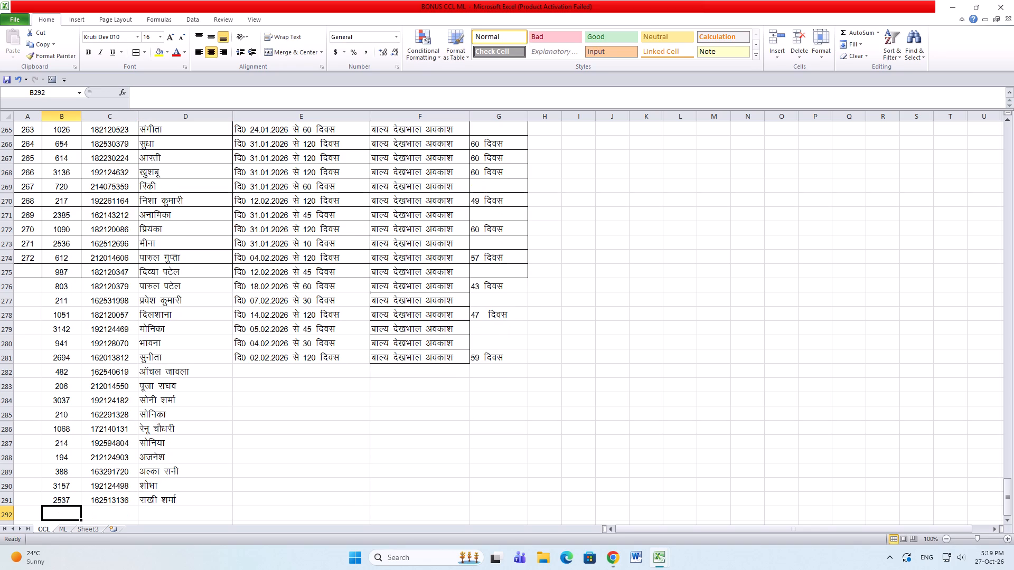
# Fill B292 to D292 with the next employee's short number, nine-digit ID number and Hindi name, and save the workbook.
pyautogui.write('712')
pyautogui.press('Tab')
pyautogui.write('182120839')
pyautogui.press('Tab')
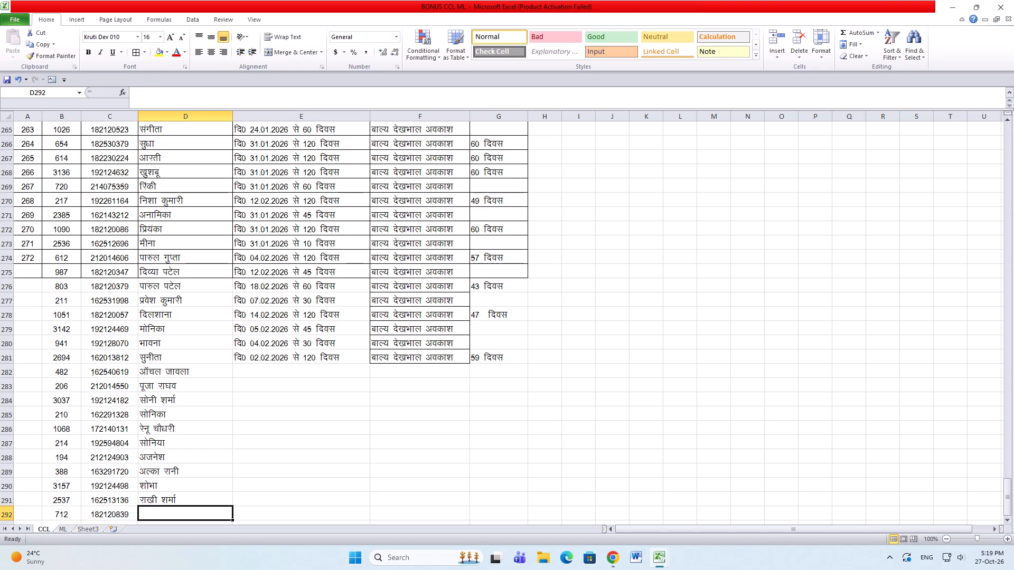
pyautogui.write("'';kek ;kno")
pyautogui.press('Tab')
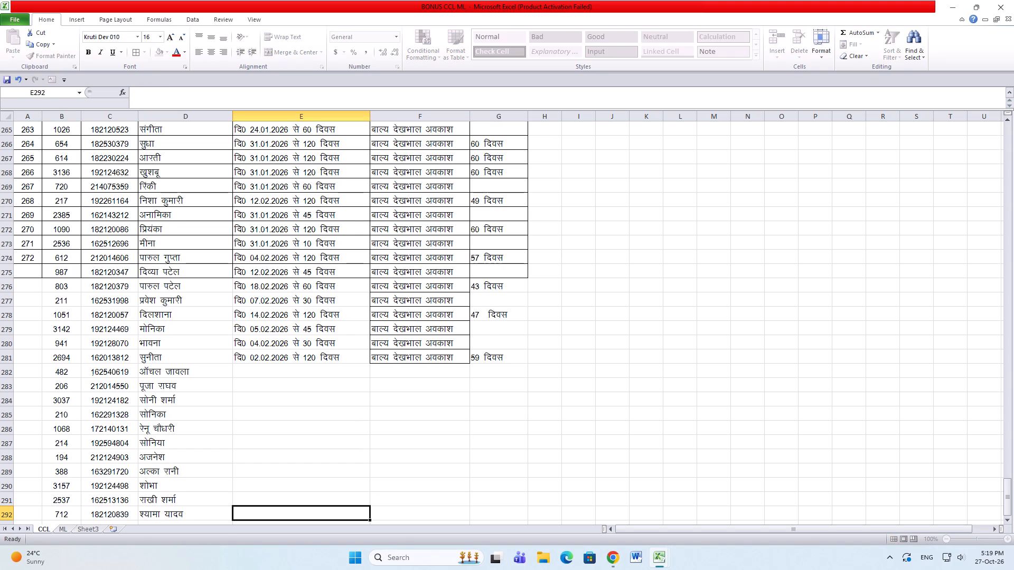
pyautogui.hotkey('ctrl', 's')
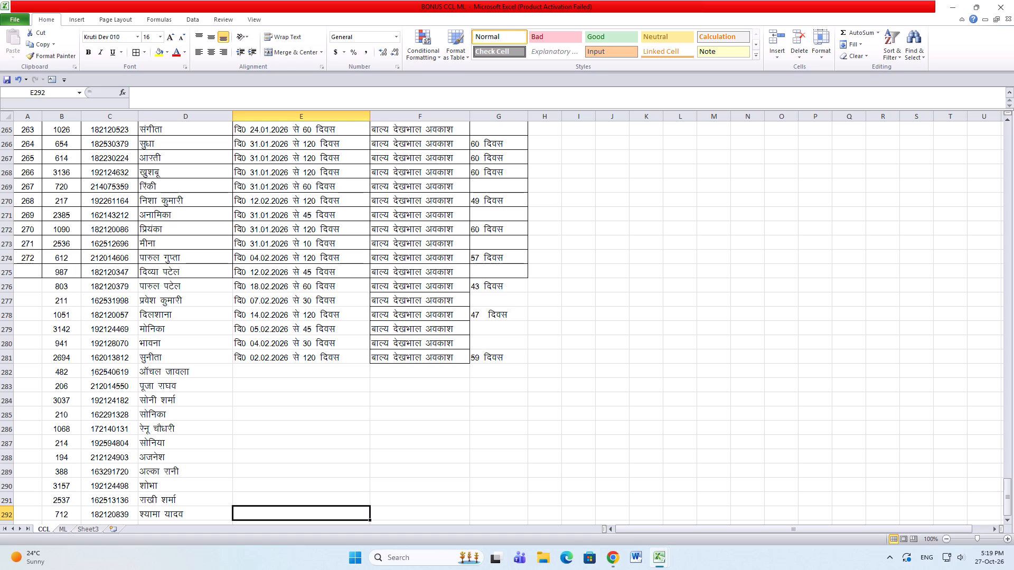
# Enter the leave period "दि0 14.02.2026 से 80 दिवस" in E282, with a space before the date.
pyautogui.click(279, 365)
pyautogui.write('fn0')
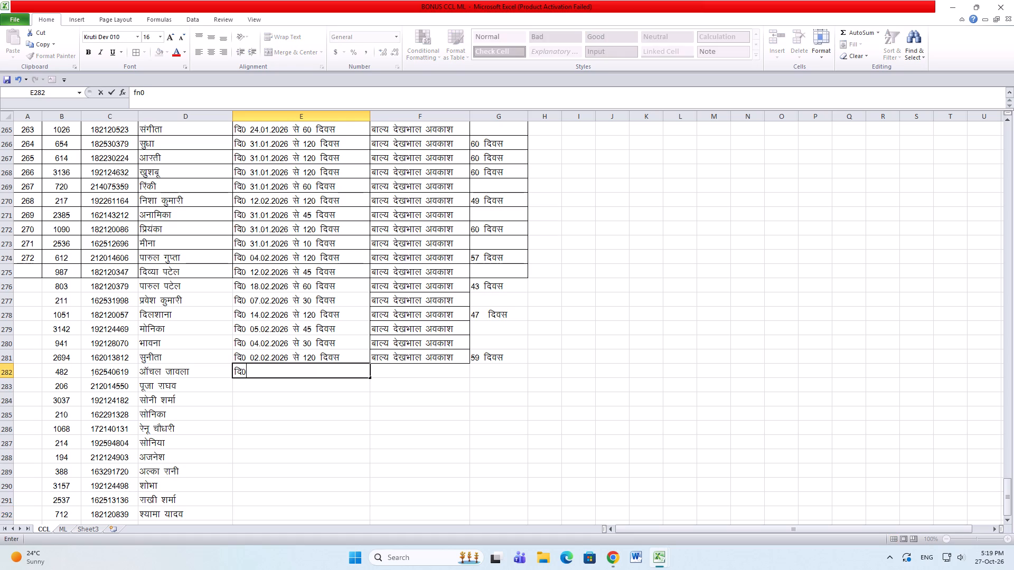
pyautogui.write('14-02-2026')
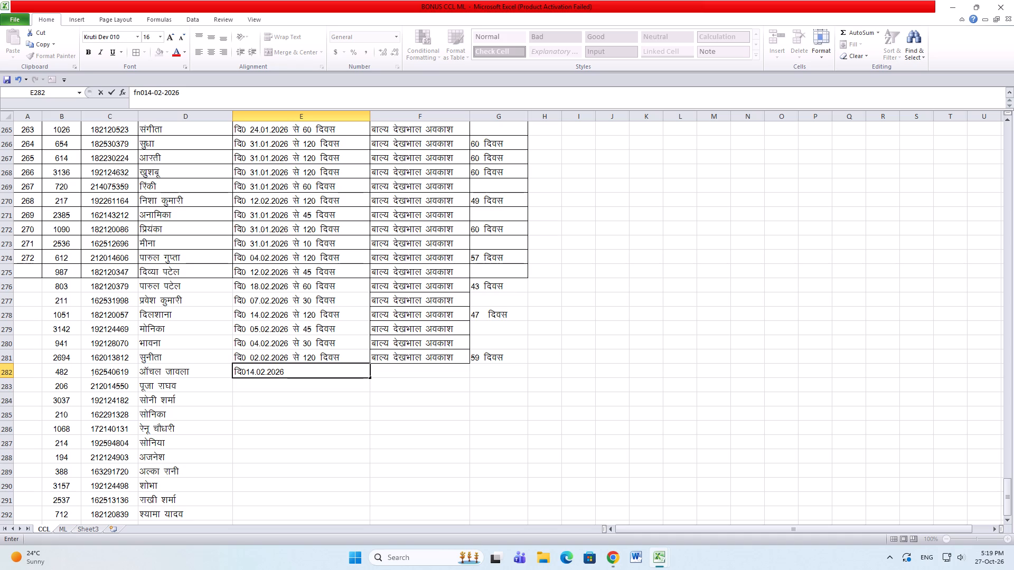
pyautogui.click(245, 370)
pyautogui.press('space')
pyautogui.click(297, 371)
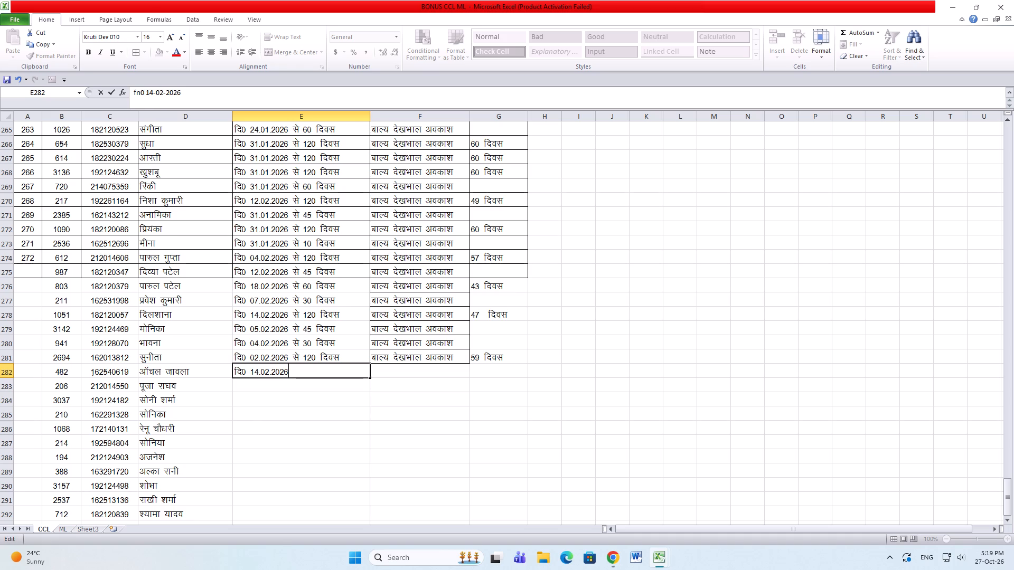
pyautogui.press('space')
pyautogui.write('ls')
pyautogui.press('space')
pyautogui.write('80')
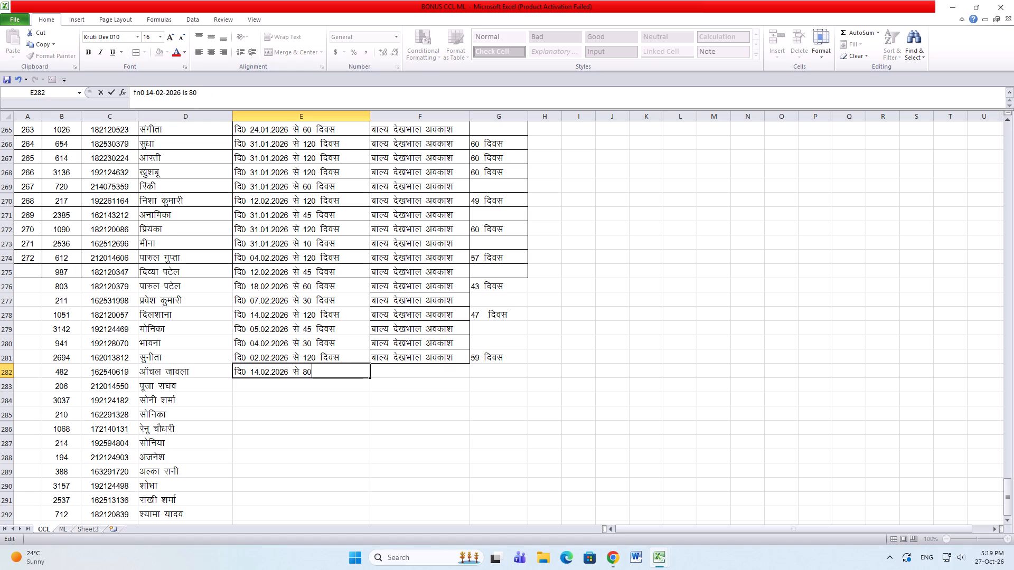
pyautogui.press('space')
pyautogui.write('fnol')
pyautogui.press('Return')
# Enter the leave period "दि0 13.02.2026 से 120 दिवस" in E283.
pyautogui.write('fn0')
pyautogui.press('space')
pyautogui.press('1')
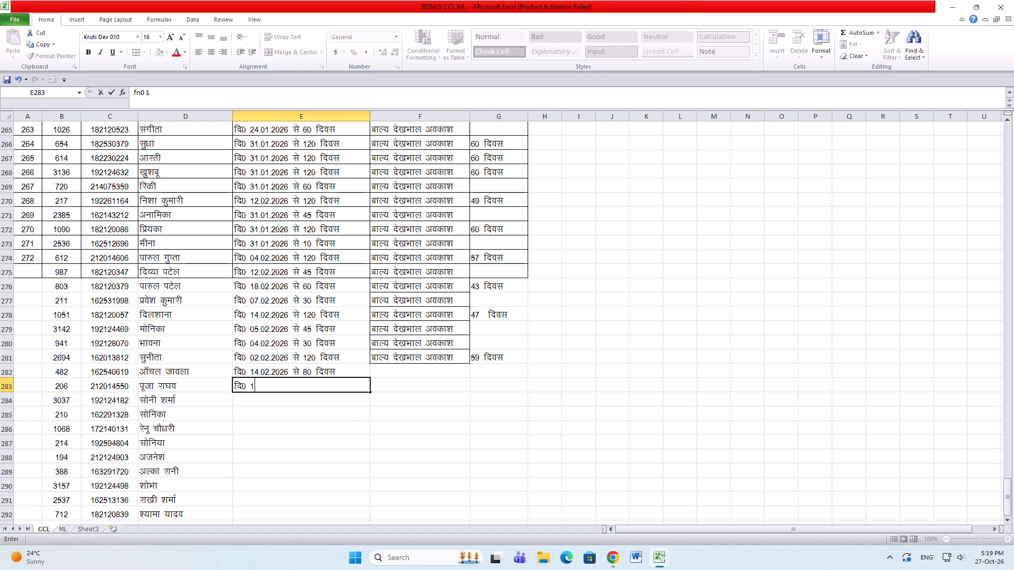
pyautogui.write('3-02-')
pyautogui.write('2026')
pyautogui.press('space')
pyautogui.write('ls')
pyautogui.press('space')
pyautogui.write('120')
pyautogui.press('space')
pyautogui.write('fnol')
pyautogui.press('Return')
# Enter the leave period's start as "दि0 14.02.2026 से" in E284, correcting the mistyped year.
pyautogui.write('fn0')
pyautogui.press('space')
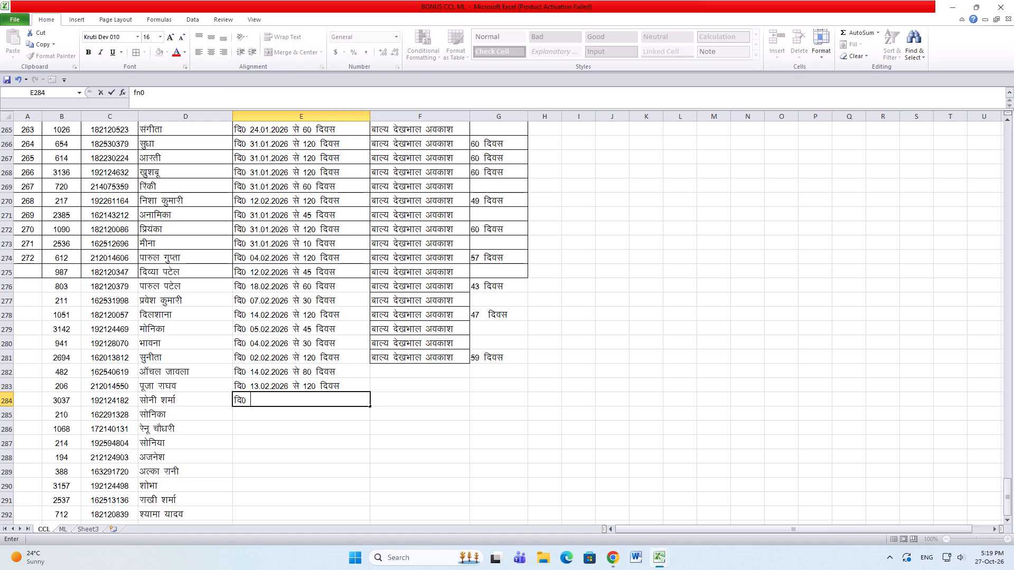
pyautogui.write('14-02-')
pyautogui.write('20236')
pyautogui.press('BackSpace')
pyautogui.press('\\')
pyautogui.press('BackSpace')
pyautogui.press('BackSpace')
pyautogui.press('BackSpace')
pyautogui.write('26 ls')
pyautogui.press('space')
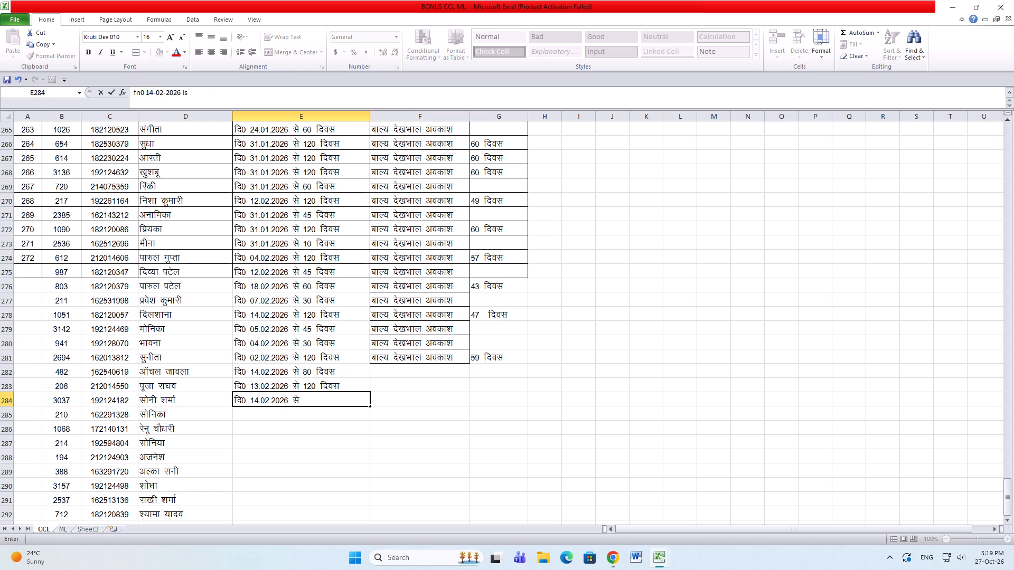
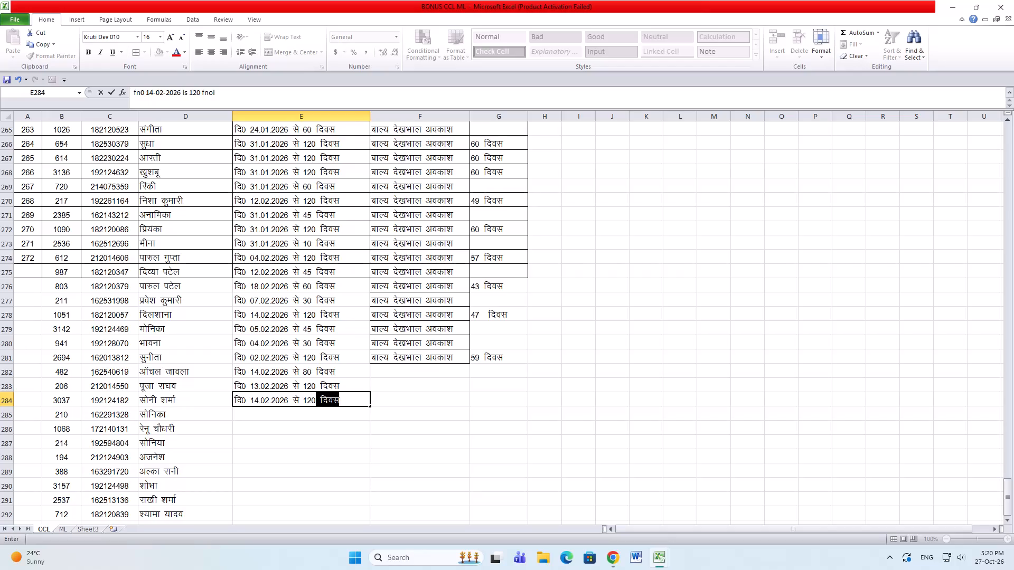
# Complete E284 with "120 दिवस" and enter the leave period "दि0 14.02.2026 से 60 दिवस" in E285, correcting the mistyped last word.
pyautogui.press('Return')
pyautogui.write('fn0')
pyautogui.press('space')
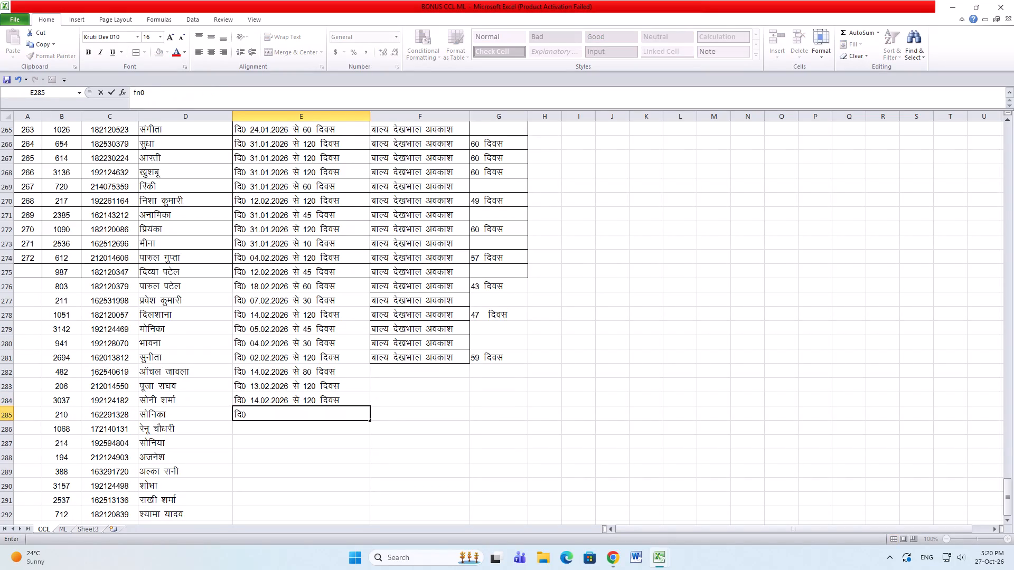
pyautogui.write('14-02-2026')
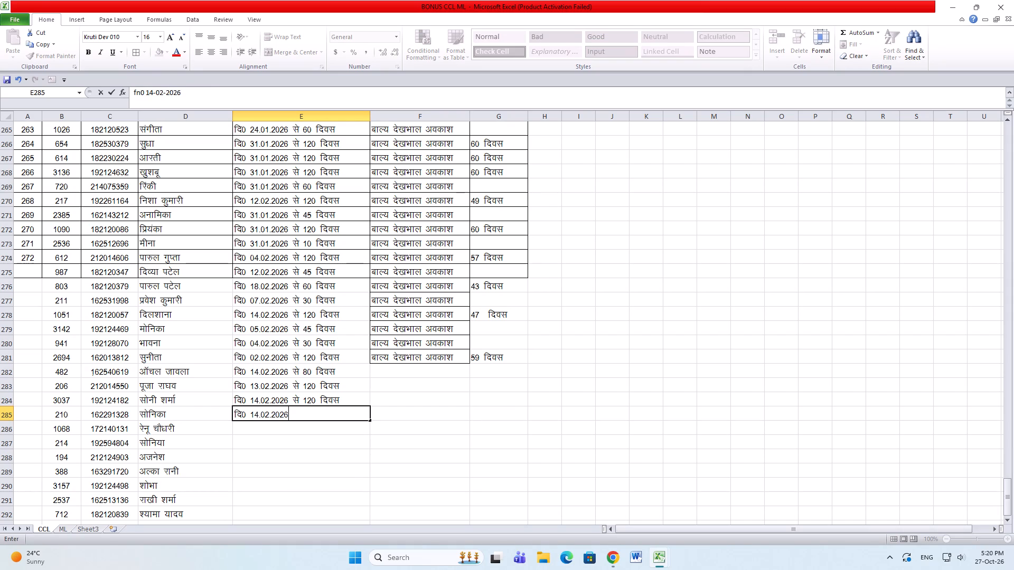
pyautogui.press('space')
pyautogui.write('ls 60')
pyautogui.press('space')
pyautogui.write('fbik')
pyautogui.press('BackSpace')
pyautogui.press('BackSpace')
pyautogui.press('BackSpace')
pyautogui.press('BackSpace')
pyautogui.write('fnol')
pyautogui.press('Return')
# Enter the leave period "दि0 14.02.2026 से 30 दिवस" in both E286 and E287.
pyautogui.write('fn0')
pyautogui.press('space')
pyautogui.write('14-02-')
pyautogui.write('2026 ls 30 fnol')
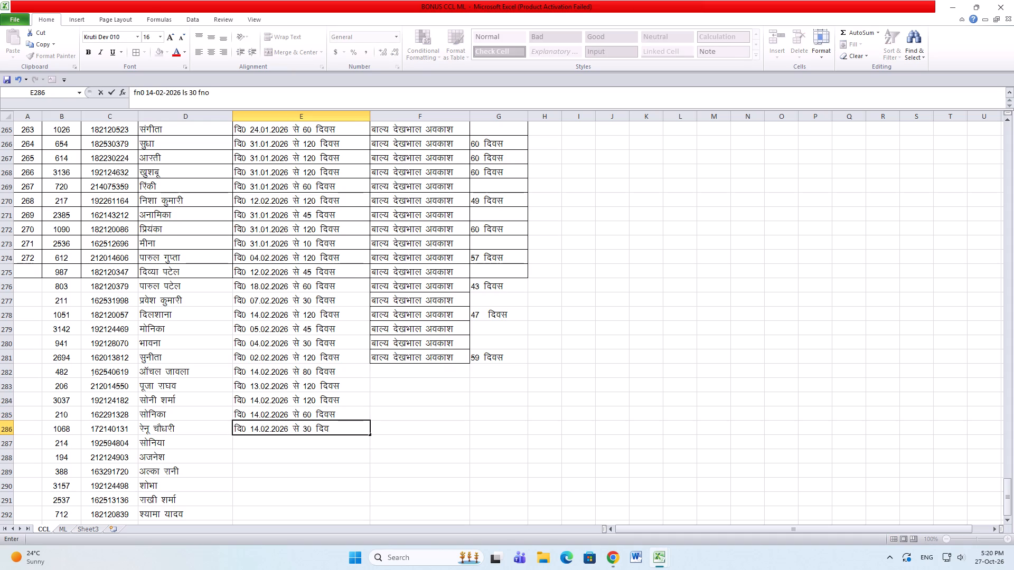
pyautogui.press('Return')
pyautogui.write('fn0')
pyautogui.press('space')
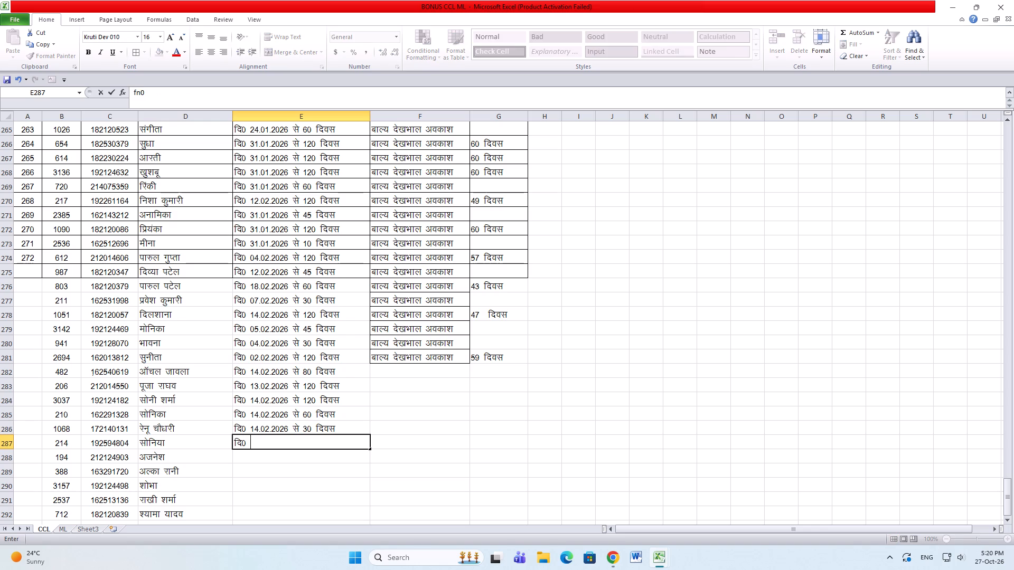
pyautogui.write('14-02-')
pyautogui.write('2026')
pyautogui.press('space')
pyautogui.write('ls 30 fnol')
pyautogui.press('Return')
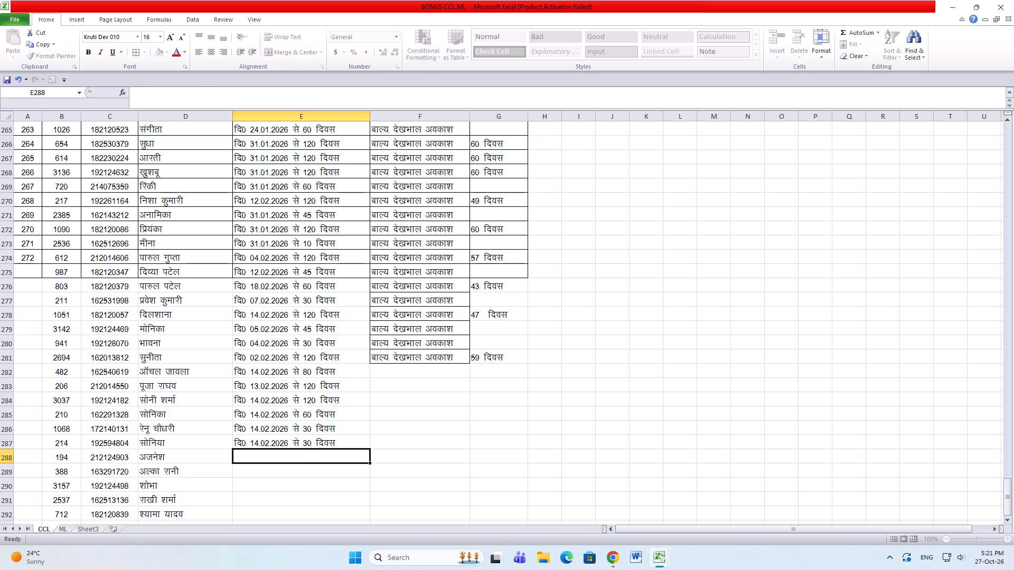
# Enter the leave period "दि0 14.02.2026 से 60 दिवस" in E288.
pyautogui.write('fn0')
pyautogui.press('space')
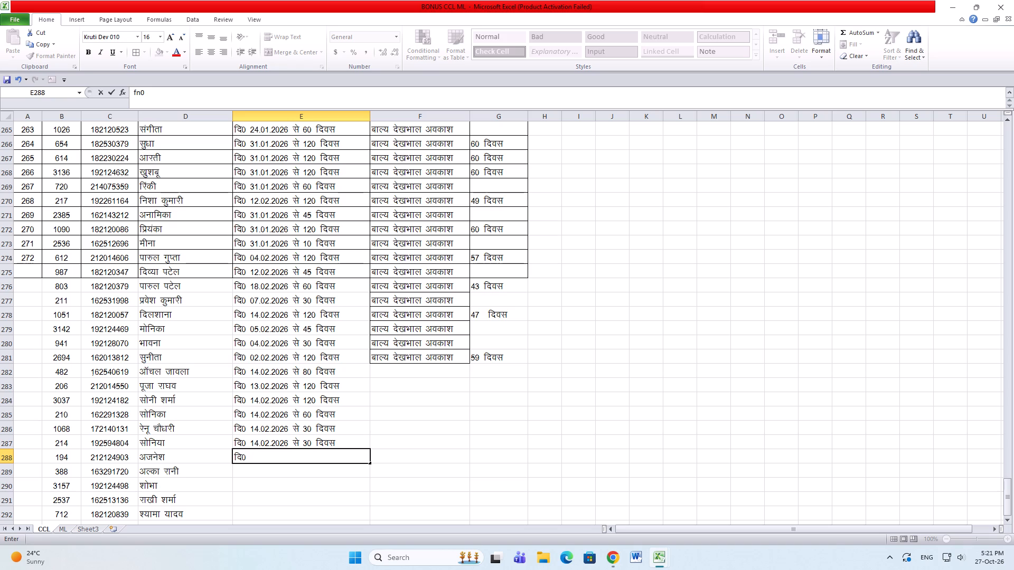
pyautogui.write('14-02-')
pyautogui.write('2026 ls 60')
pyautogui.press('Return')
# Enter the leave period "दि0 14.02.2026 से 120 दिवस" in E289.
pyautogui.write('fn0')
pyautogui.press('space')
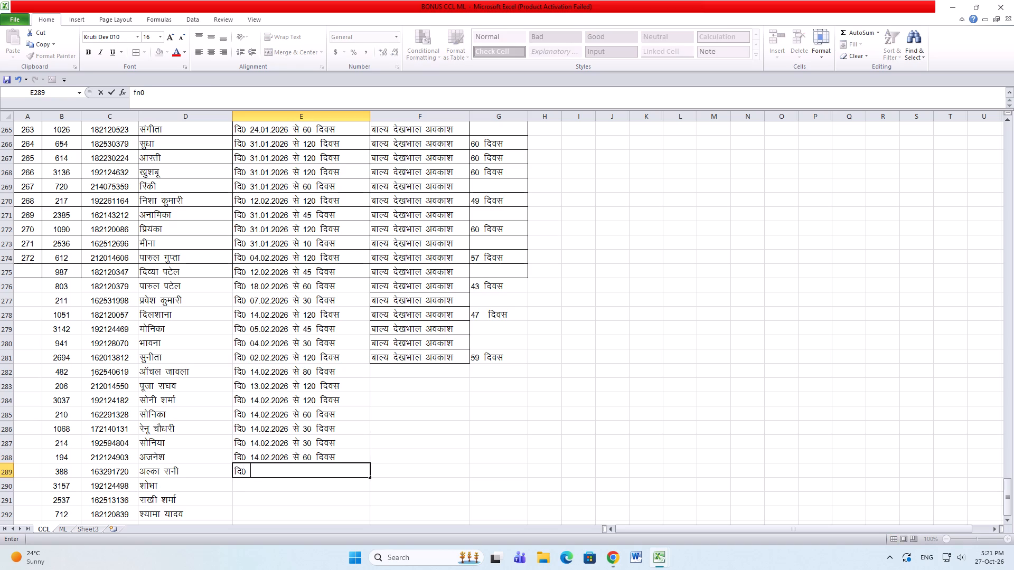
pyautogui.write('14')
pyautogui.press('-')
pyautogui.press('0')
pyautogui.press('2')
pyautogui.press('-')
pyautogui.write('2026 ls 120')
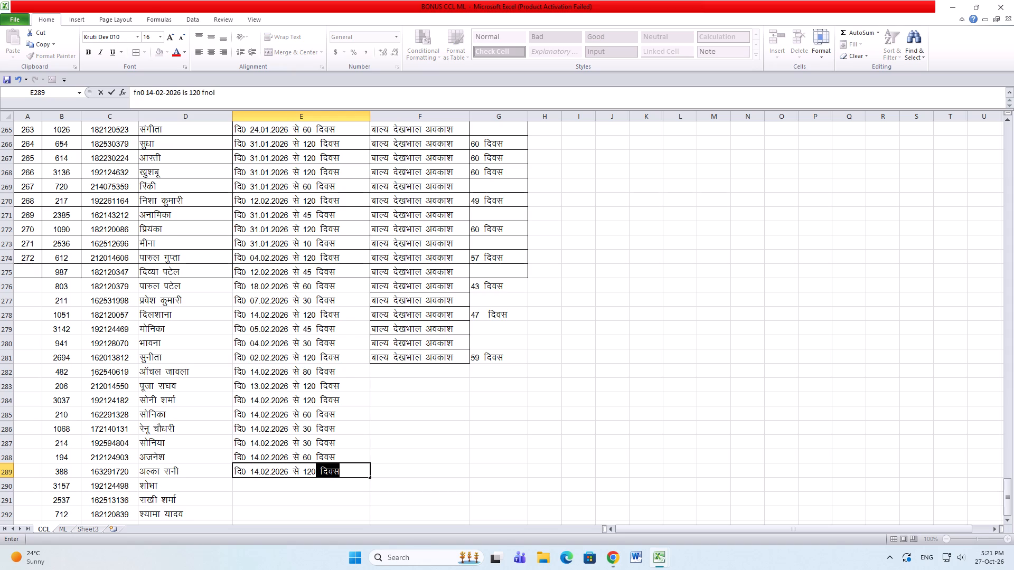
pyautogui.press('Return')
# Enter the leave period "दि0 14.02.2026 से 50 दिवस" in E290, correcting the mistyped year and the word "से".
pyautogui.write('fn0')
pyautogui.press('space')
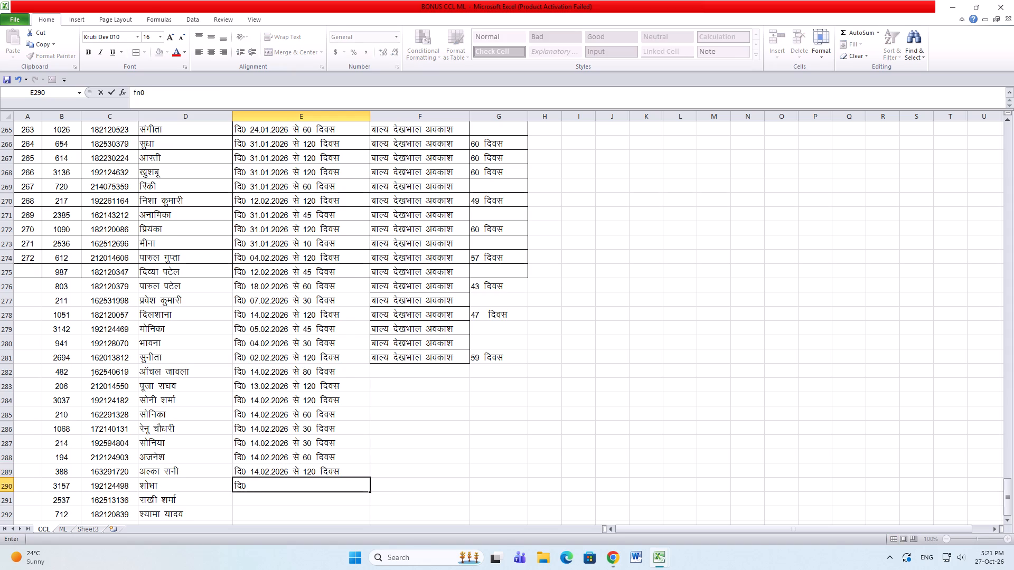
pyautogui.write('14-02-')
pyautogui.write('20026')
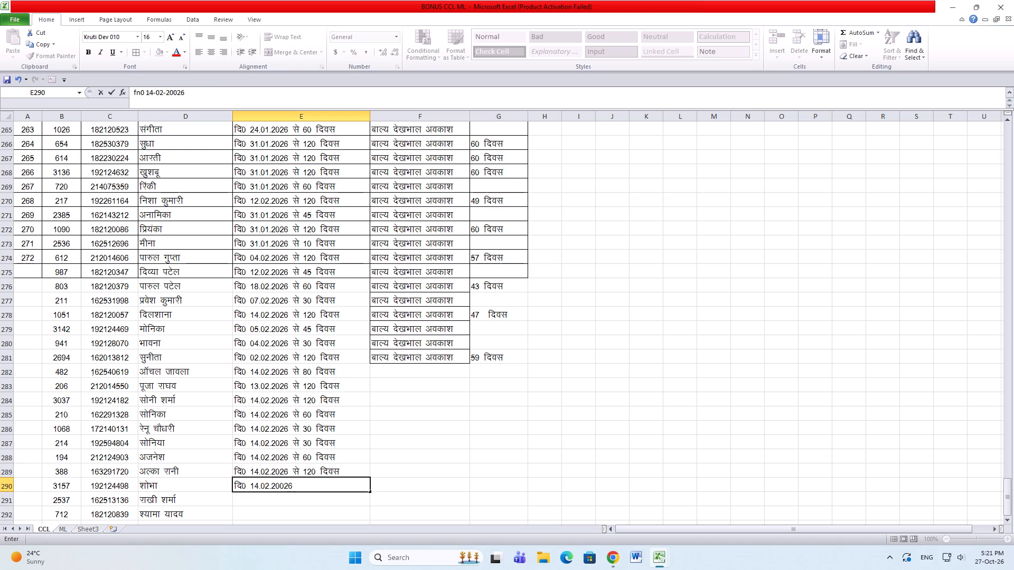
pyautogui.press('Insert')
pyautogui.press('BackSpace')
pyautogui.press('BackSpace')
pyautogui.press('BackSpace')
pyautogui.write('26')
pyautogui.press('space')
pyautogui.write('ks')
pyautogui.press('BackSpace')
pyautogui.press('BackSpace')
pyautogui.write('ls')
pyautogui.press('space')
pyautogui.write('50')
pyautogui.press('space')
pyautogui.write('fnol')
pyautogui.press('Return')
# Enter the leave period "दि0 07.02.2026 से 60 दिवस" in E291.
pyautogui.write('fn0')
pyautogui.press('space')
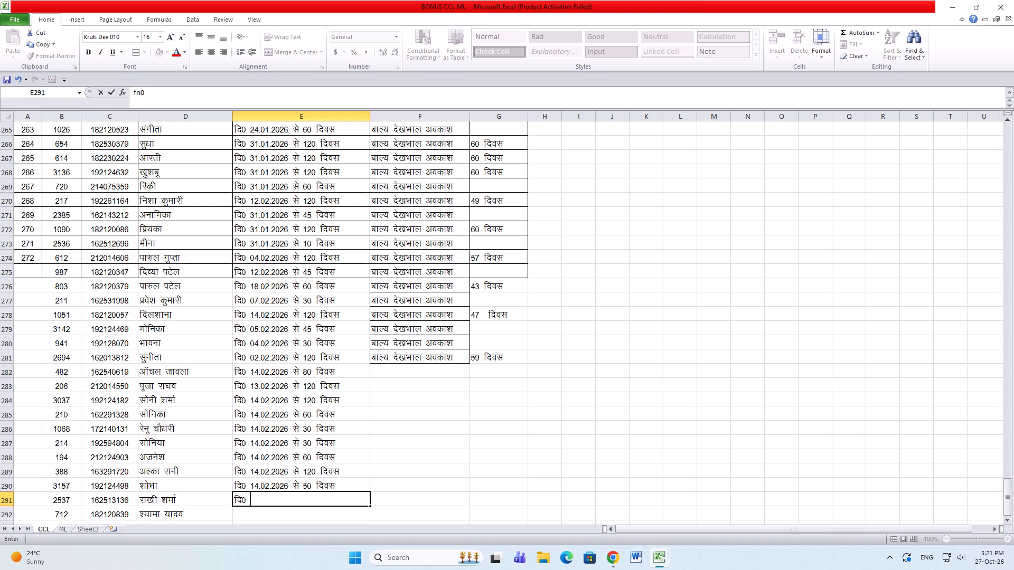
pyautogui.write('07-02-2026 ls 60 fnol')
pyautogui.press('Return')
# Enter the leave period "दि0 10.02.2026 से 30 दिवस" in E292 and save the workbook.
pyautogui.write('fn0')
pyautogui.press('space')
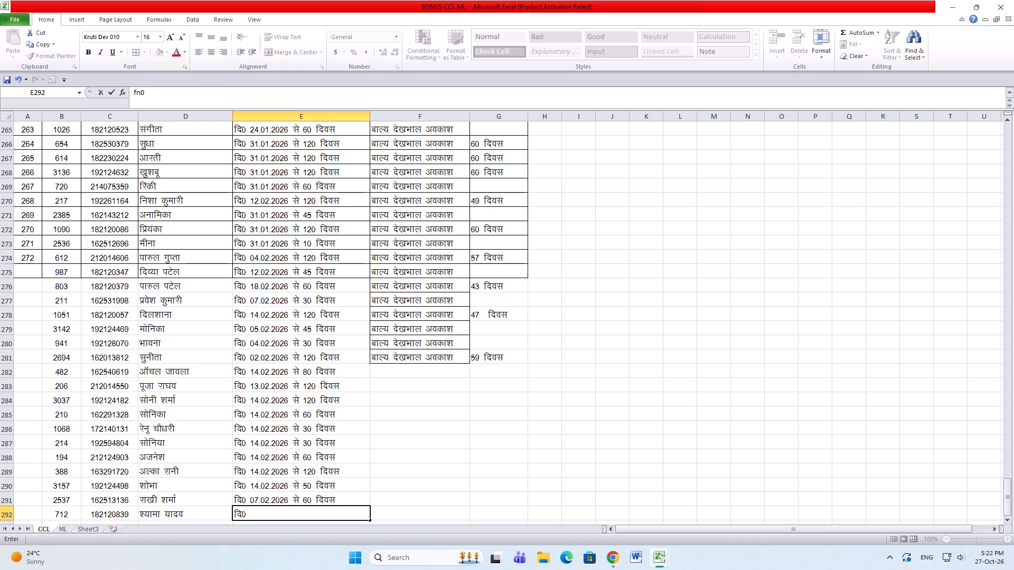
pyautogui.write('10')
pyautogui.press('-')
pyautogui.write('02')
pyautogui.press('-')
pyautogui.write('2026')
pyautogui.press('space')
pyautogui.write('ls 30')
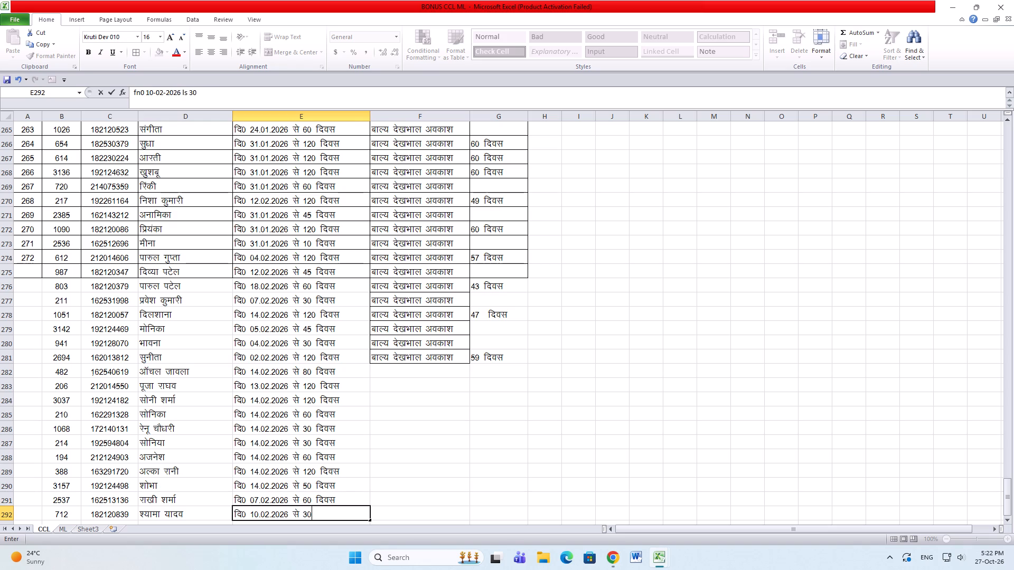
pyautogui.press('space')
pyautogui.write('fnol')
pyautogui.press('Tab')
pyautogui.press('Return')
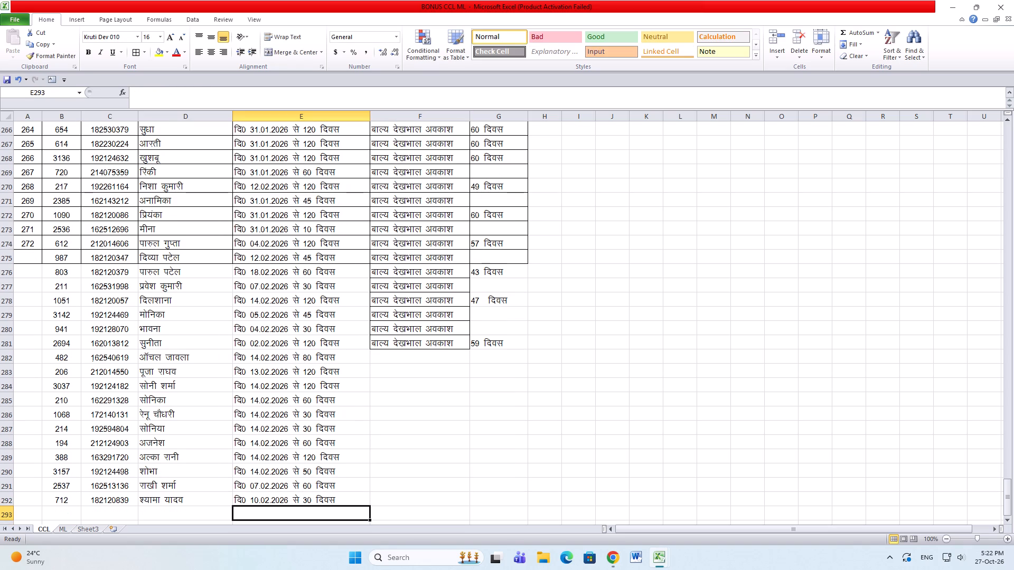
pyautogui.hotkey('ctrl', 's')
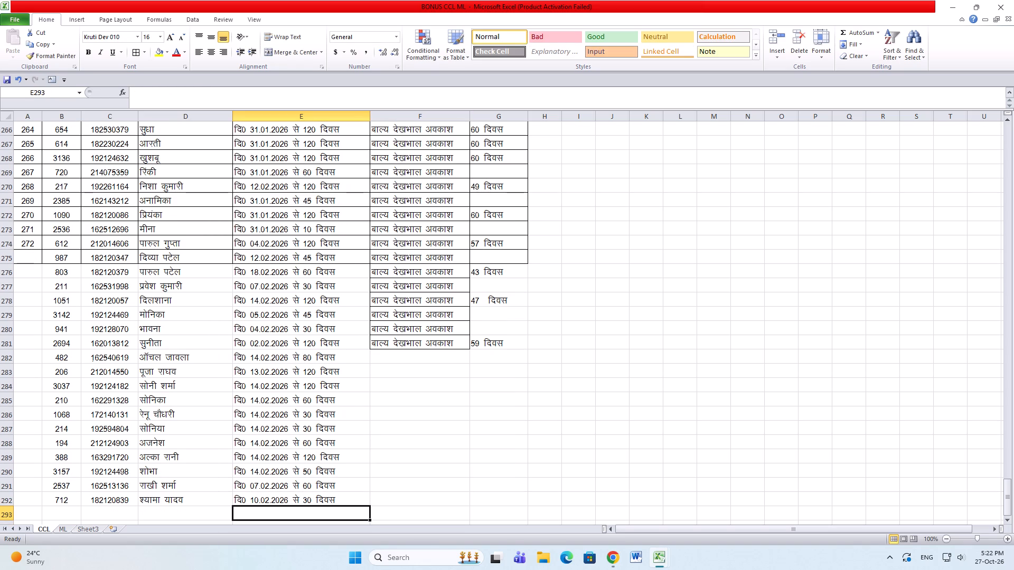
# Copy the leave type "बाल्य देखभाल अवकाश" from F281 into F282 to F292.
pyautogui.click(386, 341)
pyautogui.hotkey('ctrl', 'c')
pyautogui.moveTo(387, 355); pyautogui.dragTo(388, 471)
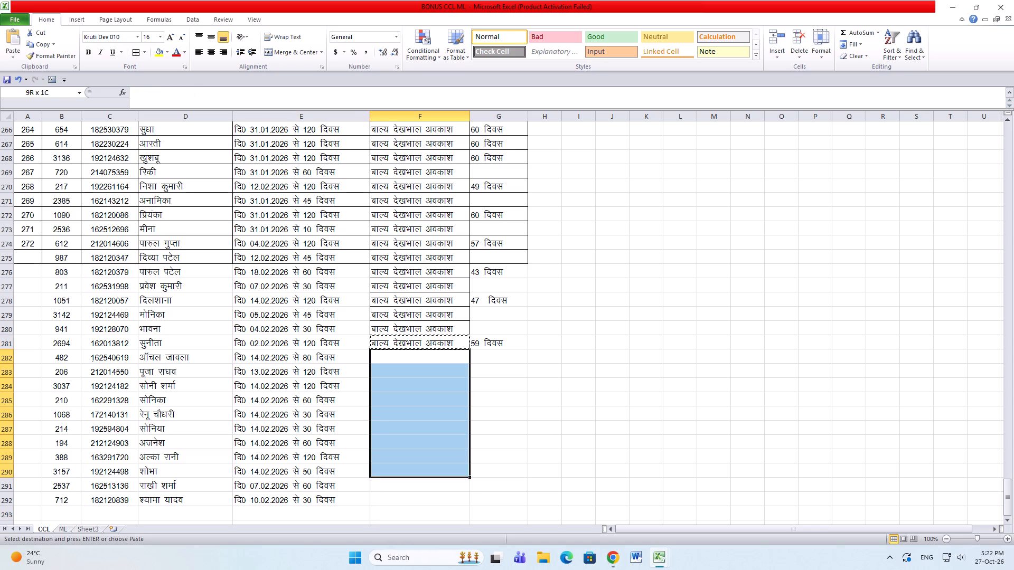
pyautogui.moveTo(388, 471); pyautogui.dragTo(391, 503)
pyautogui.hotkey('ctrl', 'v')
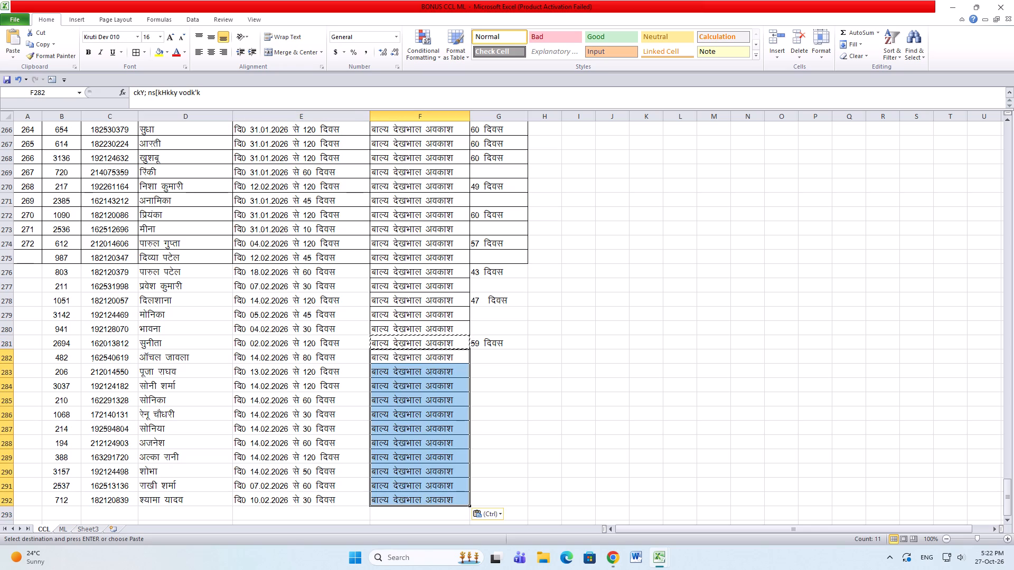
# Switch to the DOB workbook and set the From date in A3 to 14-02-2026 to calculate the period.
pyautogui.hotkey('alt', 'Tab')
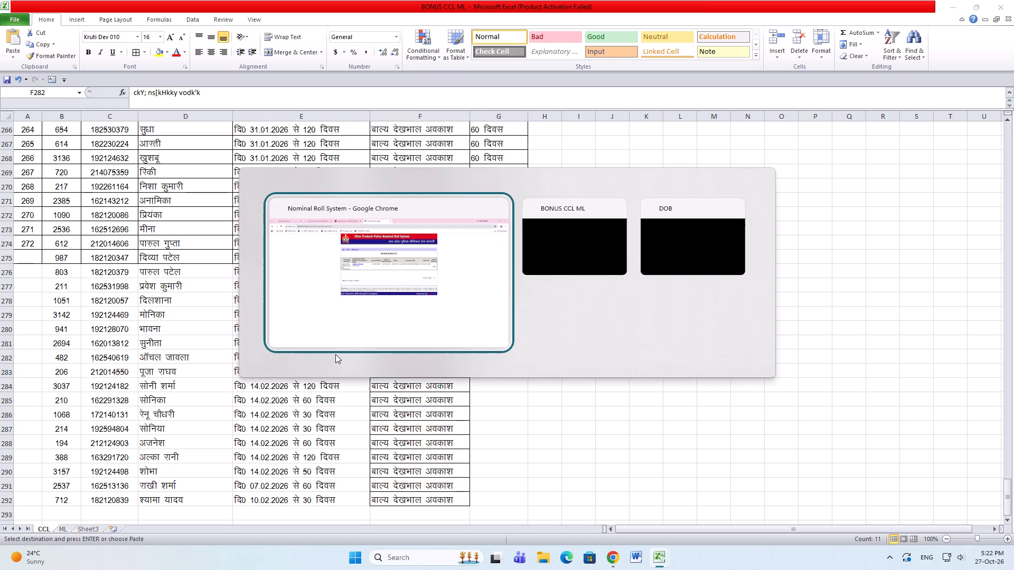
pyautogui.hotkey('alt', 'Tab')
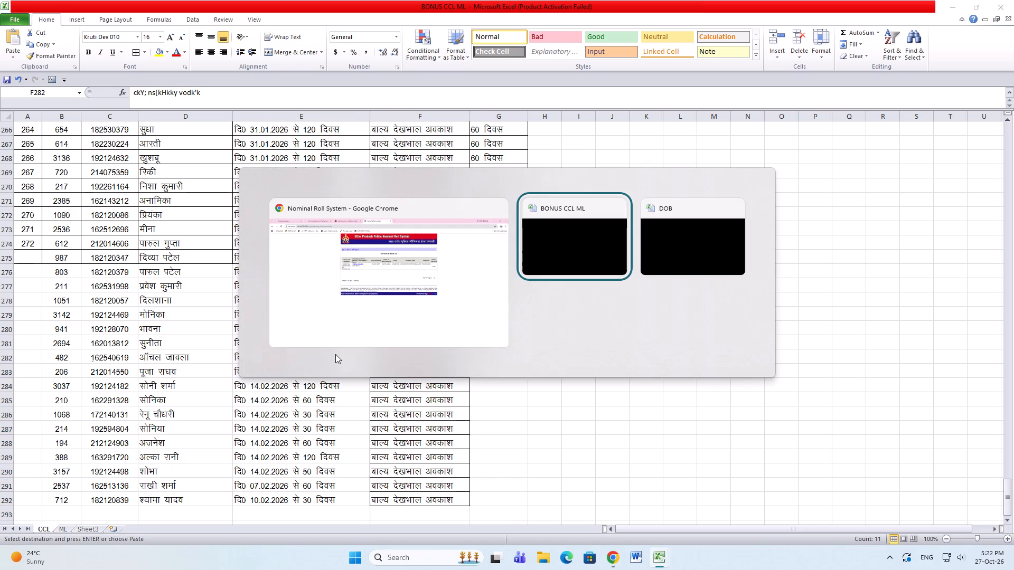
pyautogui.hotkey('alt', 'Tab')
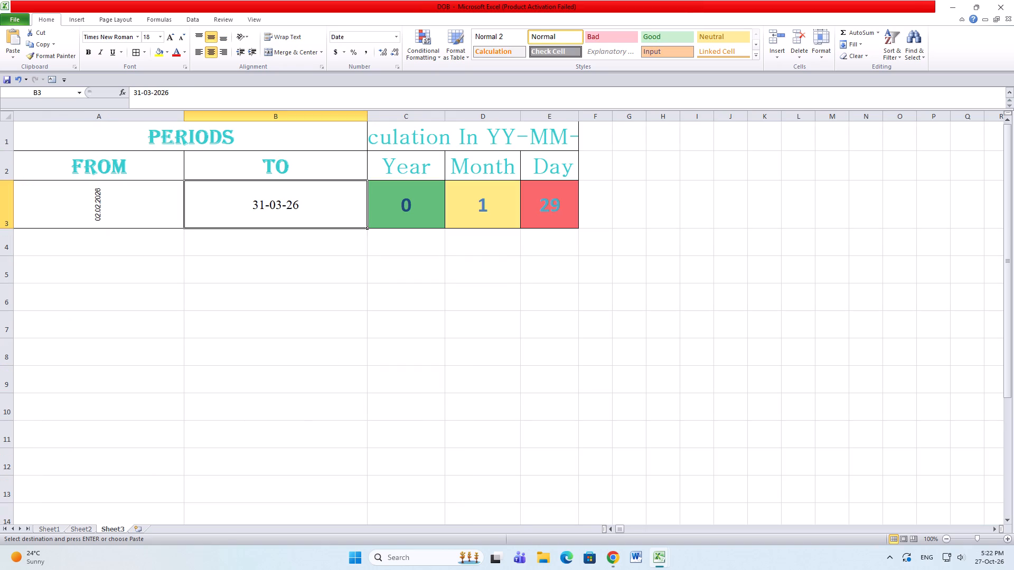
pyautogui.click(46, 205)
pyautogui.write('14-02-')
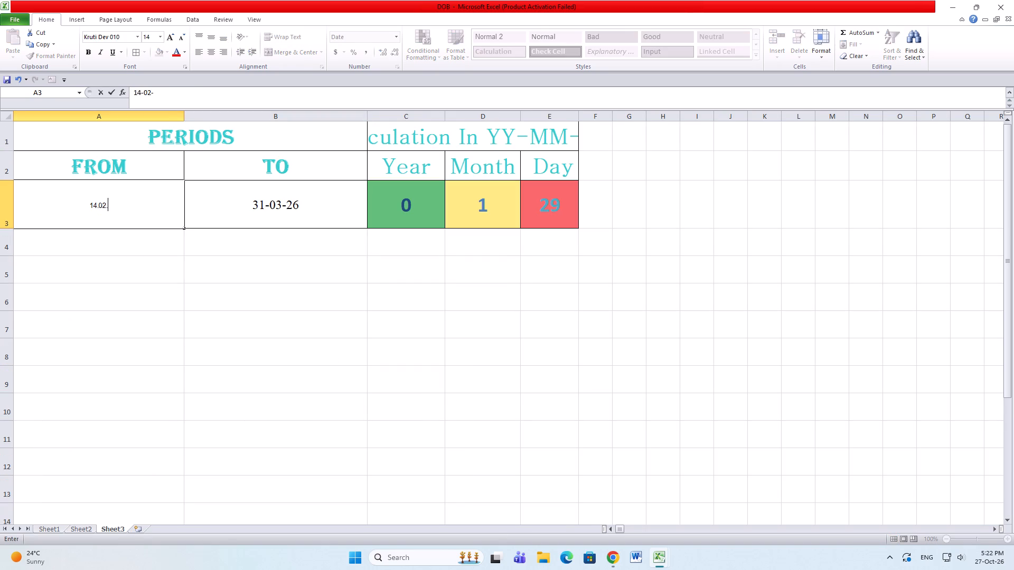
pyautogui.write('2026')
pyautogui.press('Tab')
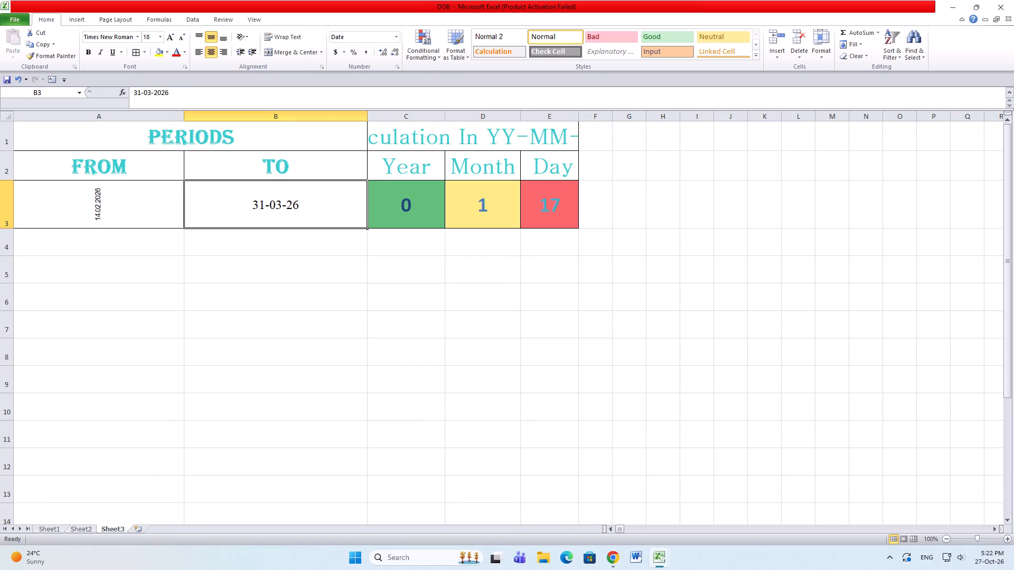
# Return to the BONUS CCL ML workbook and enter the day count "47 दिवस" in G282.
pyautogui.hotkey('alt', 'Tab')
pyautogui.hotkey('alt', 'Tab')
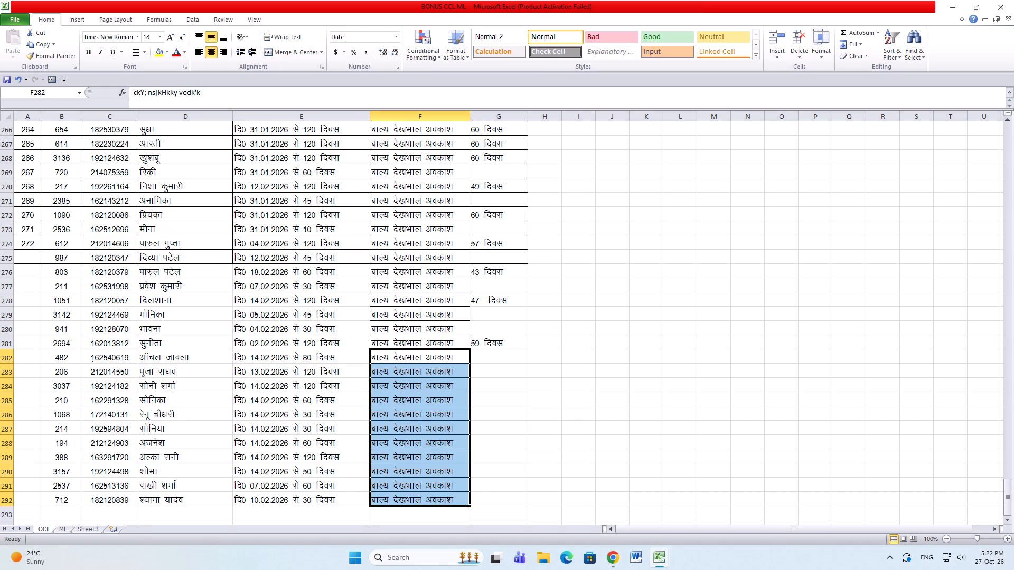
pyautogui.click(474, 357)
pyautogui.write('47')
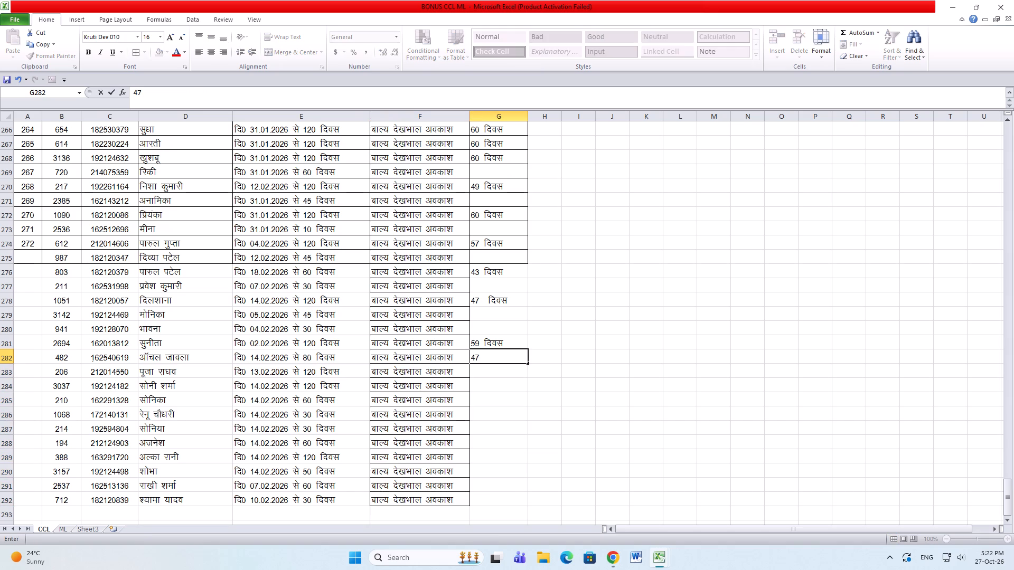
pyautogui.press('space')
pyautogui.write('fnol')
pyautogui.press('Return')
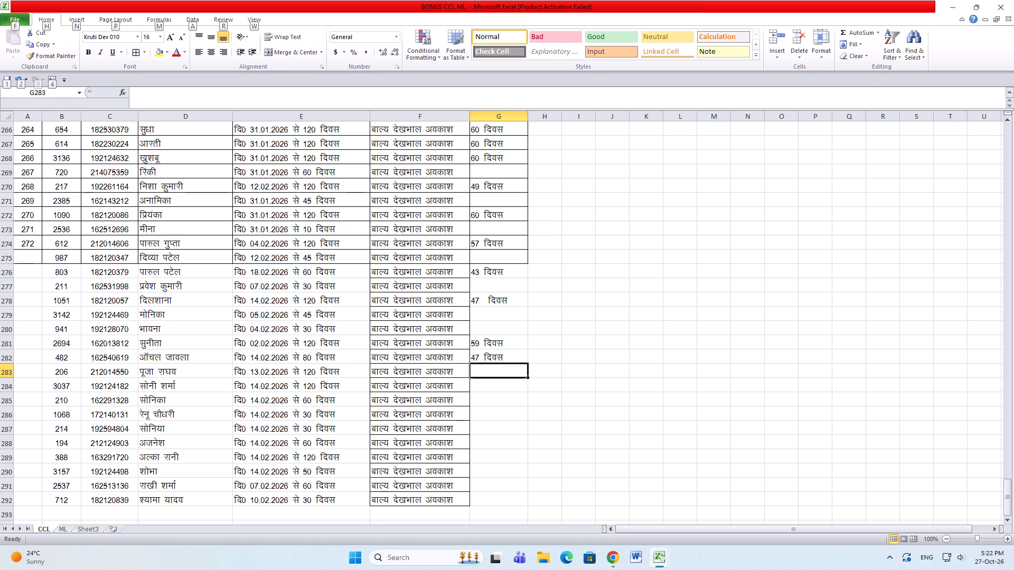
# Switch to the DOB workbook and set the From date in A3 to 13-02-2026 to calculate the period.
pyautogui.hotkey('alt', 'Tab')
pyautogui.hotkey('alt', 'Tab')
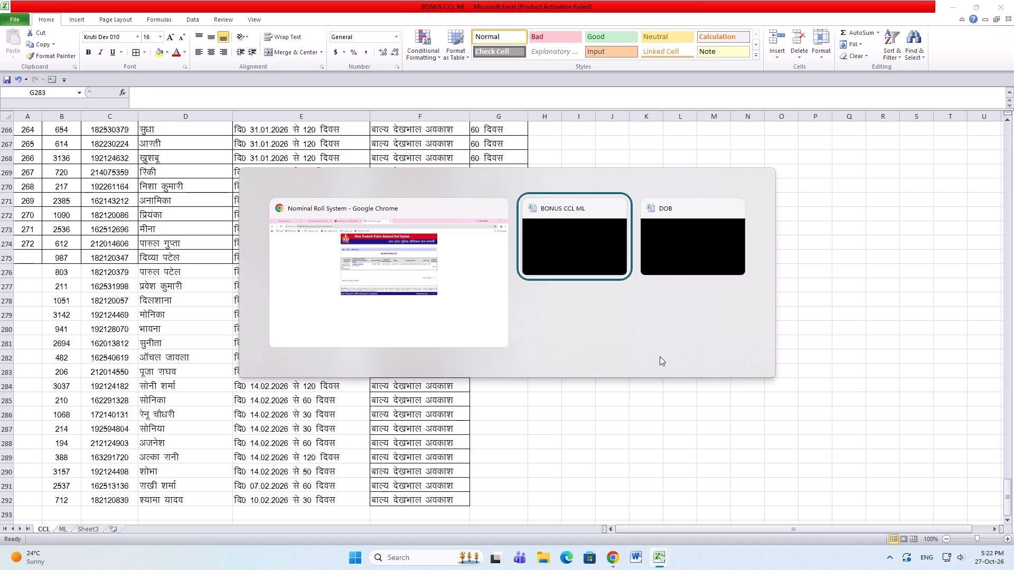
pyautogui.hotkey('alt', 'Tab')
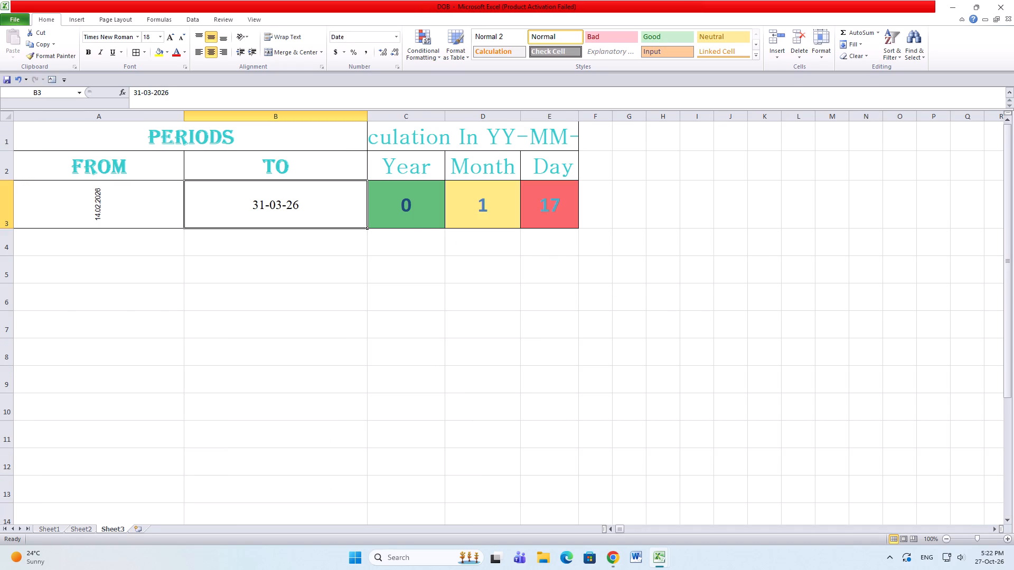
pyautogui.click(120, 197)
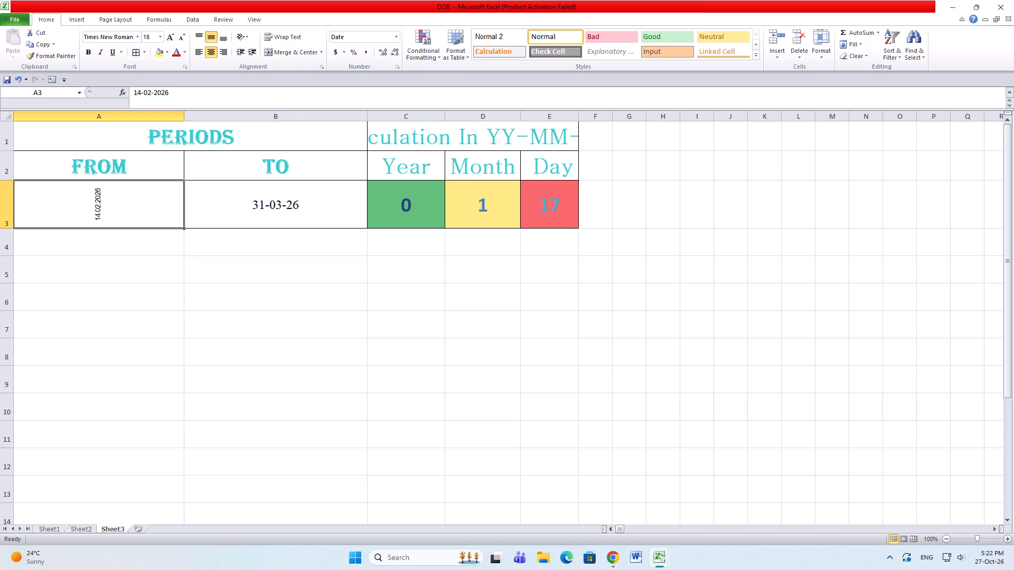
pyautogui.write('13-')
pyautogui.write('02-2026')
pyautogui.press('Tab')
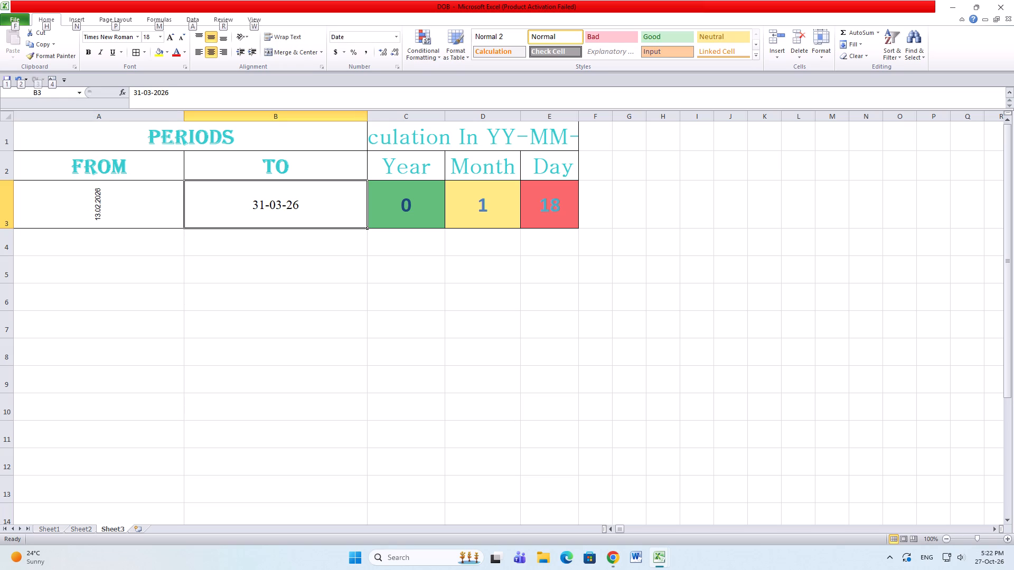
# Return to the BONUS CCL ML workbook and enter the day count "48 दिवस" in G283.
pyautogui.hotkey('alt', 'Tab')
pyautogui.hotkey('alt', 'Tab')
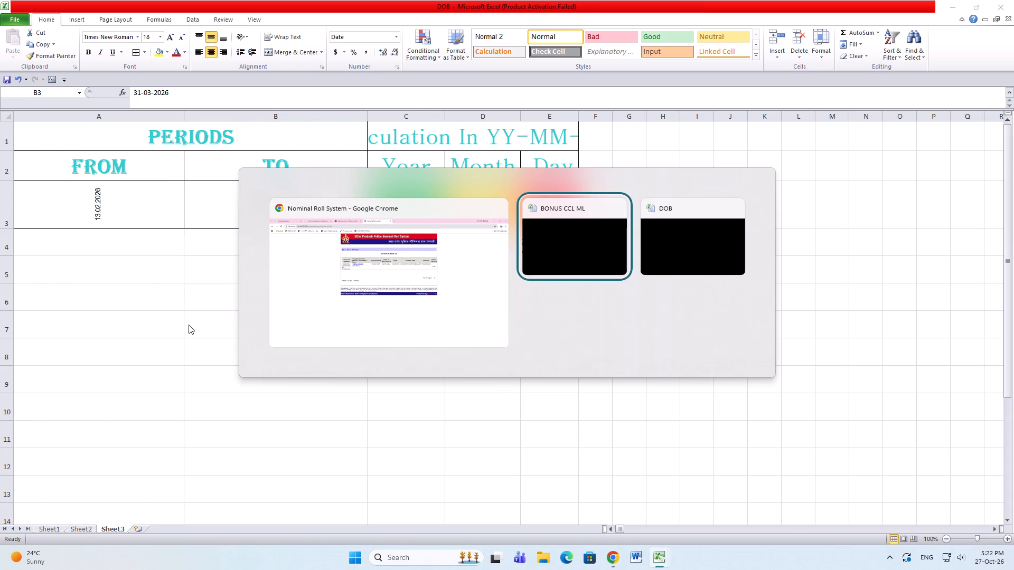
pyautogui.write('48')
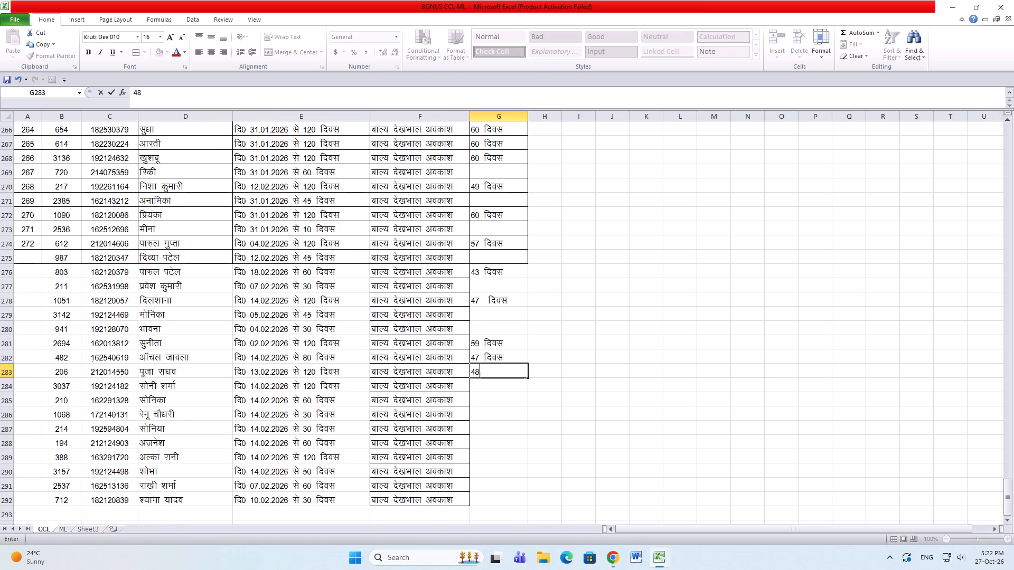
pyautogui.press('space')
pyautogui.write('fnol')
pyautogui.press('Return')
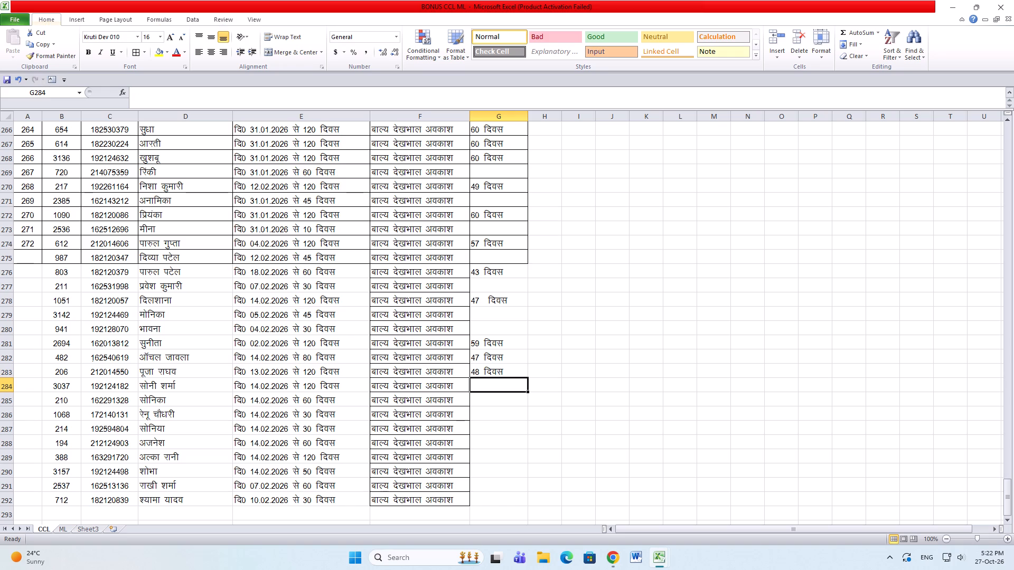
# Enter the day count "47 दिवस" in G284 on the CCL sheet.
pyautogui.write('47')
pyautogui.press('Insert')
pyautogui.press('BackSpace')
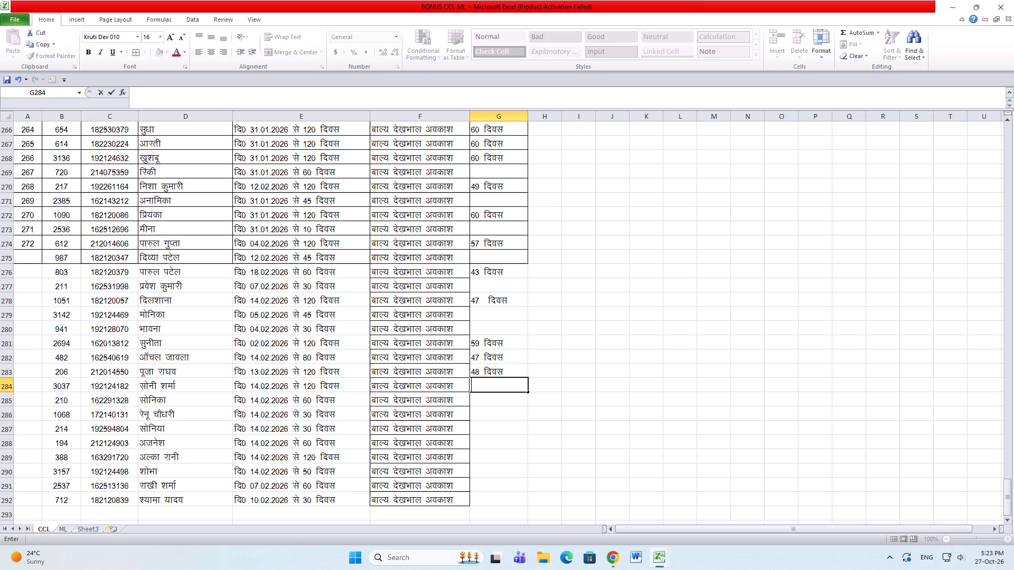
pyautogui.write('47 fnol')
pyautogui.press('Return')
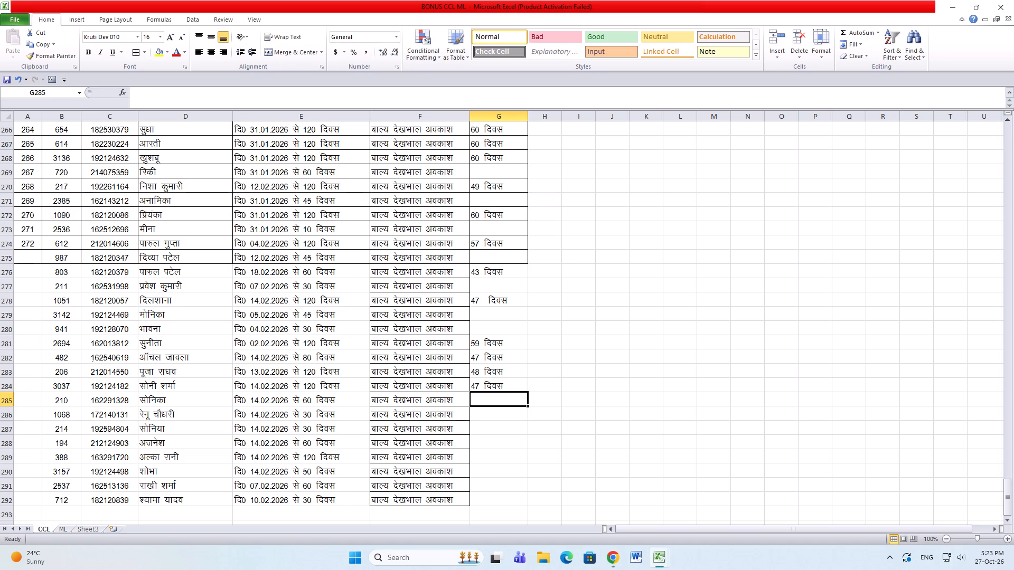
# Switch to the DOB workbook and set the From date in A3 to 14-02-2026 to calculate the period.
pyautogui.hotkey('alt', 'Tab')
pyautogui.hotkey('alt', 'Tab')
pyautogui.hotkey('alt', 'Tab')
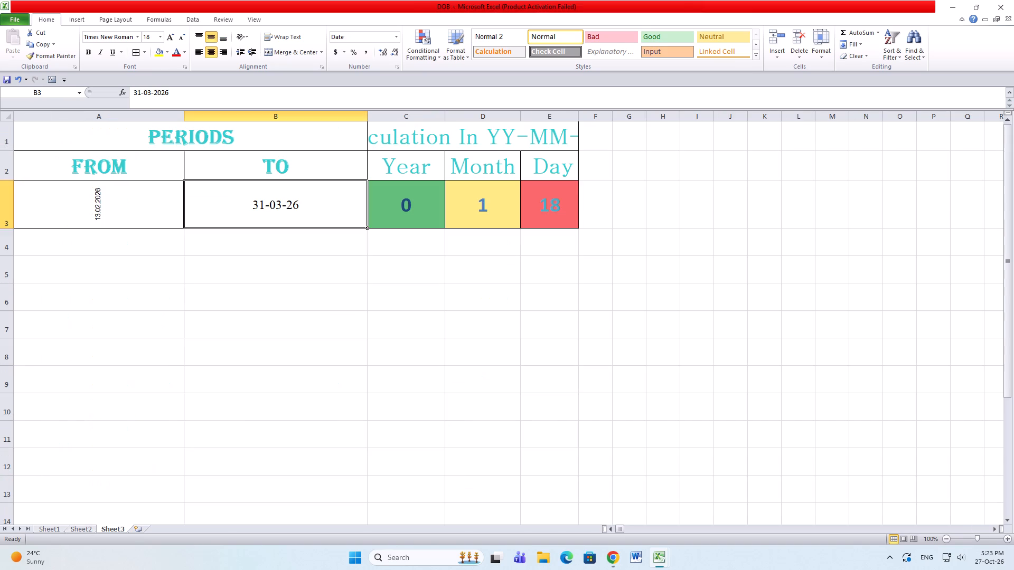
pyautogui.click(54, 217)
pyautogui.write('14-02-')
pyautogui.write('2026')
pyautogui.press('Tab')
# Return to the BONUS CCL ML workbook and copy the day count "47 दिवस" from G284 into G285.
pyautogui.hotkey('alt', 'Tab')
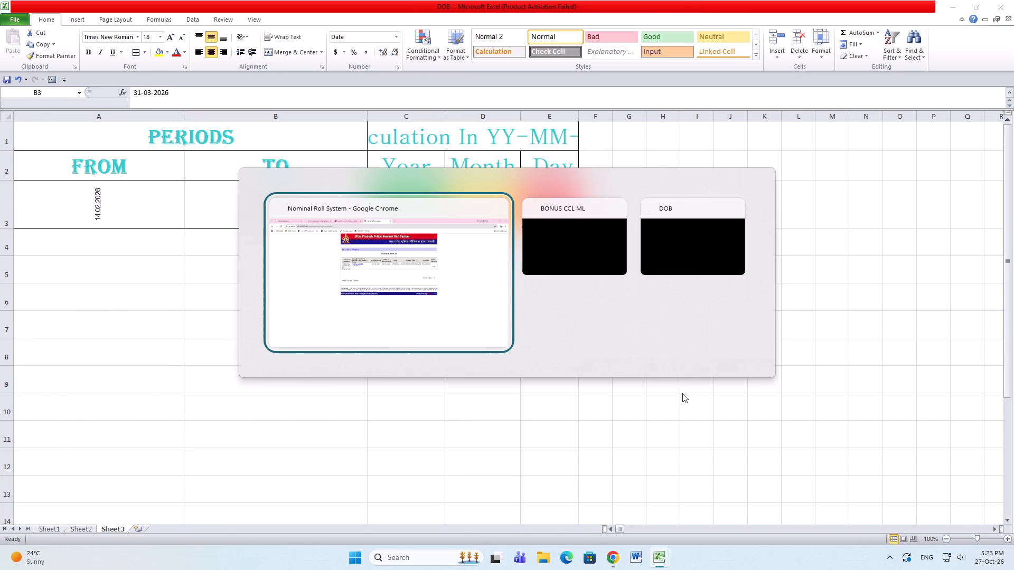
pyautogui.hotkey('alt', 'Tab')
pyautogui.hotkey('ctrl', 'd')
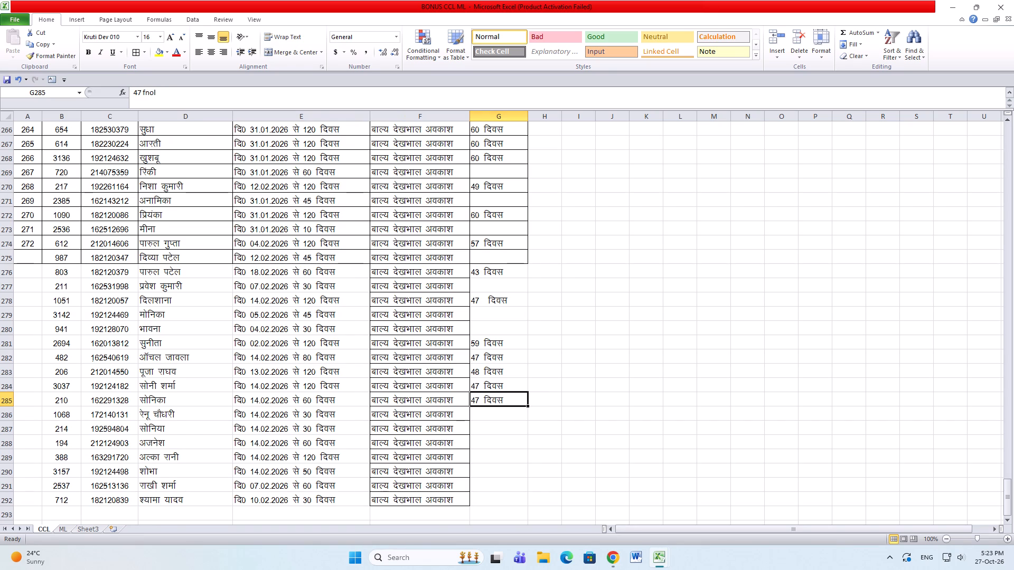
# Check the From date and calculated period in the DOB workbook, returning to the BONUS CCL ML workbook.
pyautogui.click(112, 414)
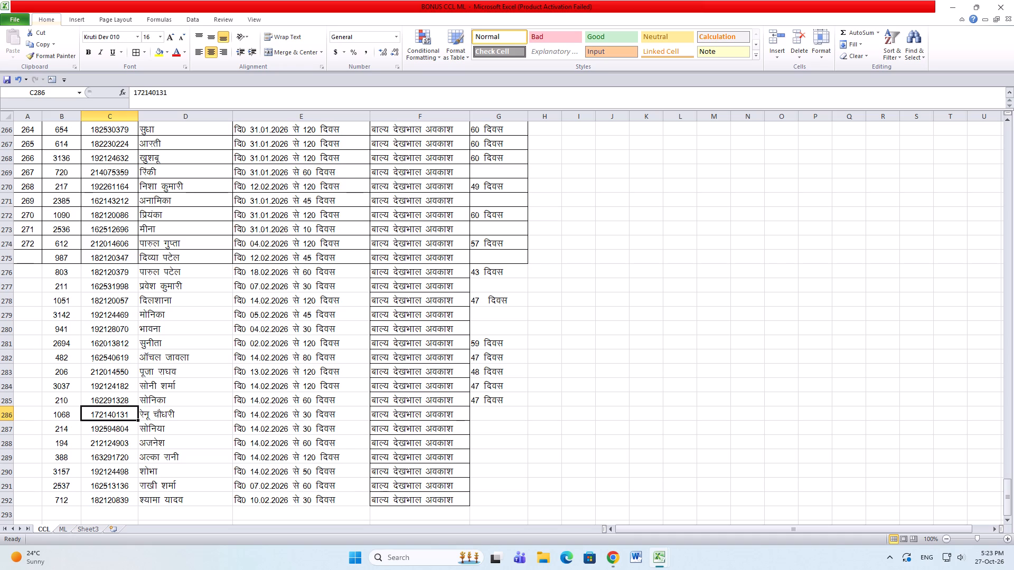
pyautogui.hotkey('alt', 'Tab')
pyautogui.hotkey('alt', 'Tab')
pyautogui.hotkey('alt', 'Tab')
pyautogui.click(82, 196)
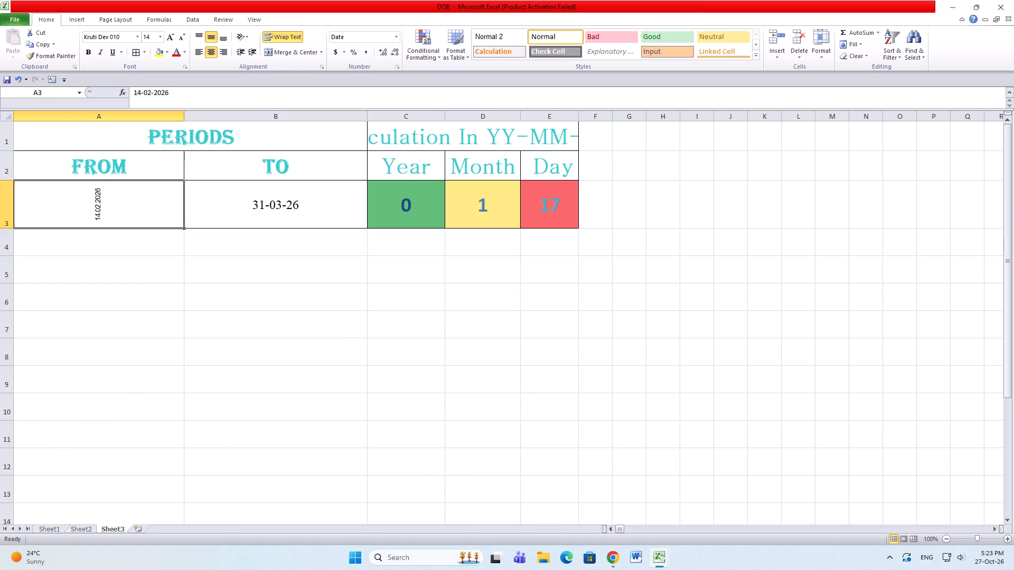
pyautogui.hotkey('alt', 'Tab')
pyautogui.hotkey('alt', 'Tab')
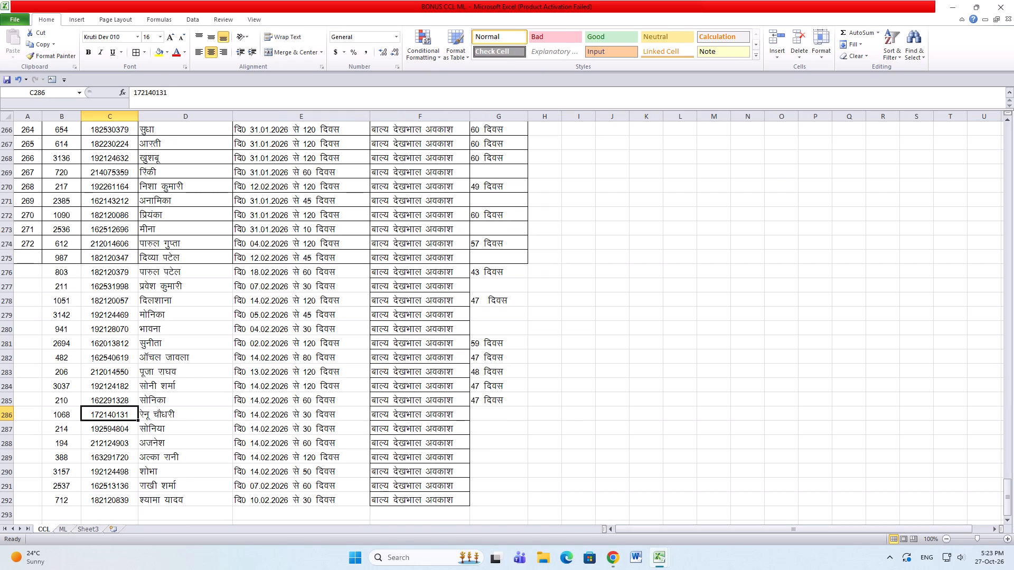
# Enter the day count "47 दिवस" in G288, leaving G286 and G287 blank.
pyautogui.click(488, 441)
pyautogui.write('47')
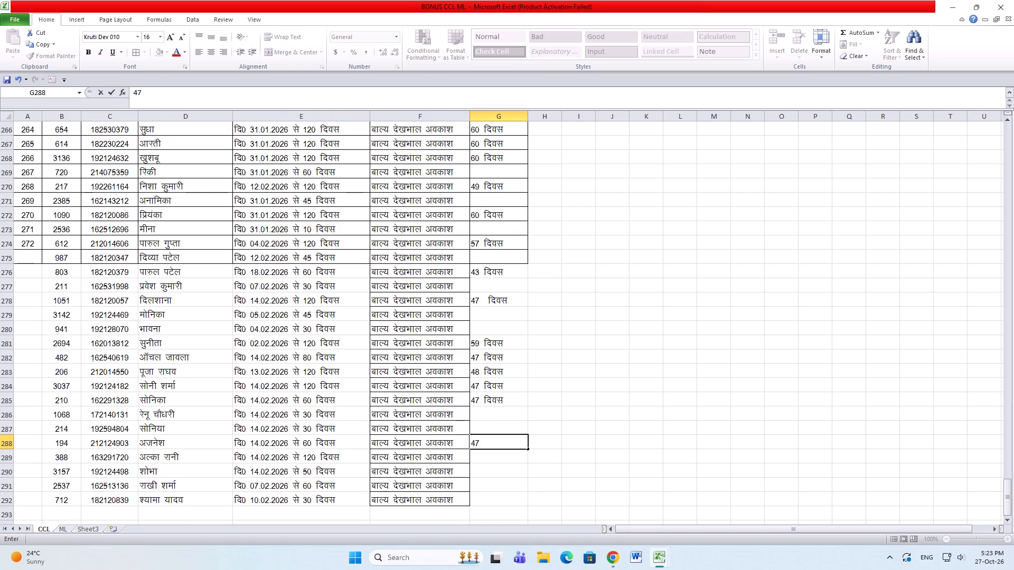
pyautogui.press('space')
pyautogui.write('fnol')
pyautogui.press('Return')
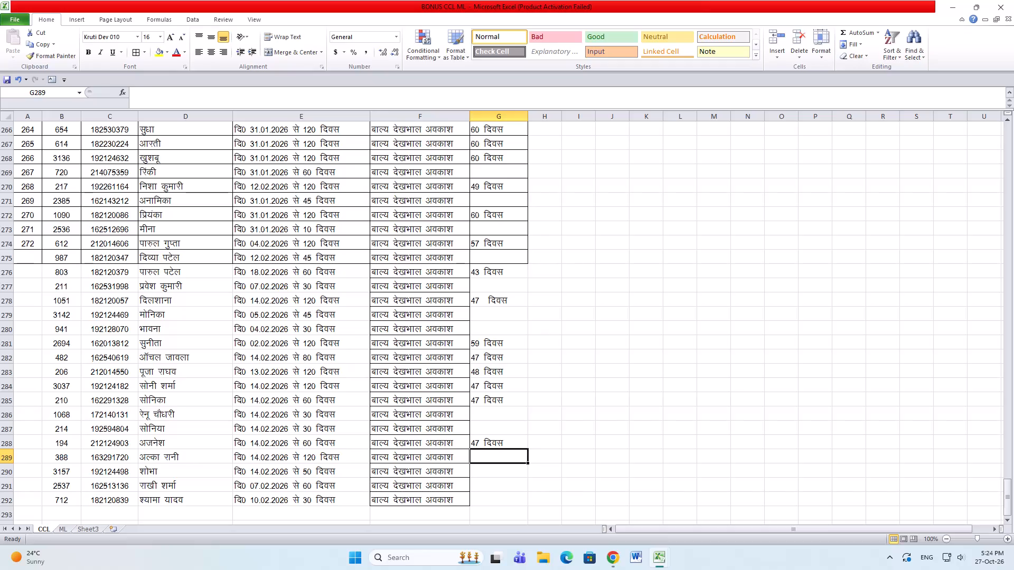
# Fill G289 with the day count "47 दिवस" from G288 and save the workbook.
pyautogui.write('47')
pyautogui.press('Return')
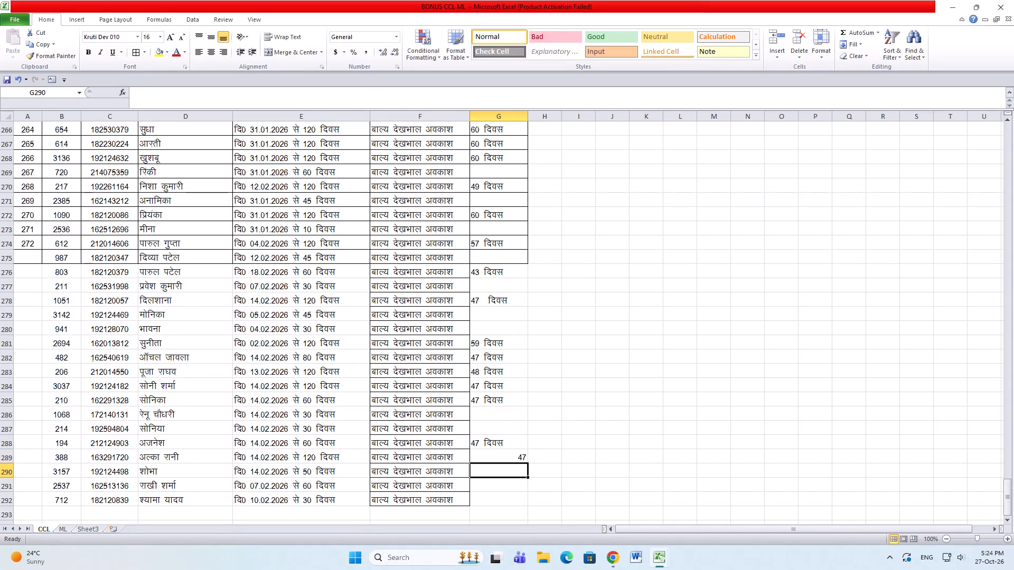
pyautogui.click(485, 454)
pyautogui.hotkey('ctrl', 'd')
pyautogui.click(475, 470)
pyautogui.hotkey('ctrl', 's')
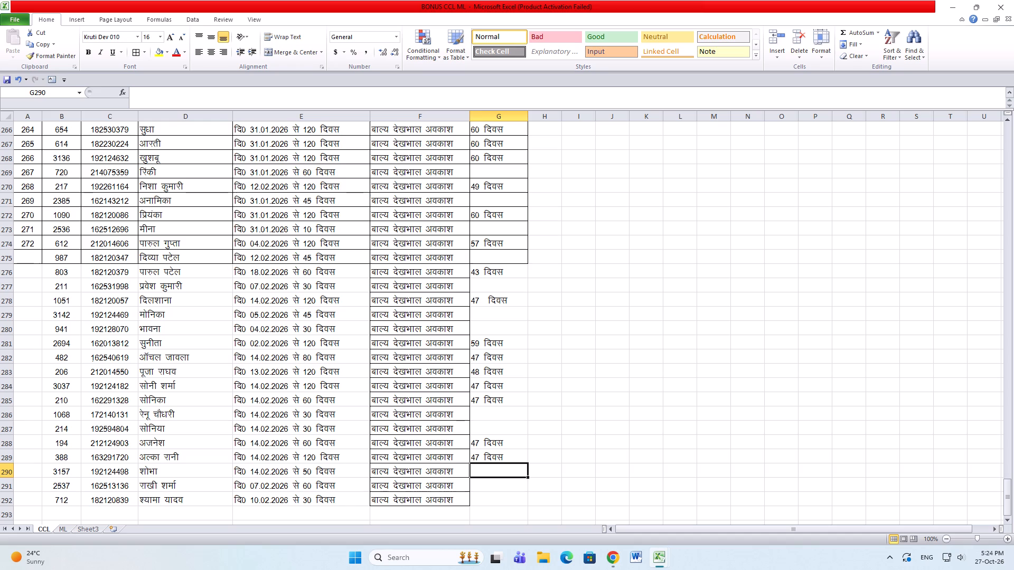
# Enter the day count "47 दिवस" in G290 on the CCL sheet.
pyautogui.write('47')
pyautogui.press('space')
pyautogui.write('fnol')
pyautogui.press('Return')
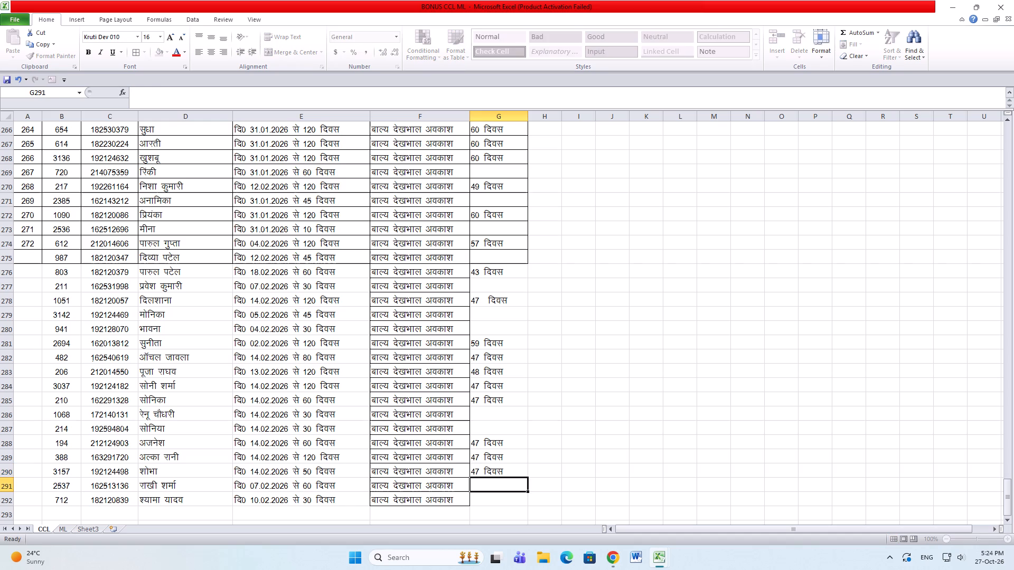
# Switch to the DOB workbook and set the From date in A3 to 07-02-2026 to calculate the period.
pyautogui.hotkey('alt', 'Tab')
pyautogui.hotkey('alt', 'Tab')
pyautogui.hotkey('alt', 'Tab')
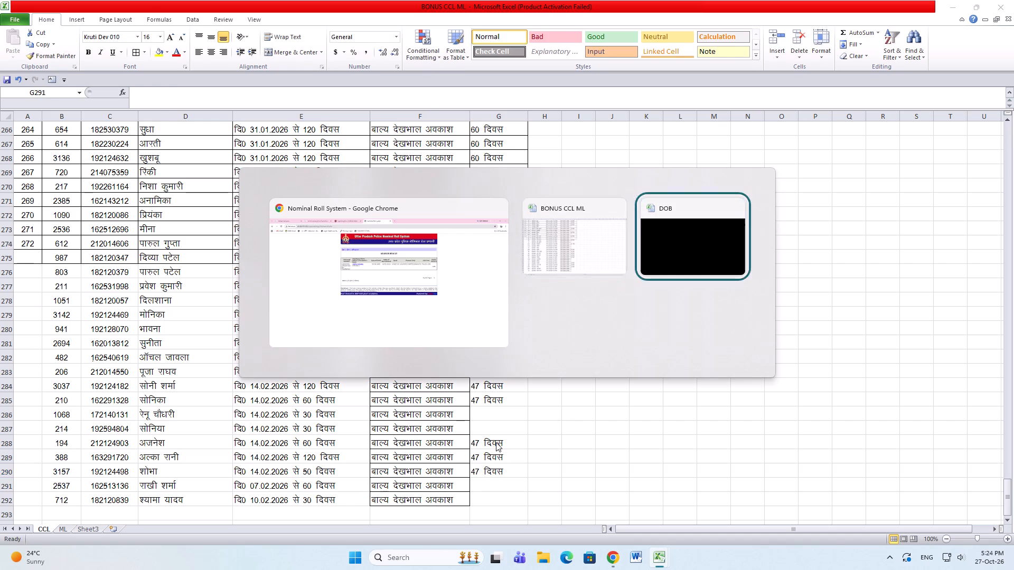
pyautogui.click(92, 207)
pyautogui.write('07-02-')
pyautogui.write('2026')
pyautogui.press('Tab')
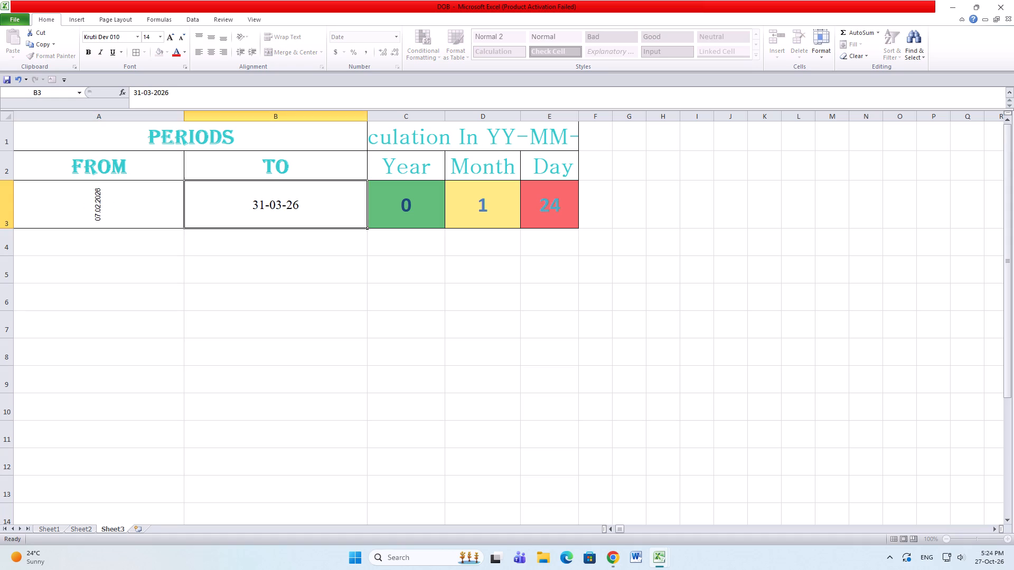
# Return to the BONUS CCL ML workbook, enter the day count "54 दिवस" in G291 and save the workbook.
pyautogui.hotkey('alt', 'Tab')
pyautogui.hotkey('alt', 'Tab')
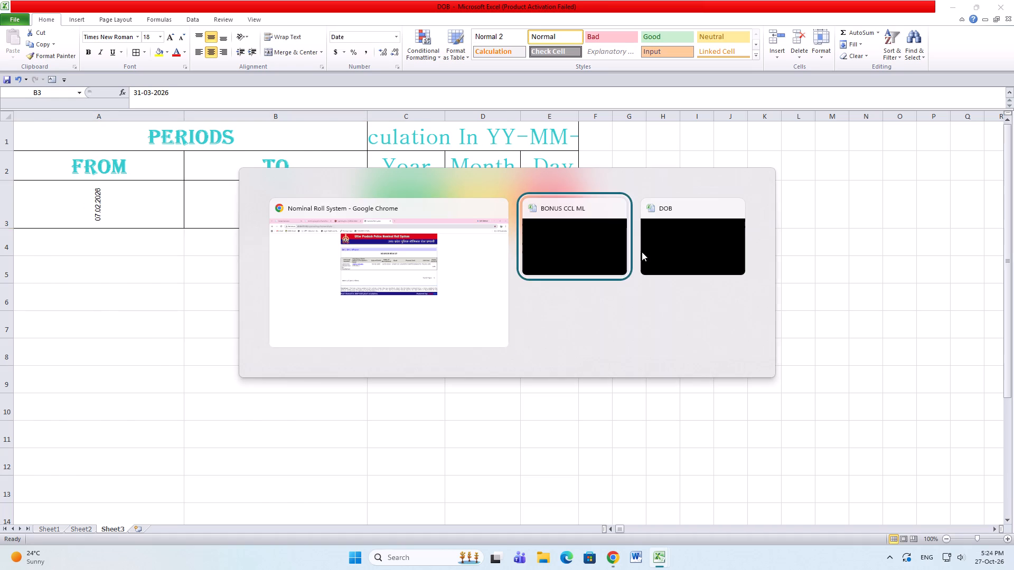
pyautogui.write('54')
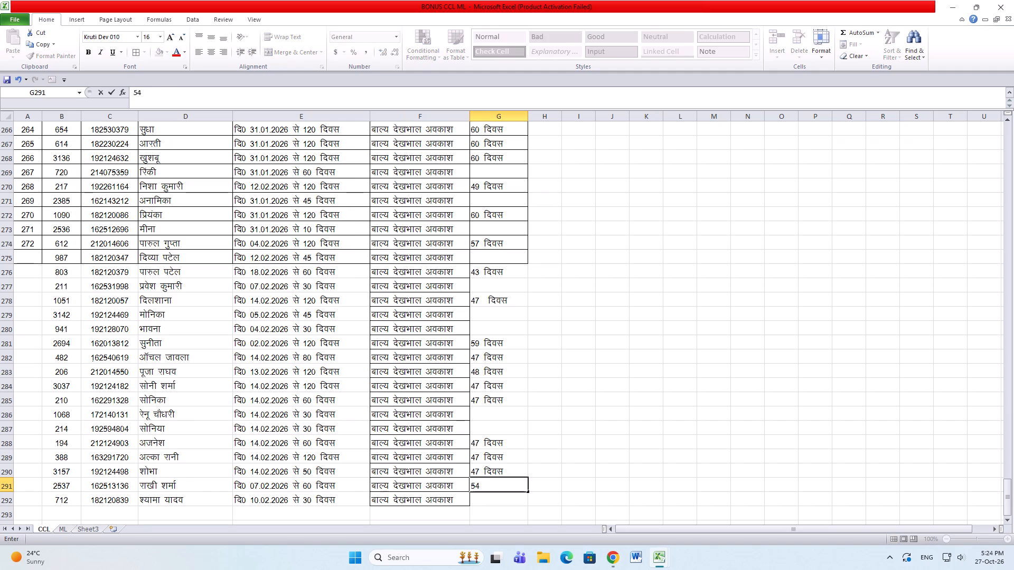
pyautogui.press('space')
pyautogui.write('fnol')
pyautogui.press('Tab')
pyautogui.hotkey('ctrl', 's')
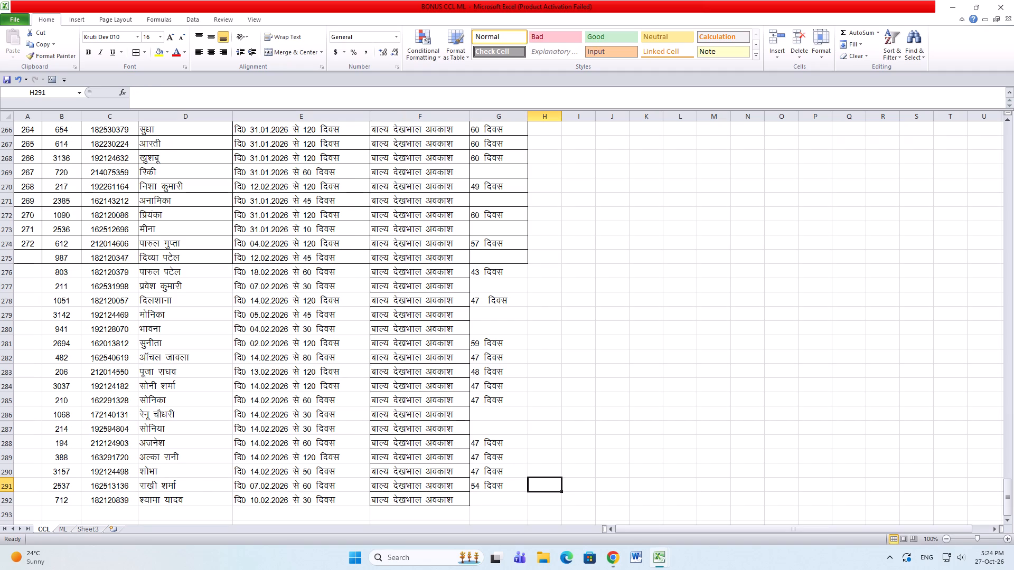
pyautogui.click(485, 503)
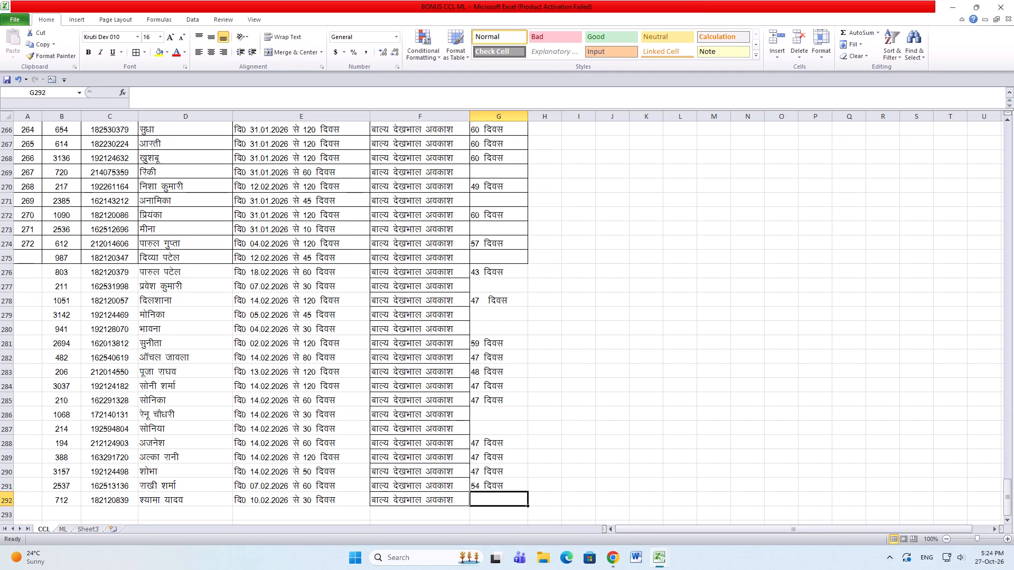
pyautogui.hotkey('ctrl', 's')
# Extend the serial number series in column A from A272:A274 down to 290 in A292.
pyautogui.moveTo(30, 213); pyautogui.dragTo(29, 242)
pyautogui.doubleClick(40, 249)
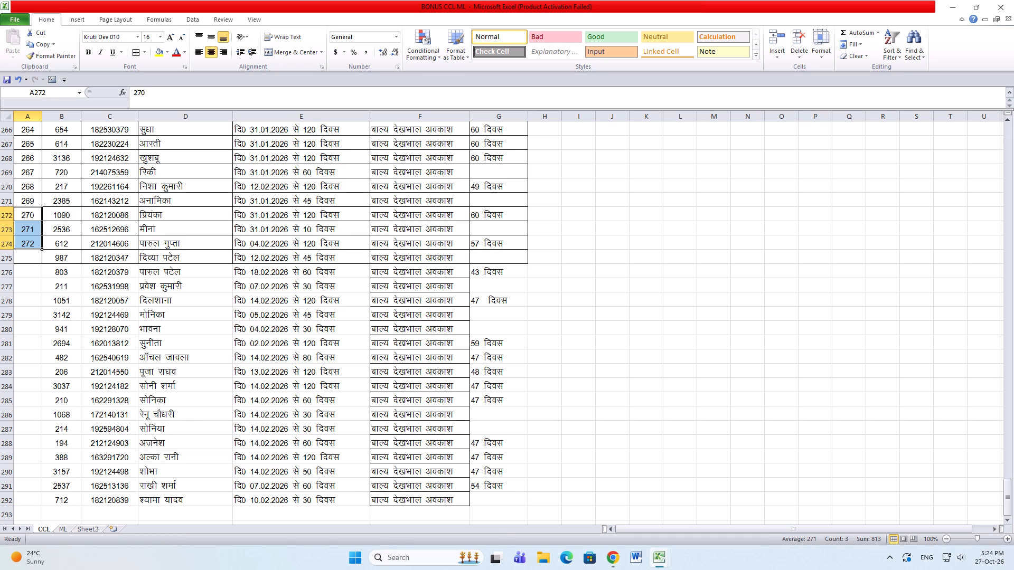
pyautogui.click(91, 332)
# Apply all borders to columns A to G from row 272 to just below row 292, and save the workbook.
pyautogui.moveTo(31, 215); pyautogui.dragTo(486, 502)
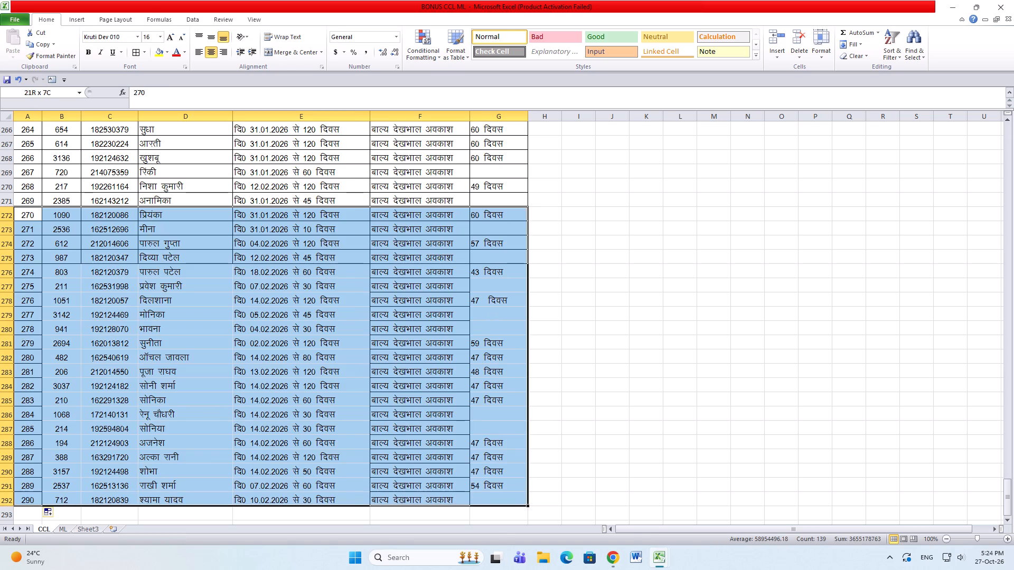
pyautogui.moveTo(486, 502); pyautogui.dragTo(486, 521)
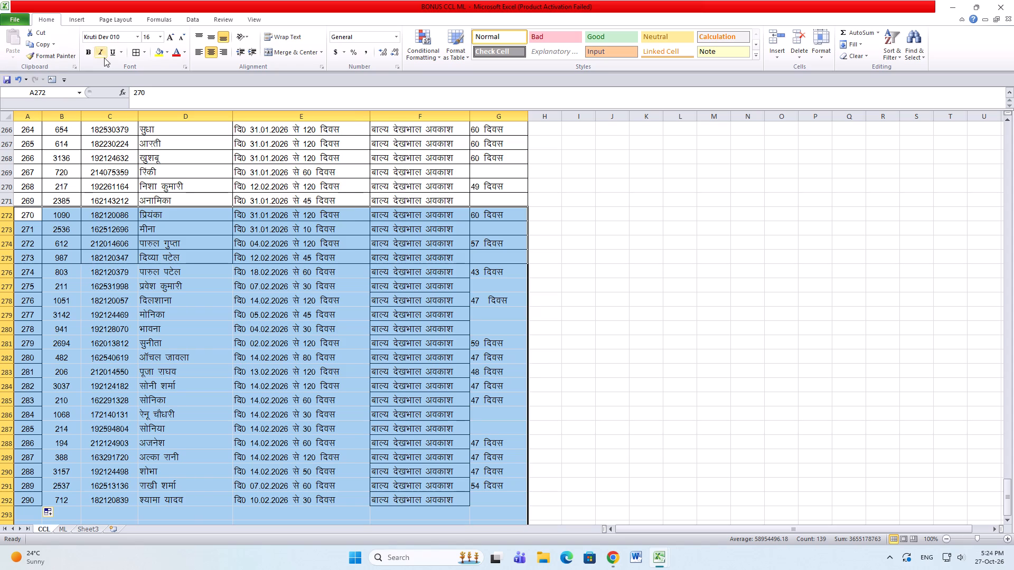
pyautogui.click(133, 52)
pyautogui.click(166, 355)
pyautogui.hotkey('ctrl', 's')
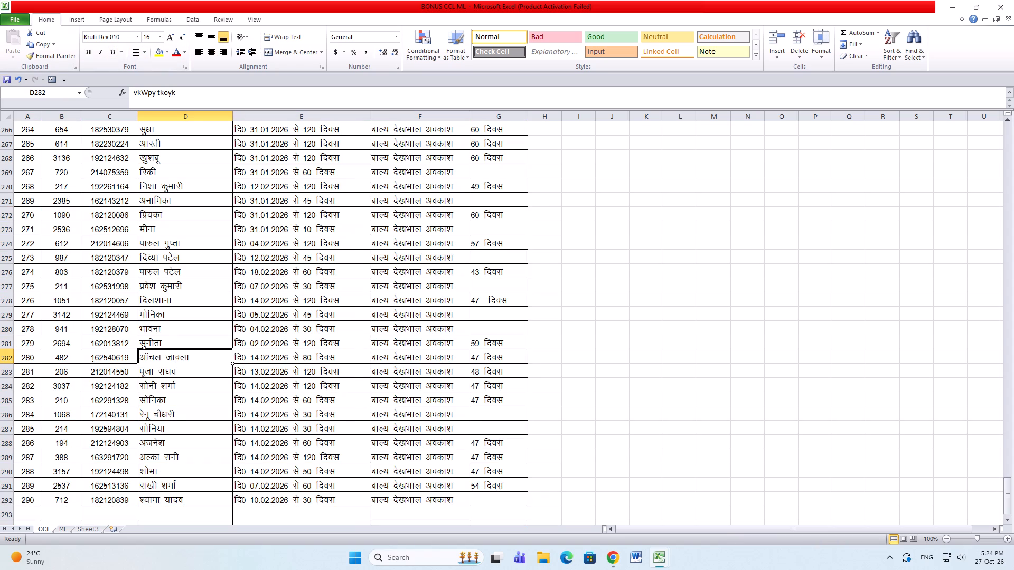
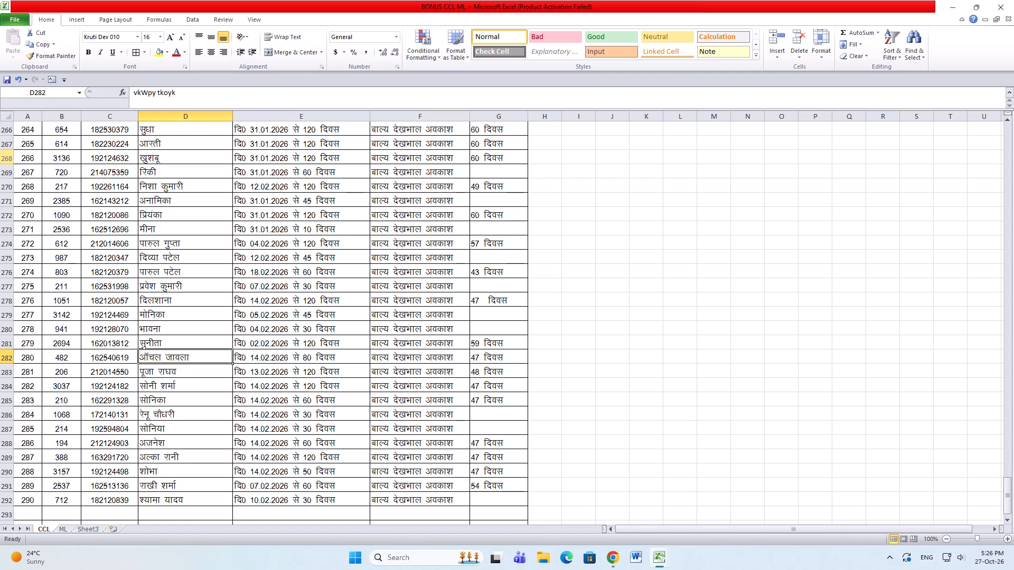
# Switch to the ML sheet and enter the next employee's staff number in B81.
pyautogui.scroll(-3, 70, 359)
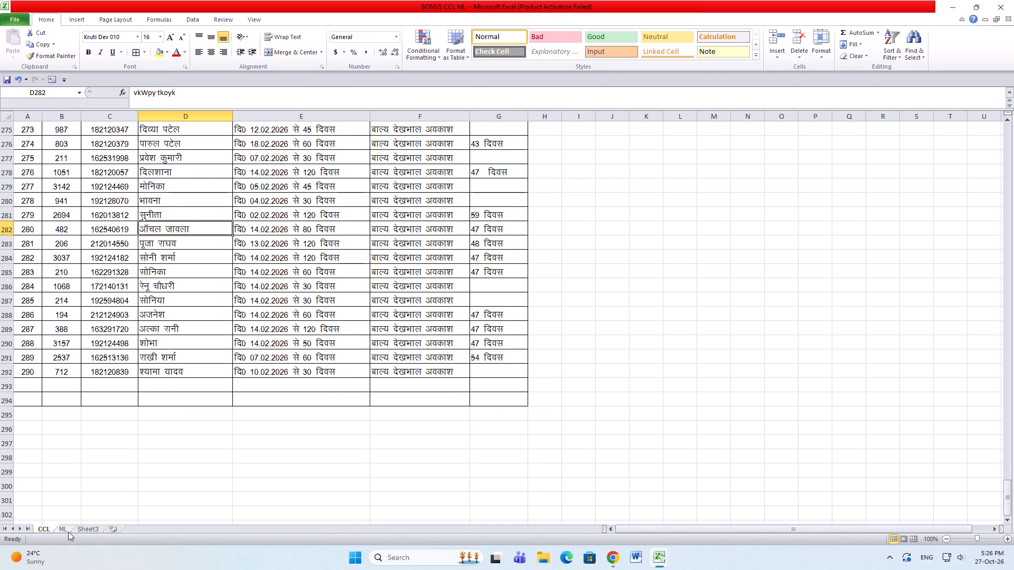
pyautogui.click(66, 530)
pyautogui.click(62, 445)
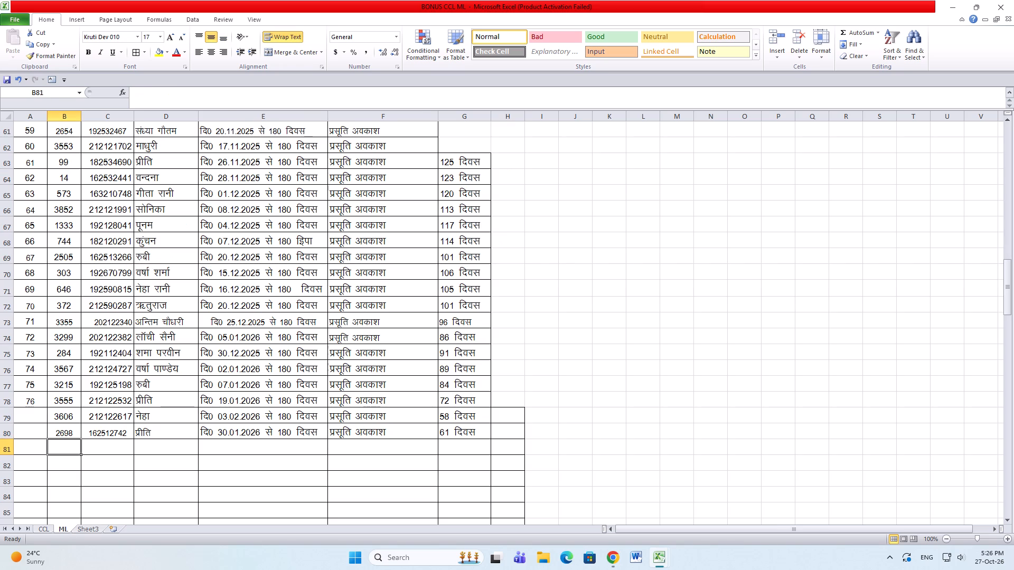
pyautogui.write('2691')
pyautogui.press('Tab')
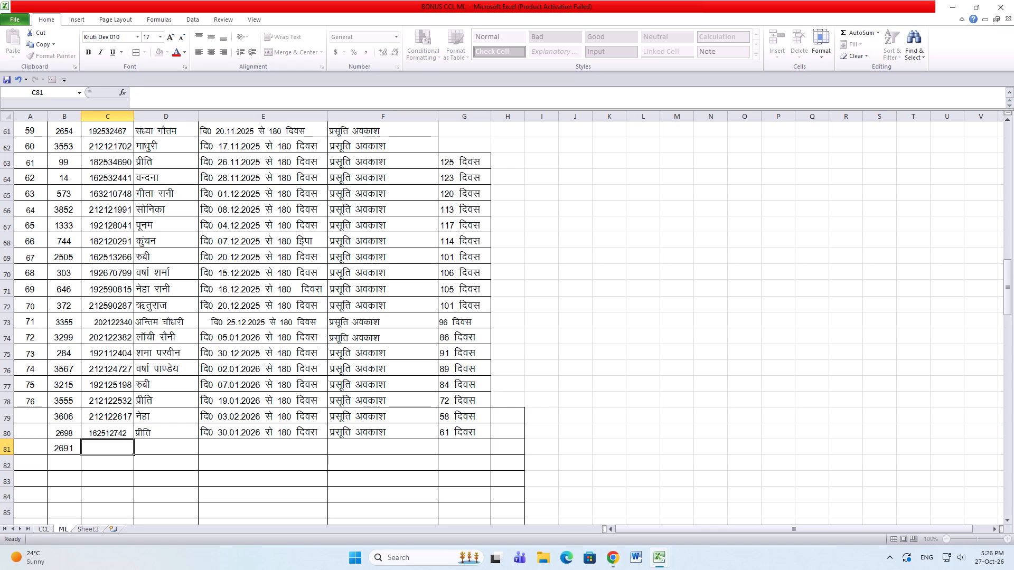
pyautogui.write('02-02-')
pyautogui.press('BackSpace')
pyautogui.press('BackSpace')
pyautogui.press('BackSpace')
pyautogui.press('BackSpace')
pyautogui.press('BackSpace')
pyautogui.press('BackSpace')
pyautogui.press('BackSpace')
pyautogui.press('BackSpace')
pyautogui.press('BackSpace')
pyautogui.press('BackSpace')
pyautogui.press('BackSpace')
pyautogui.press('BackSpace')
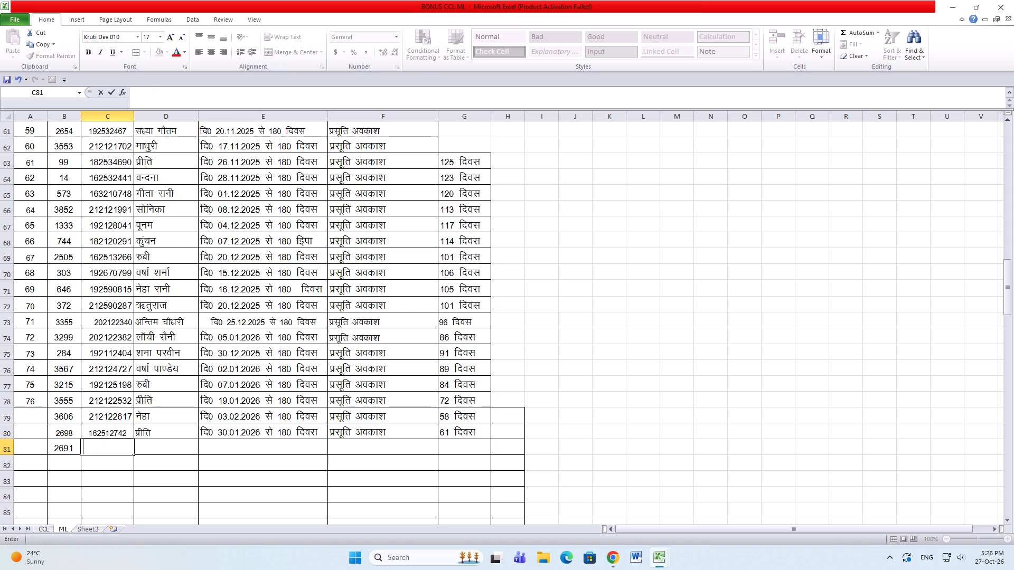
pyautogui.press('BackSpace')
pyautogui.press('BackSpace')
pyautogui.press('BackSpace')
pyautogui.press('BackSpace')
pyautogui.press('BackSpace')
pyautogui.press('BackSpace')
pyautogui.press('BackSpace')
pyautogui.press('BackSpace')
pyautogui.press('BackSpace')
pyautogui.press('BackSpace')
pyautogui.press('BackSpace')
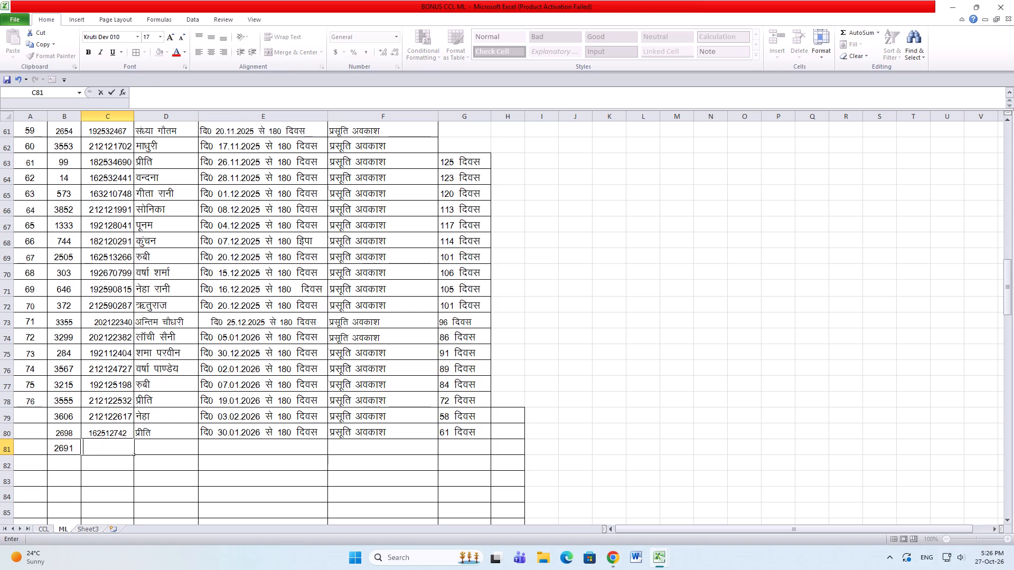
# Enter the employee's ID number in C81 and the name रेनू in D81.
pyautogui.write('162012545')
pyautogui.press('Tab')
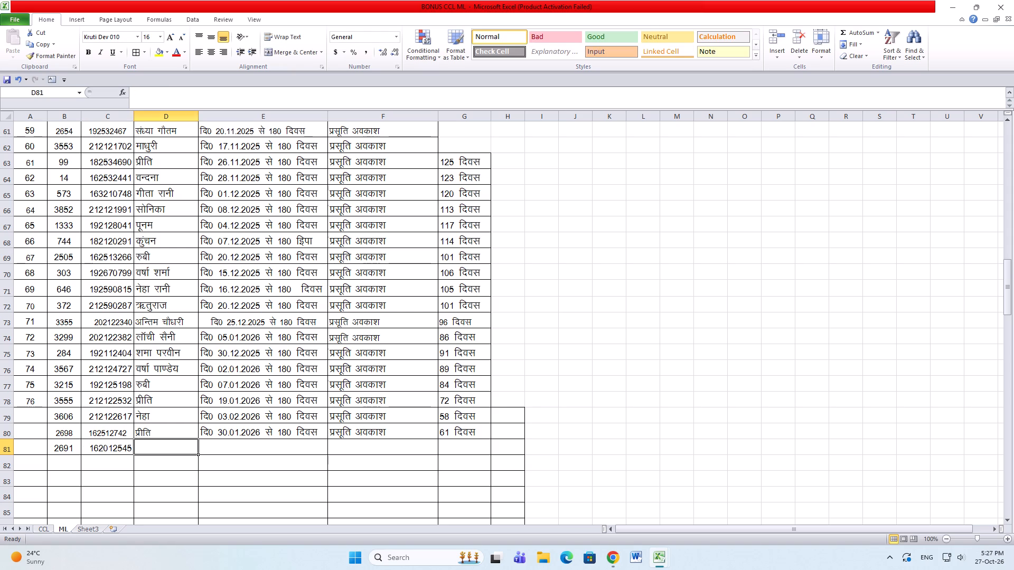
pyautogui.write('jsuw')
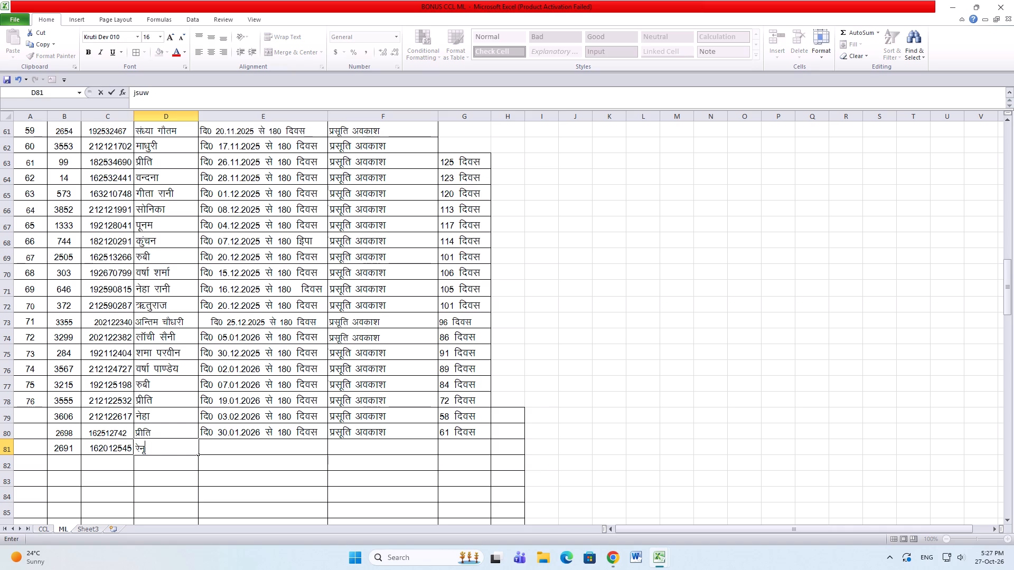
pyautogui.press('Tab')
# Enter the period "दि0 02.03.2026 से 180 दिवस" in E81 and fill the leave type from the row above into F81.
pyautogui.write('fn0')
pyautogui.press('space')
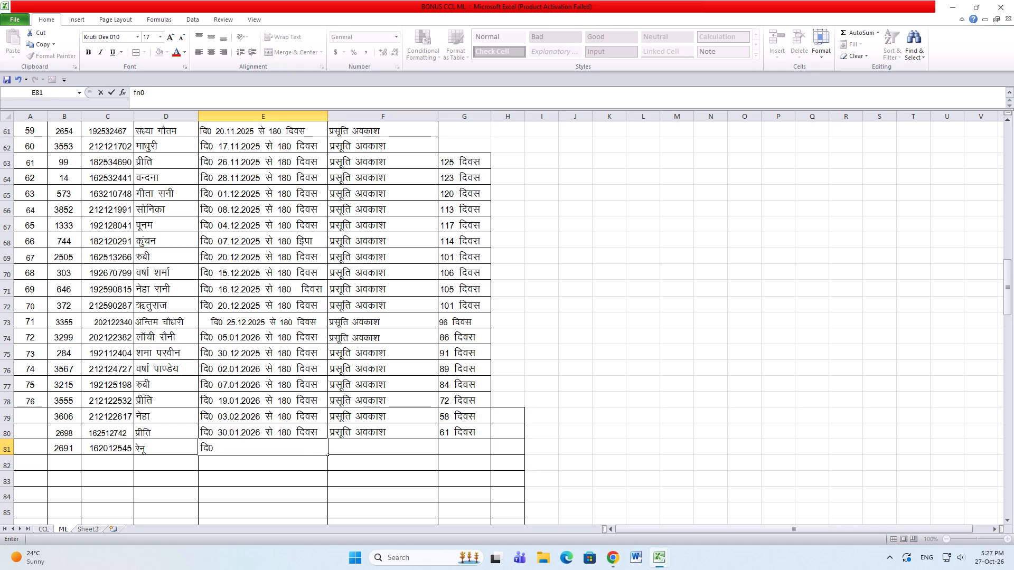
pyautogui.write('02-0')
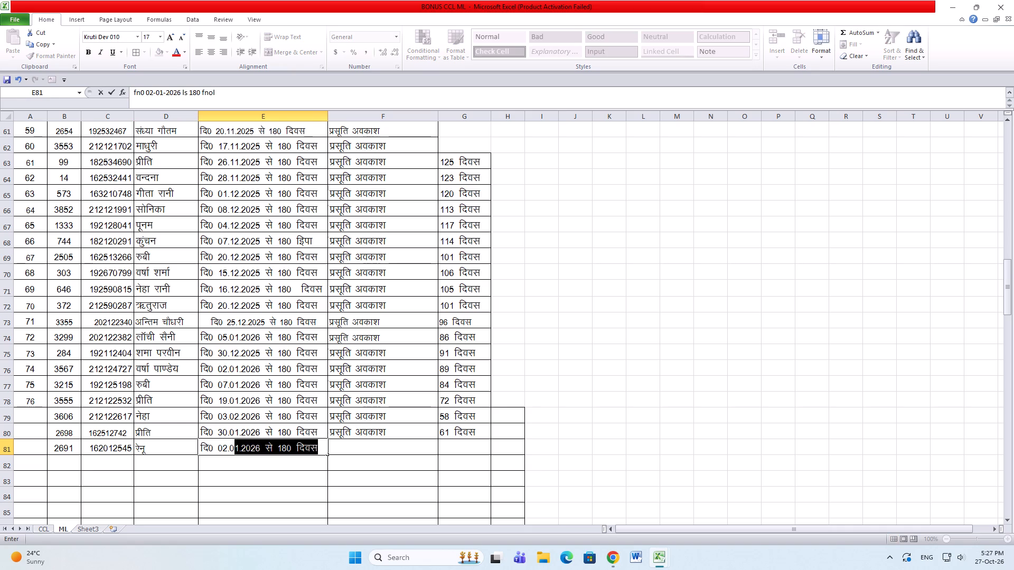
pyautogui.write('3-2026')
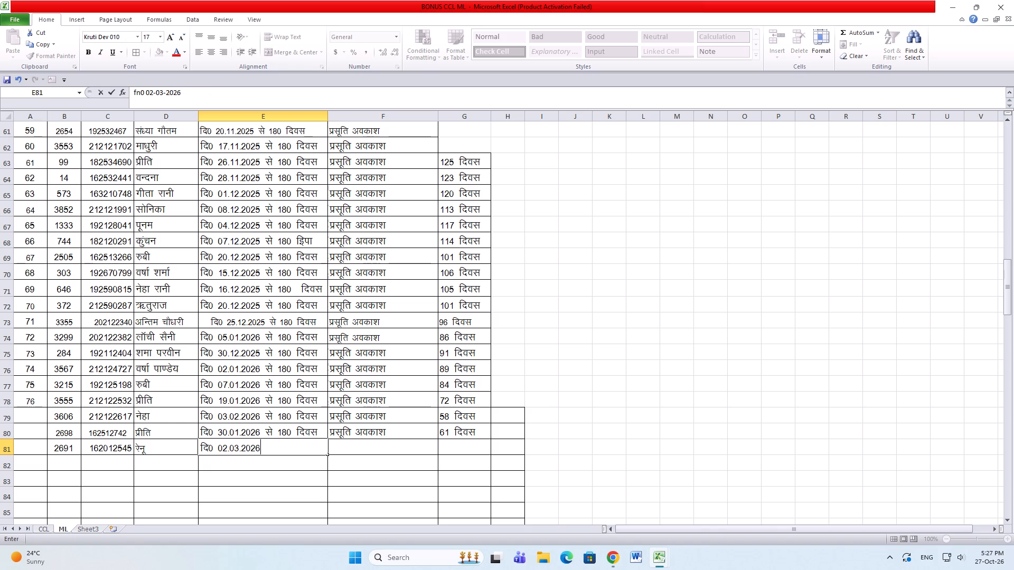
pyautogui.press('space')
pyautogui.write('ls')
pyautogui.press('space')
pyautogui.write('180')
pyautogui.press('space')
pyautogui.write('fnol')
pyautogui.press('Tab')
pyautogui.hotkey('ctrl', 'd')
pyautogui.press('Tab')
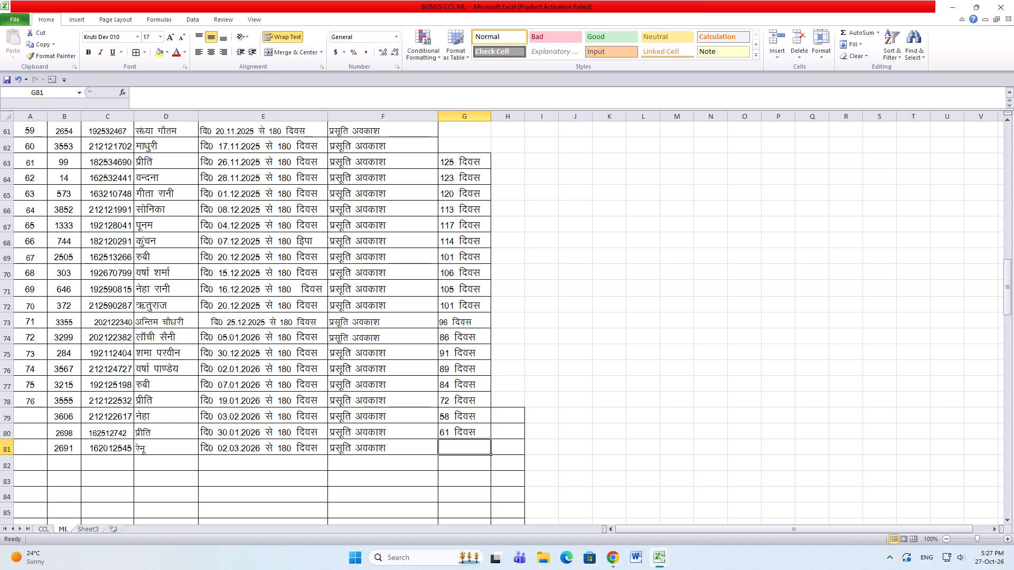
# Switch to the DOB workbook and set the From date in A3 to 02-03-2026 to calculate the period.
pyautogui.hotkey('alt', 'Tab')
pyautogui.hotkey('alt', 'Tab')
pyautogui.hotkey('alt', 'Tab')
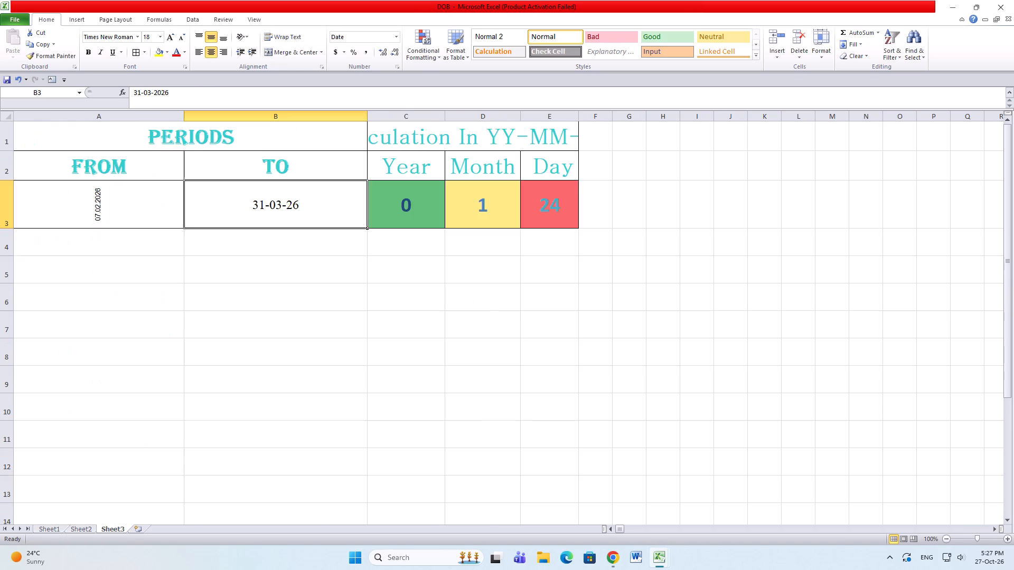
pyautogui.click(72, 208)
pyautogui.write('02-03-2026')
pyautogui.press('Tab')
# Return to the BONUS CCL ML workbook, enter the day count "29 दिवस" in G81 and save the workbook.
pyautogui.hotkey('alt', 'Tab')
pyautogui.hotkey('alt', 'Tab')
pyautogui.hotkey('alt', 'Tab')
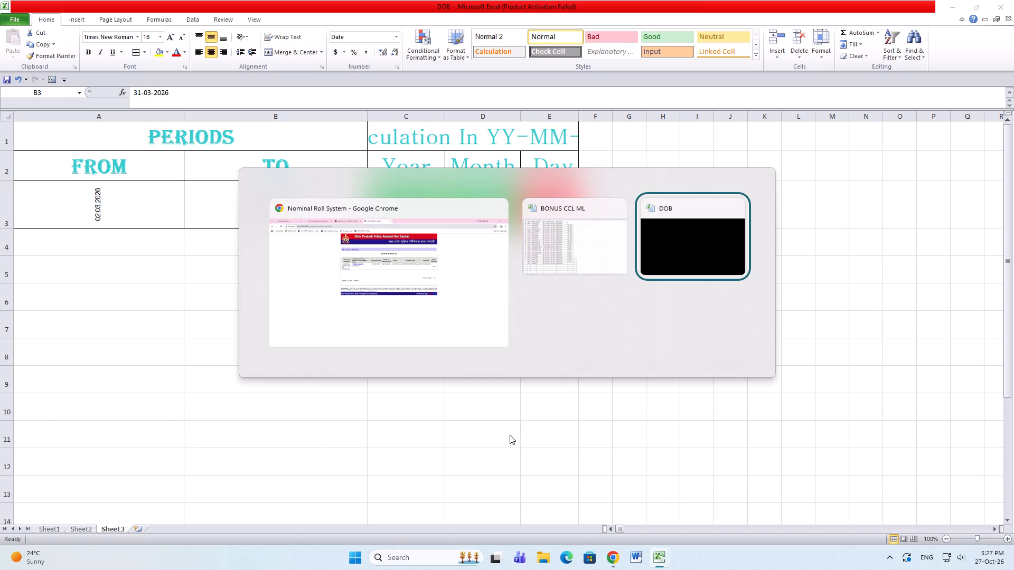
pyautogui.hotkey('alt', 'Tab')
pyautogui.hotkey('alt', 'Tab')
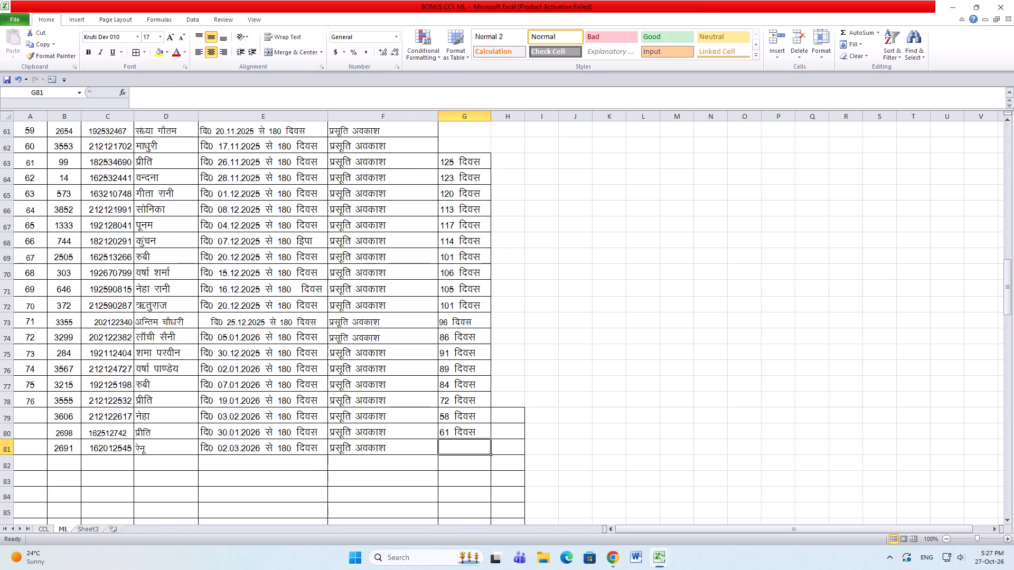
pyautogui.click(454, 451)
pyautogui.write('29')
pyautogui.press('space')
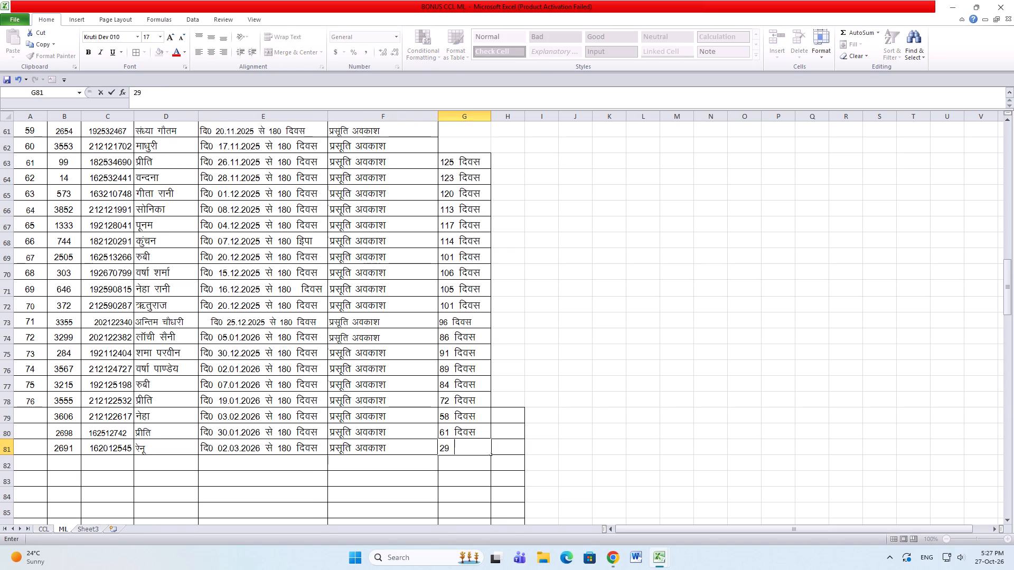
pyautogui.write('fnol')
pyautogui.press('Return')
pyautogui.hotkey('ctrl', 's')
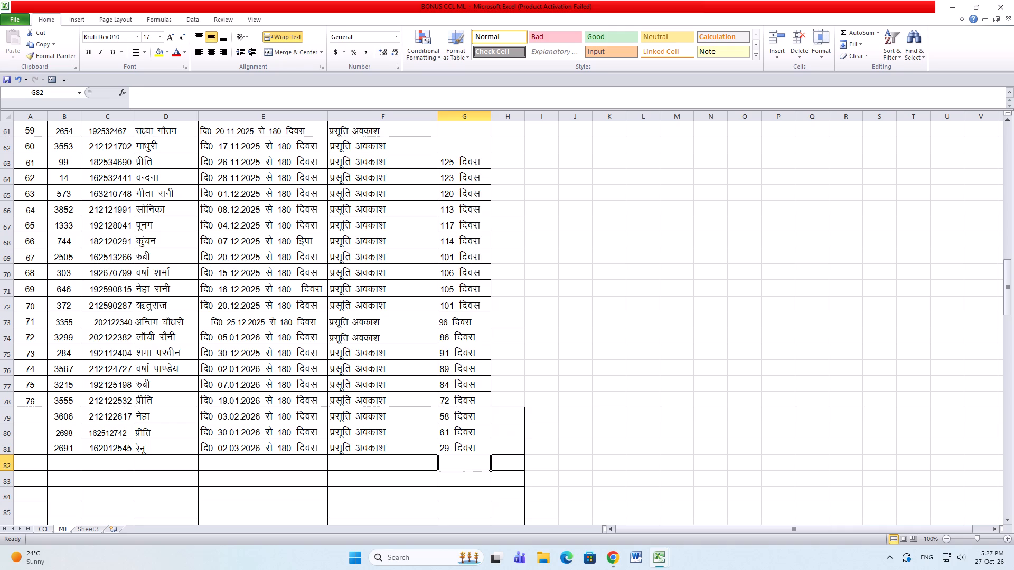
# Enter the next employee's staff number in B82, ID number in C82 and name in D82.
pyautogui.click(55, 463)
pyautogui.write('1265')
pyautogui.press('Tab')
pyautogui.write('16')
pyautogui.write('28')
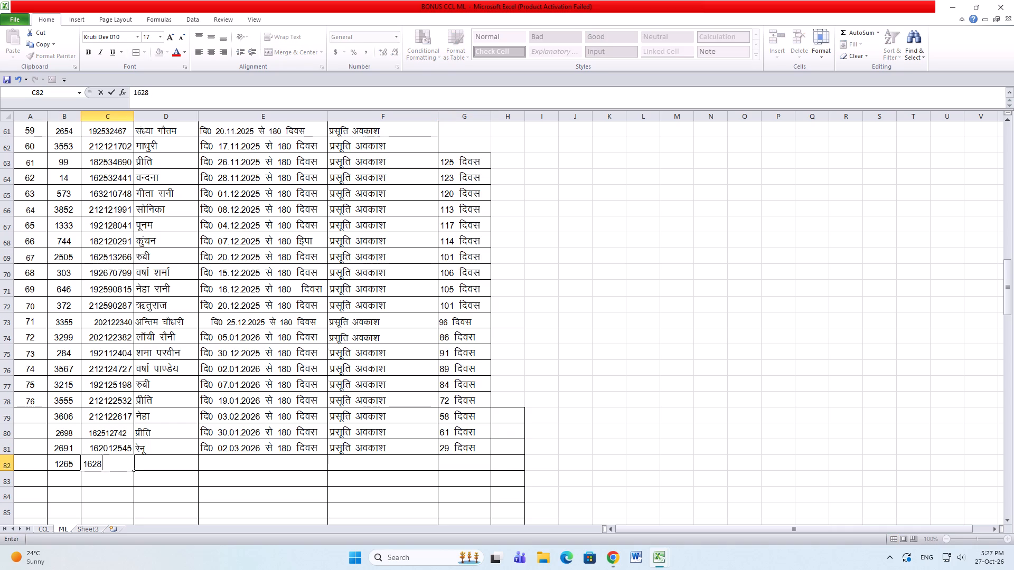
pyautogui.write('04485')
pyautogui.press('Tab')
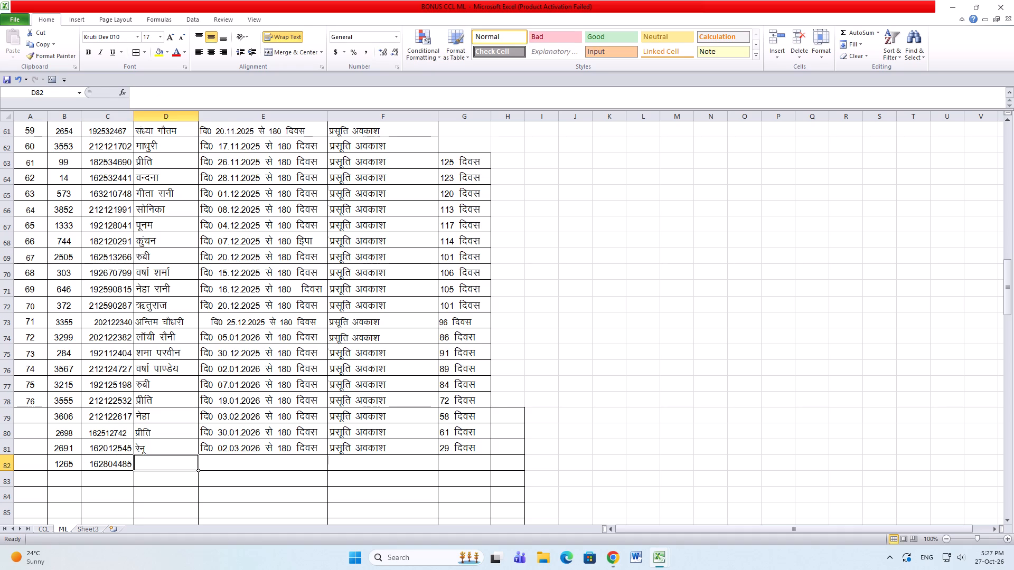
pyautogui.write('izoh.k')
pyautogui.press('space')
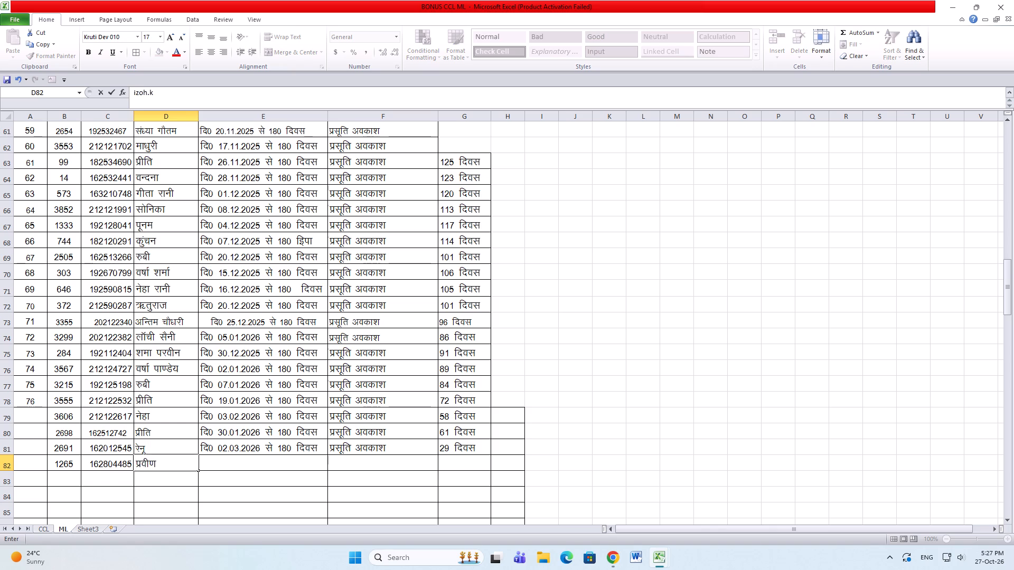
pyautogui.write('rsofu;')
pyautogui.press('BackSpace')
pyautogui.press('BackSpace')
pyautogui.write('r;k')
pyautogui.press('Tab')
# Enter the period "दि0 13.03.2026 से 180 दिवस" in E82 and the leave type "प्रसूति अवकाश" in F82.
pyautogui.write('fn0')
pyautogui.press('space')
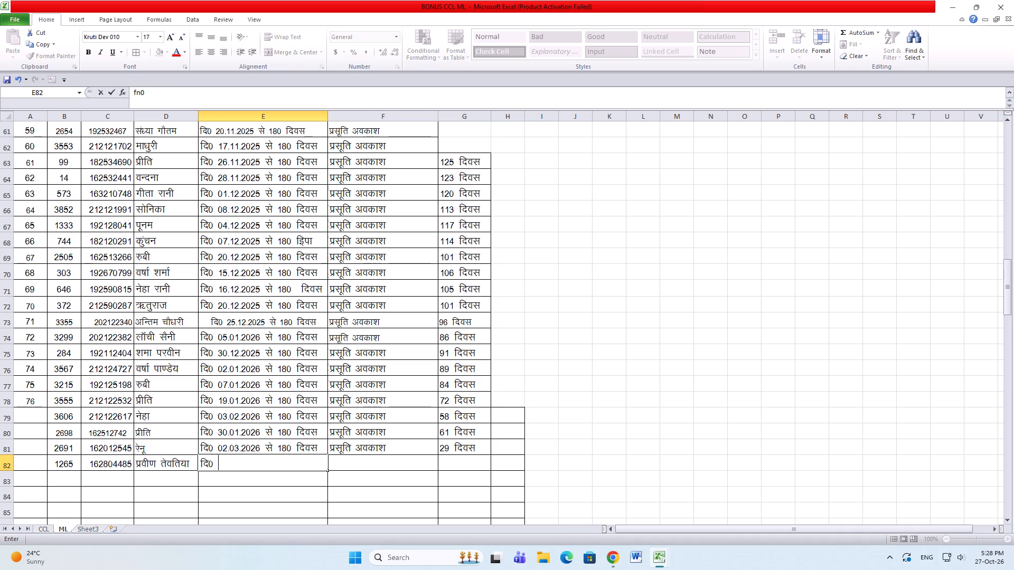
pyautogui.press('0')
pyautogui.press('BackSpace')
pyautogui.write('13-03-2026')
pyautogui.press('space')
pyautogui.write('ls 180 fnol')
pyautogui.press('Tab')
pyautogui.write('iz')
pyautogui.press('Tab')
# Switch to the DOB workbook and set the From date in A3 to 13-03-2026 to calculate the period.
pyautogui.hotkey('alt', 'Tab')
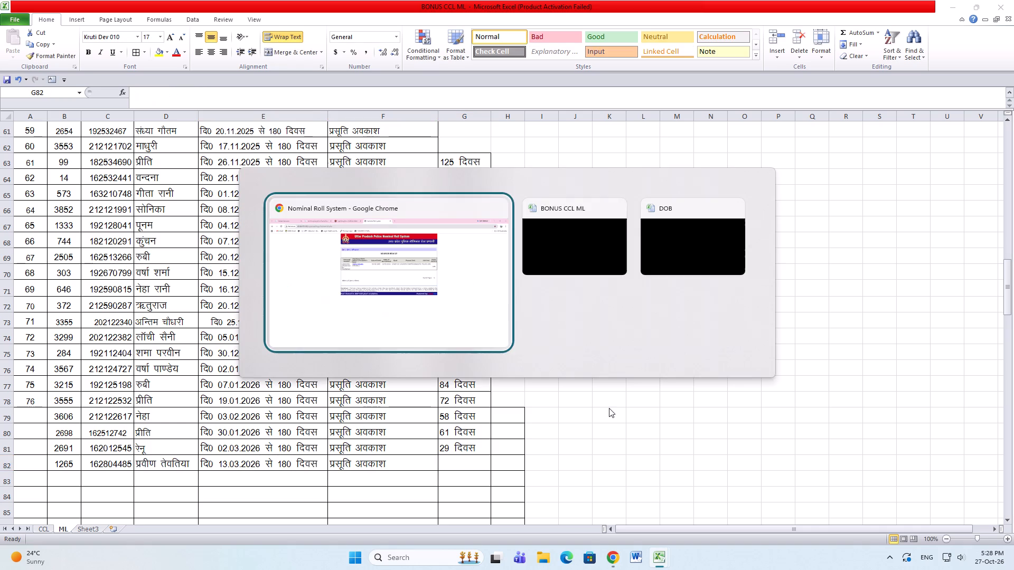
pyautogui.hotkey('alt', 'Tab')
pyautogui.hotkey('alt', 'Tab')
pyautogui.moveTo(95, 212); pyautogui.dragTo(96, 206)
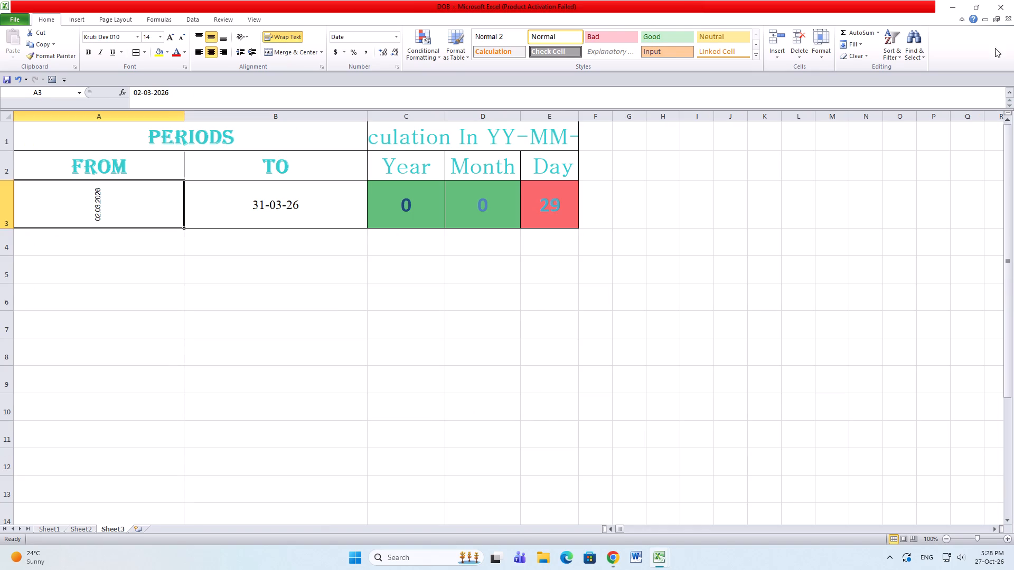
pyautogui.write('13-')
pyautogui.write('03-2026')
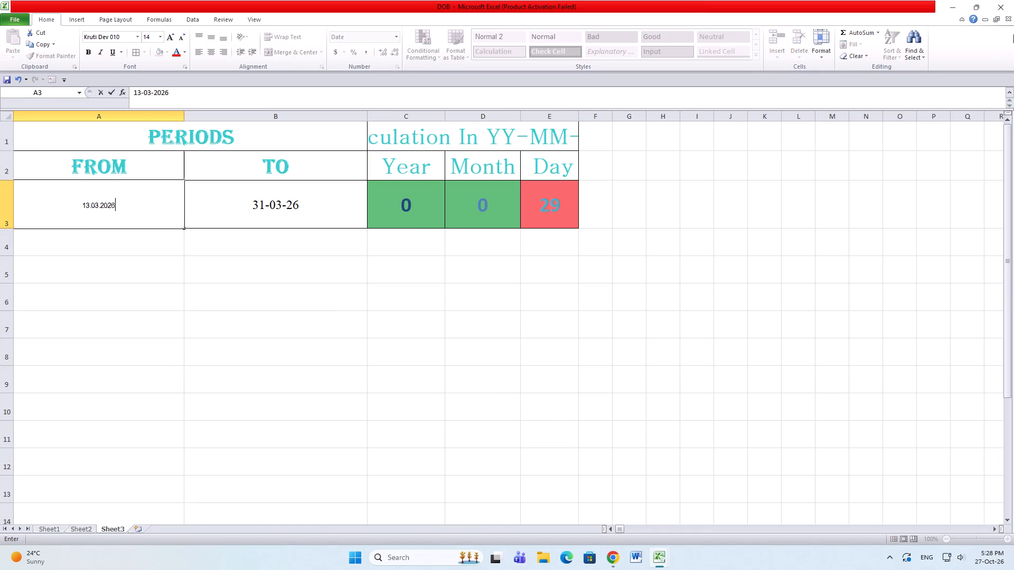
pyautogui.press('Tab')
# Return to the BONUS CCL ML workbook and enter the day count "18 दिवस" in G82.
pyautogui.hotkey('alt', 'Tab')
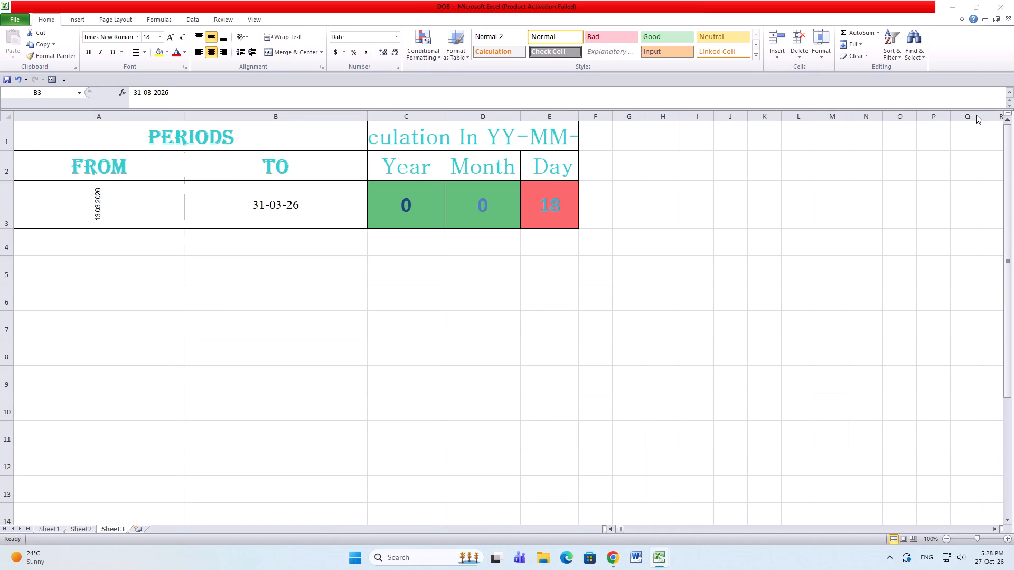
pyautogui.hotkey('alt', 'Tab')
pyautogui.click(472, 458)
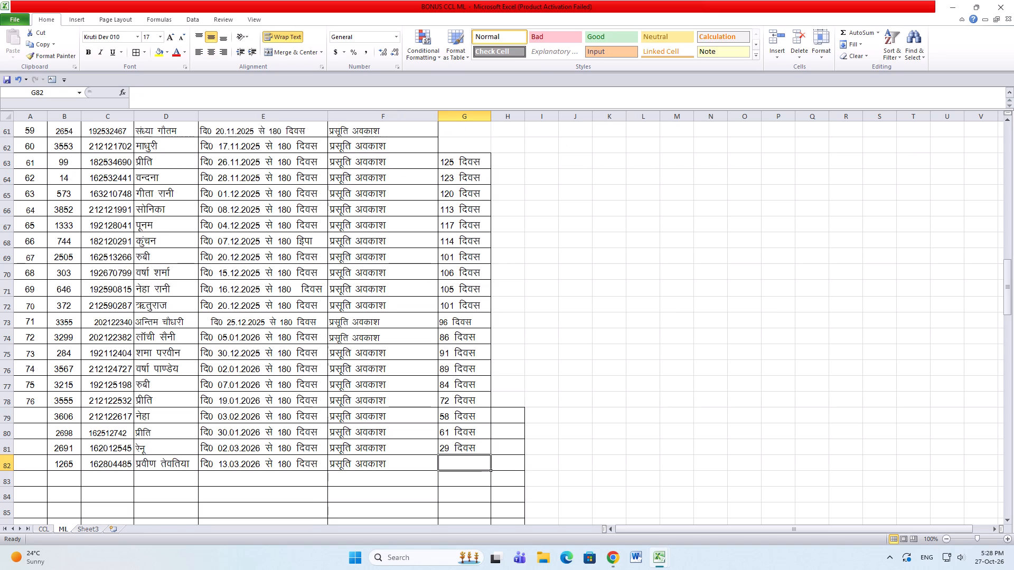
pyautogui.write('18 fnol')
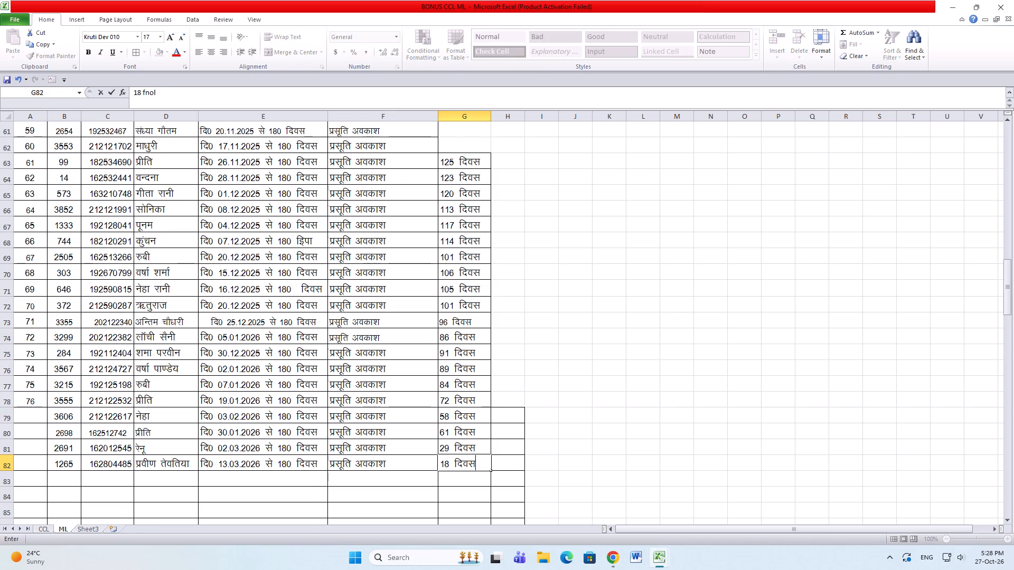
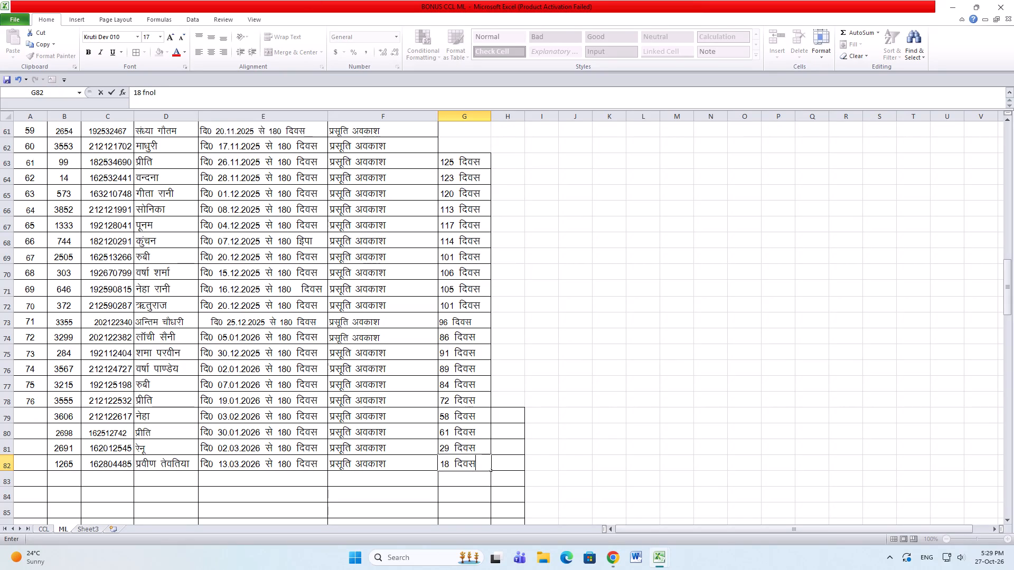
# Switch to the CCL sheet and enter the ID numbers of two more employees in C293 and C294.
pyautogui.moveTo(42, 532); pyautogui.dragTo(44, 527)
pyautogui.scroll(11, 221, 298)
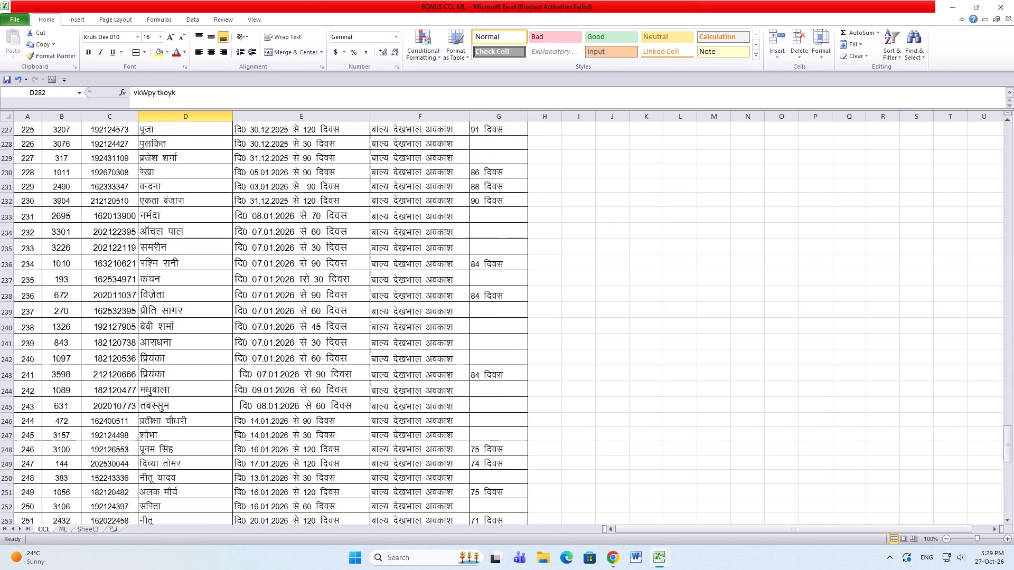
pyautogui.scroll(20, 221, 276)
pyautogui.scroll(20, 221, 276)
pyautogui.scroll(18, 221, 276)
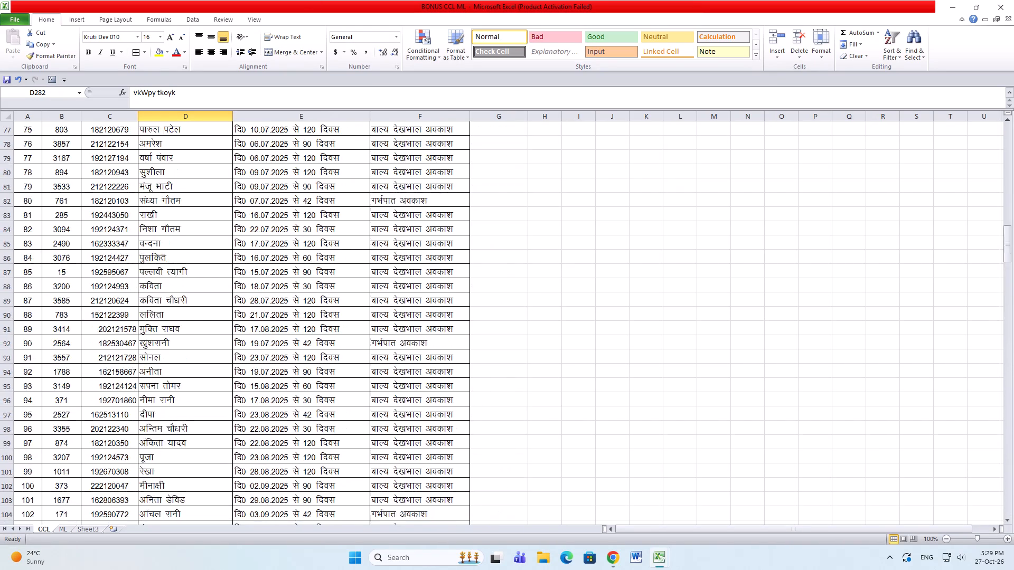
pyautogui.scroll(20, 197, 264)
pyautogui.scroll(4, 197, 264)
pyautogui.scroll(-20, 196, 264)
pyautogui.scroll(-5, 196, 264)
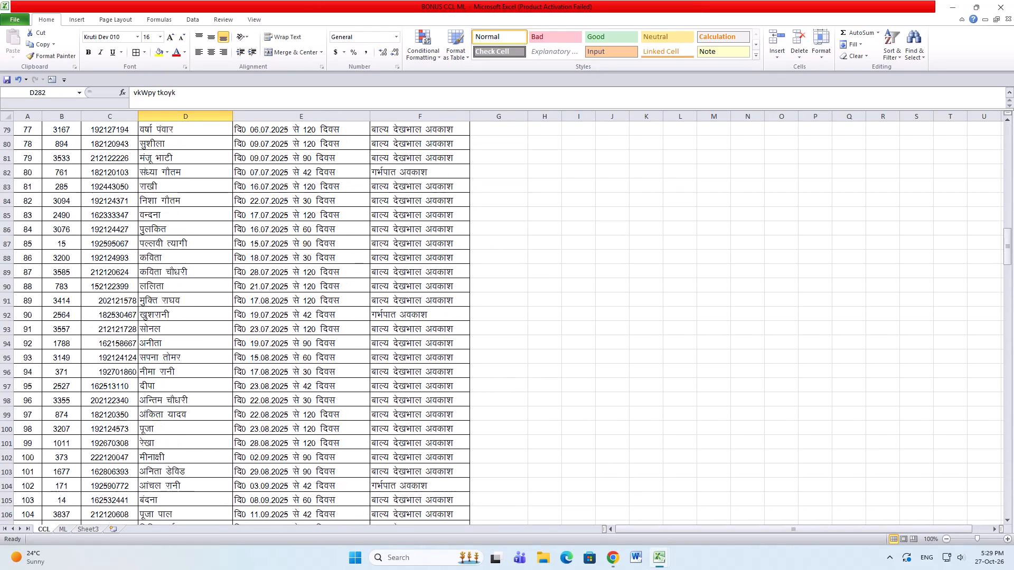
pyautogui.scroll(-20, 190, 290)
pyautogui.scroll(-20, 190, 290)
pyautogui.scroll(-13, 190, 290)
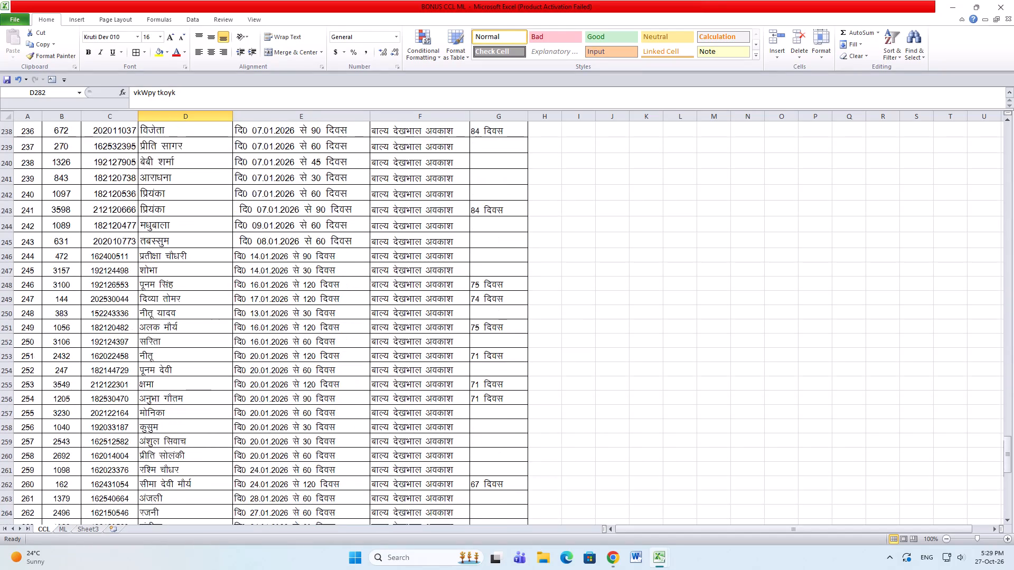
pyautogui.scroll(-20, 191, 311)
pyautogui.scroll(4, 162, 327)
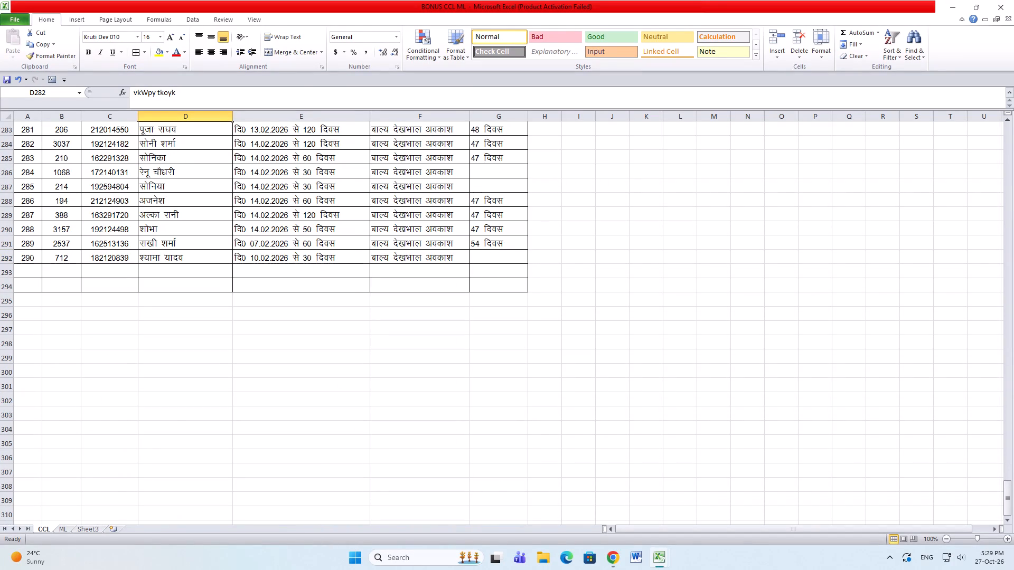
pyautogui.click(62, 266)
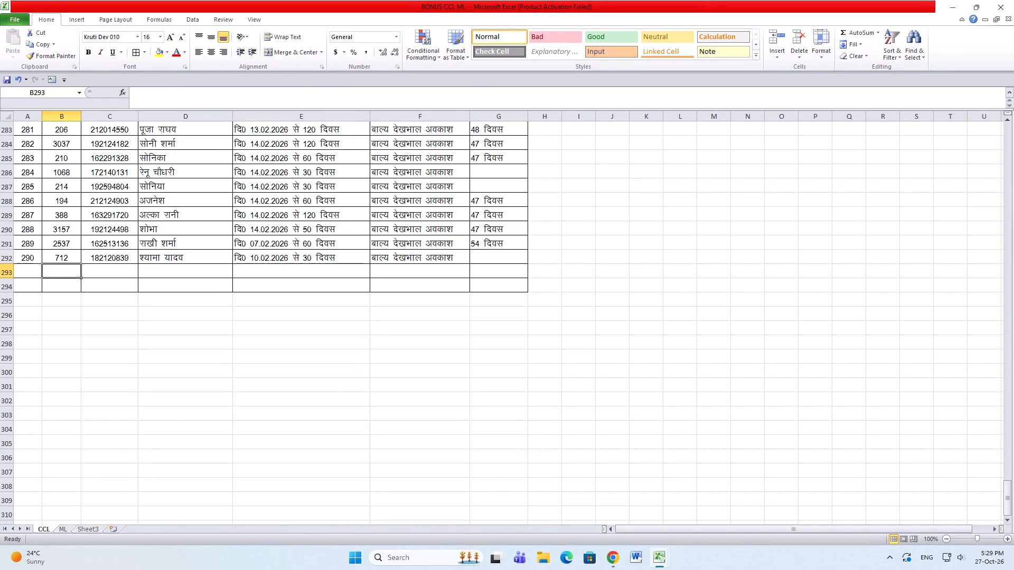
pyautogui.press('Tab')
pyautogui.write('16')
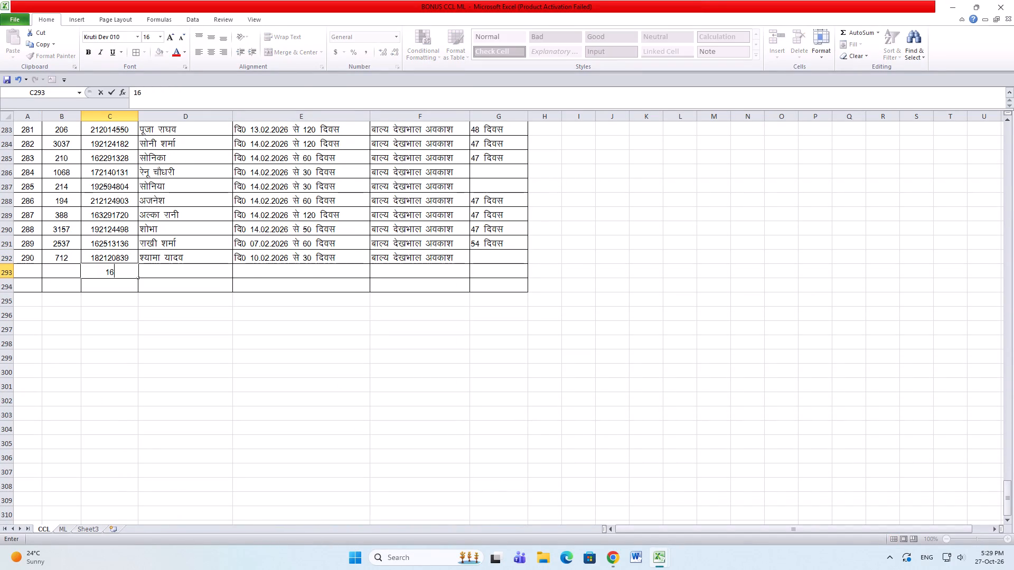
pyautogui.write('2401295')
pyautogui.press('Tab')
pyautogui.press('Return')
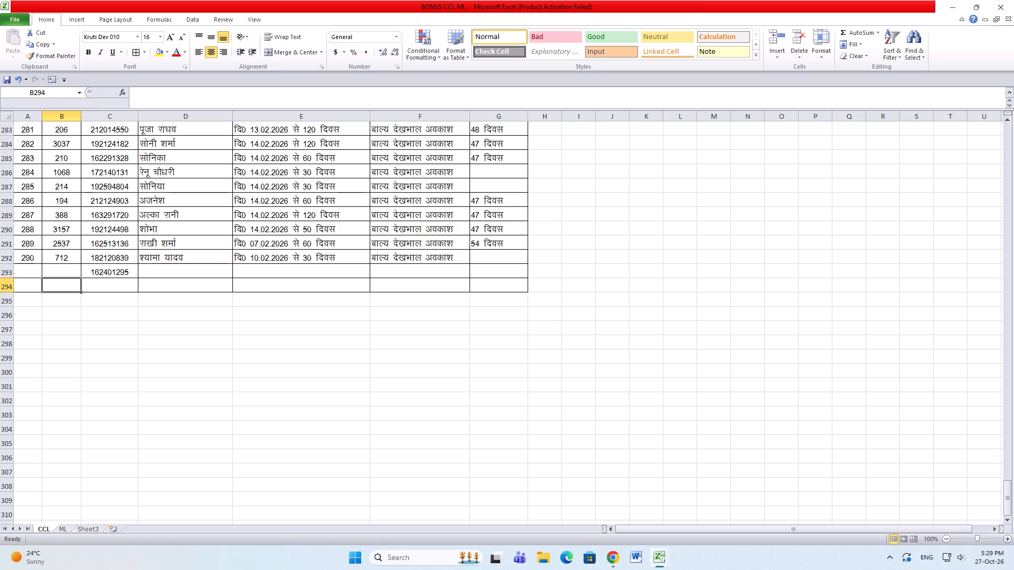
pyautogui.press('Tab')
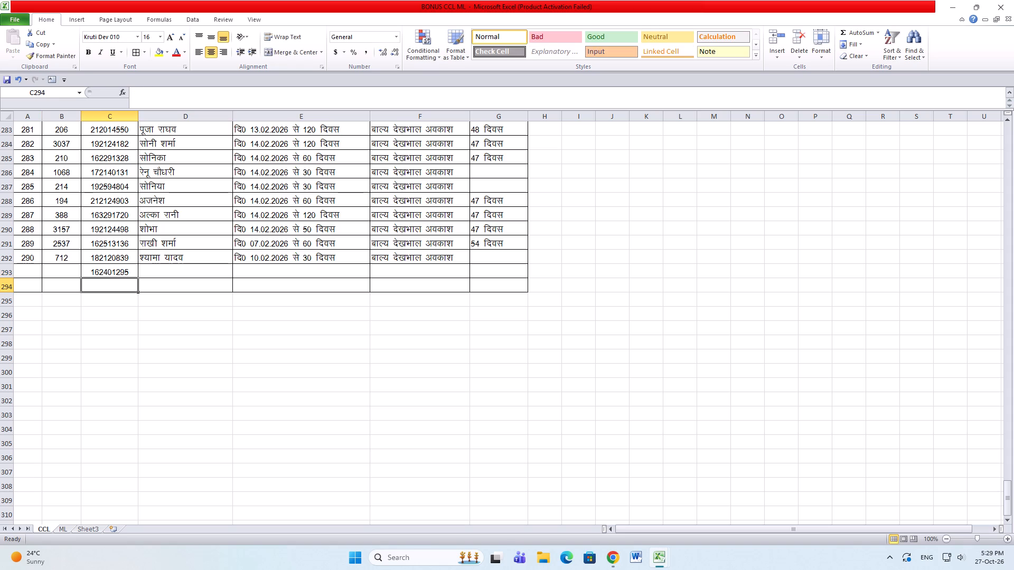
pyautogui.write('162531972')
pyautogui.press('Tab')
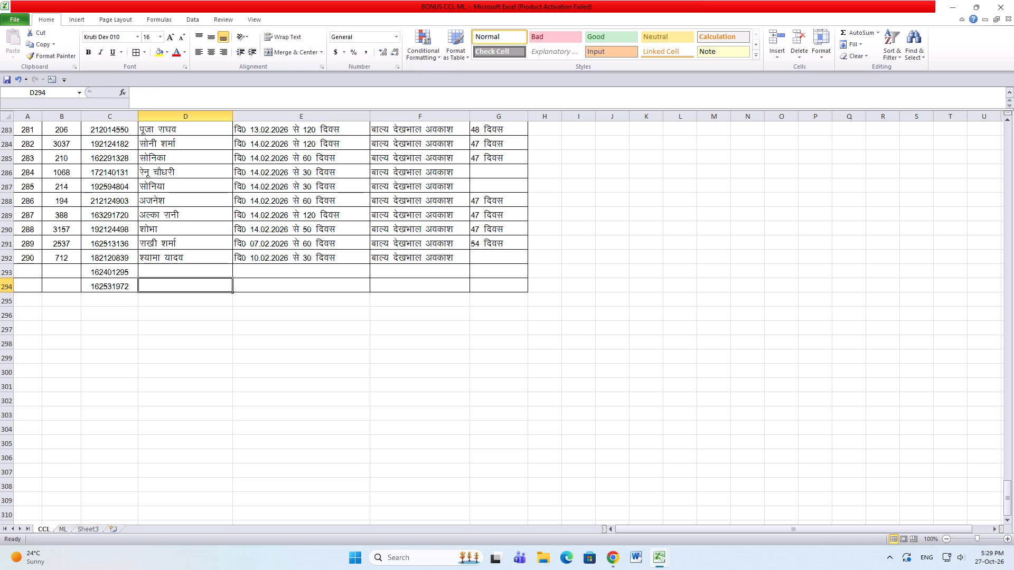
# Enter the employee names for the two new rows in D294 and D293.
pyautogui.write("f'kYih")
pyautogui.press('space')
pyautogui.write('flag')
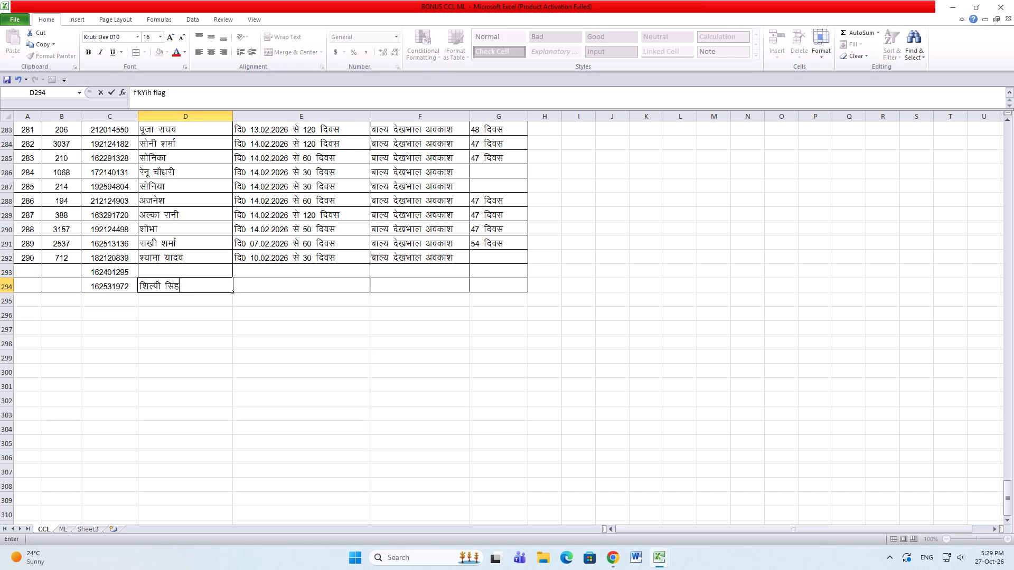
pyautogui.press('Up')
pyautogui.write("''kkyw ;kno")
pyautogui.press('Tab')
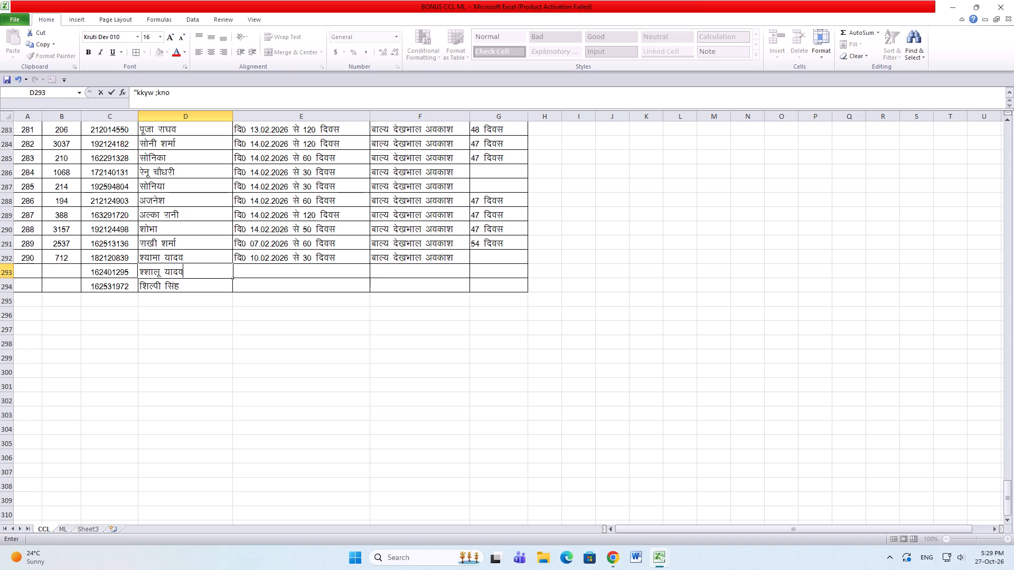
# Enter the leave period "दि0 10.03.2026 से 90 दिवस" in E293.
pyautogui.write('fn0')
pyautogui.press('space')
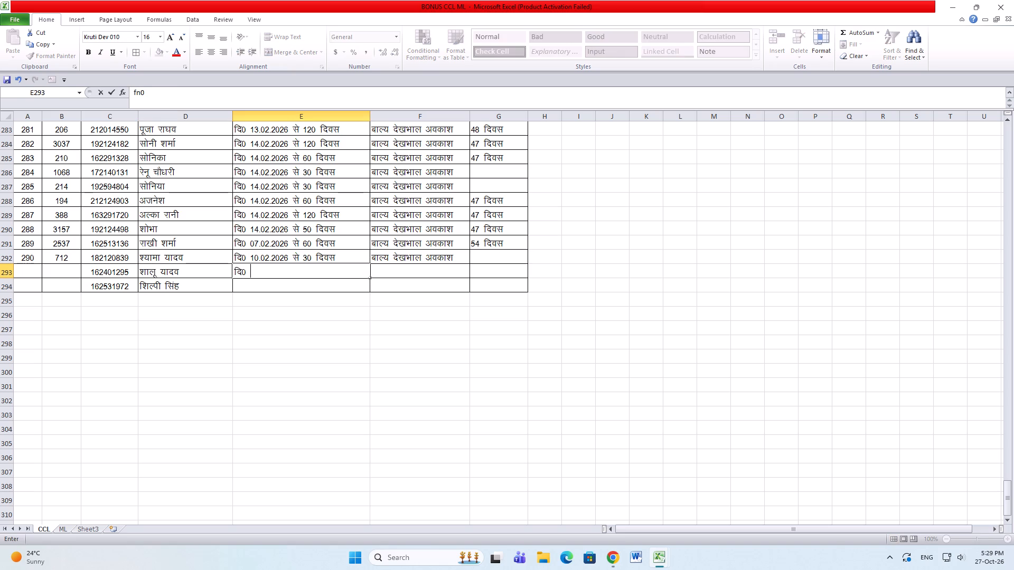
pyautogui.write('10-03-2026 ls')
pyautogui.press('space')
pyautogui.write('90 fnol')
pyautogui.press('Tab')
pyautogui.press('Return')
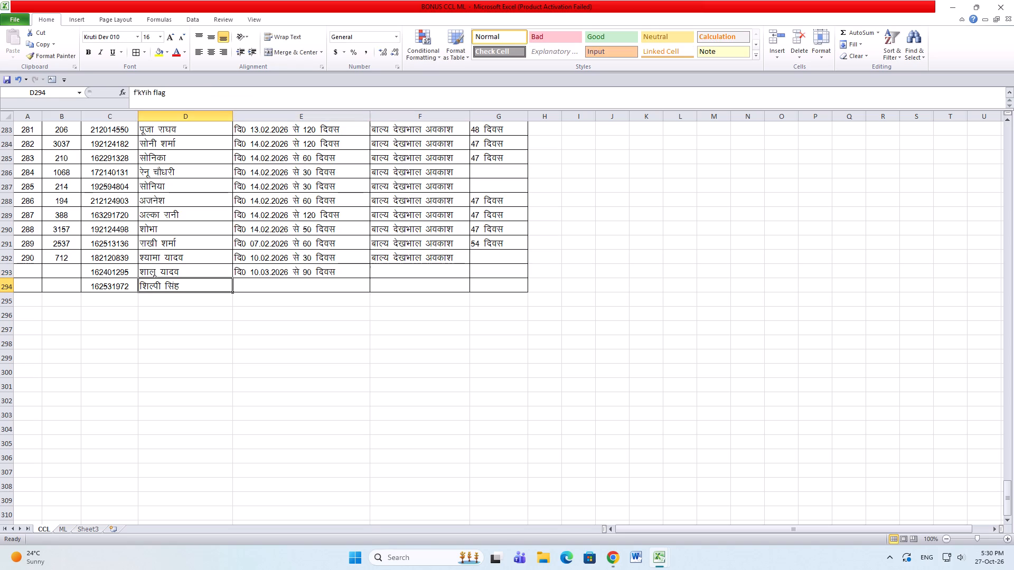
# Enter the leave period "दि0 11.03.2026 से 90 दिवस" in E294.
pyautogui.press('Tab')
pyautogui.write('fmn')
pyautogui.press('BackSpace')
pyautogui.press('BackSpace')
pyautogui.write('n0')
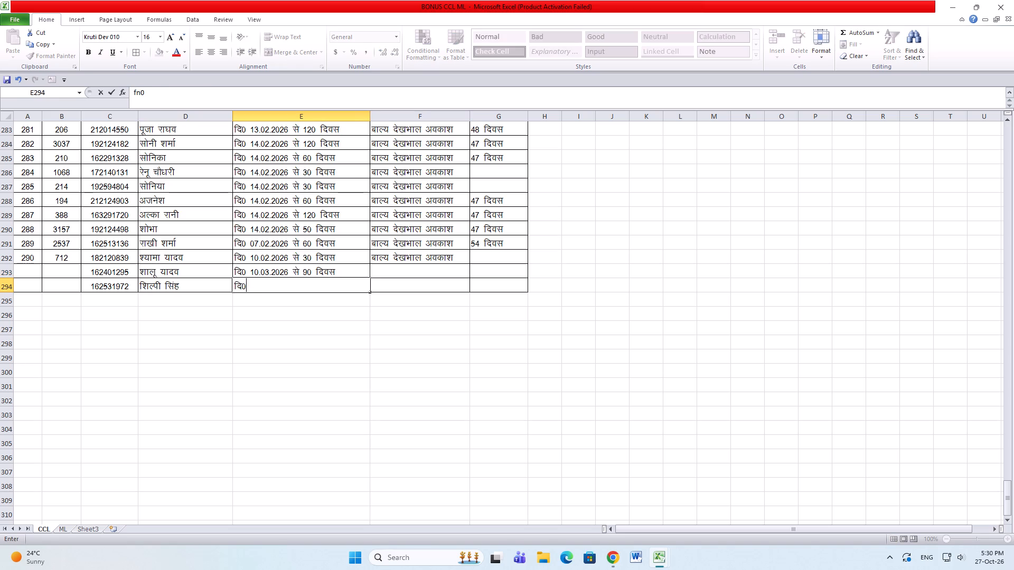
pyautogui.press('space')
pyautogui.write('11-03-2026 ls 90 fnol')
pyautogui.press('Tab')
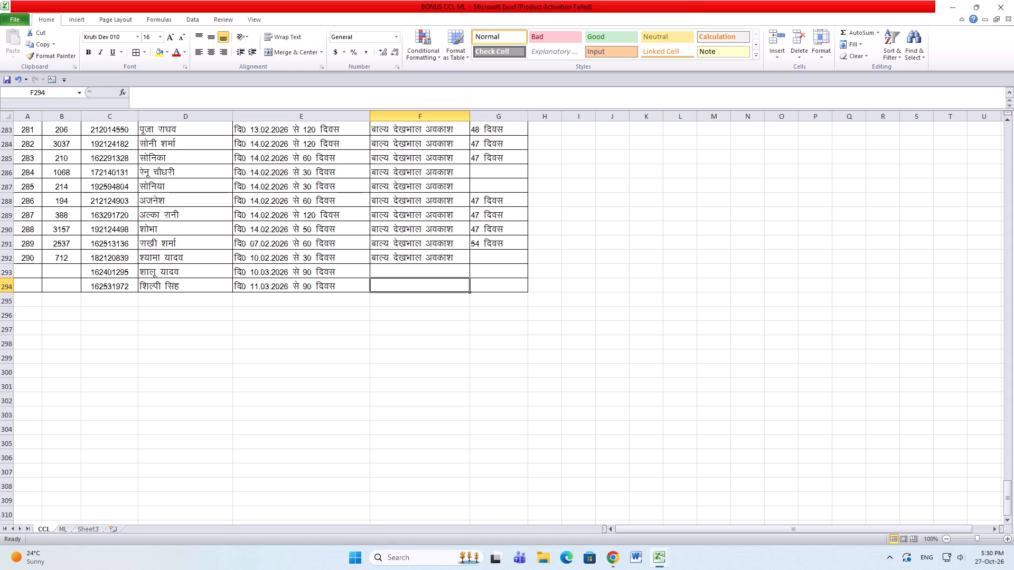
# Enter the staff numbers and ID numbers of the next two employees in B295:C296.
pyautogui.click(65, 300)
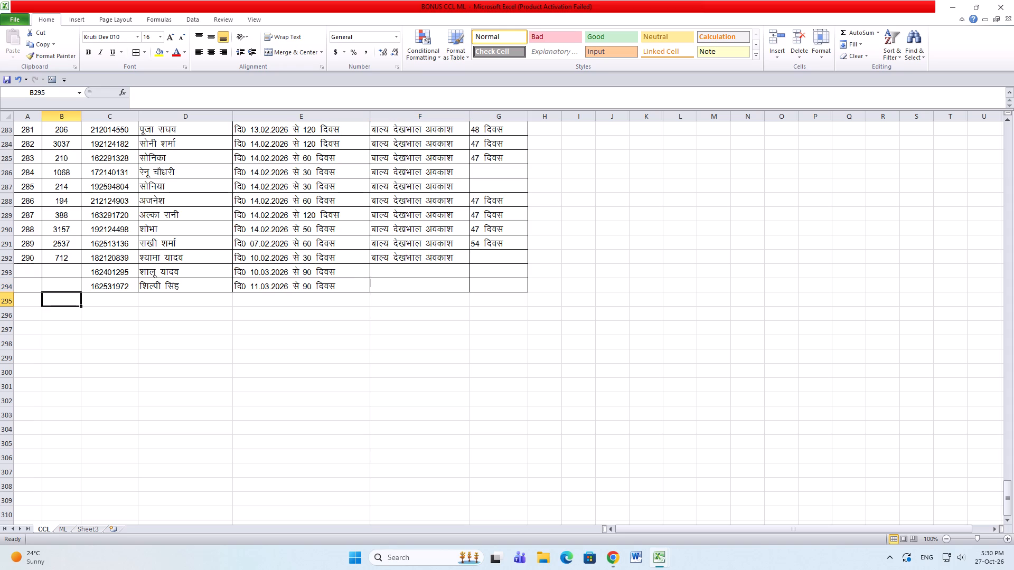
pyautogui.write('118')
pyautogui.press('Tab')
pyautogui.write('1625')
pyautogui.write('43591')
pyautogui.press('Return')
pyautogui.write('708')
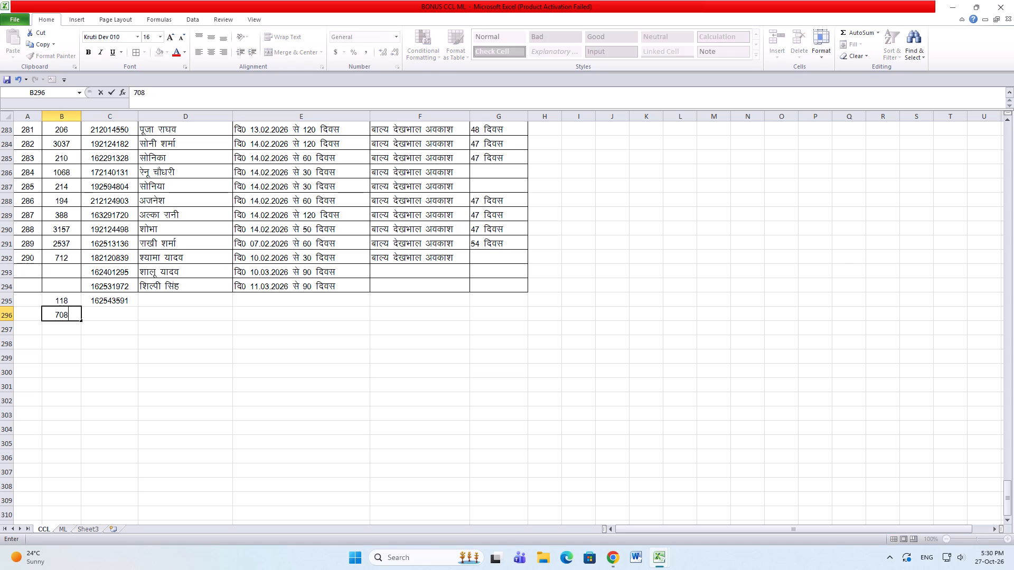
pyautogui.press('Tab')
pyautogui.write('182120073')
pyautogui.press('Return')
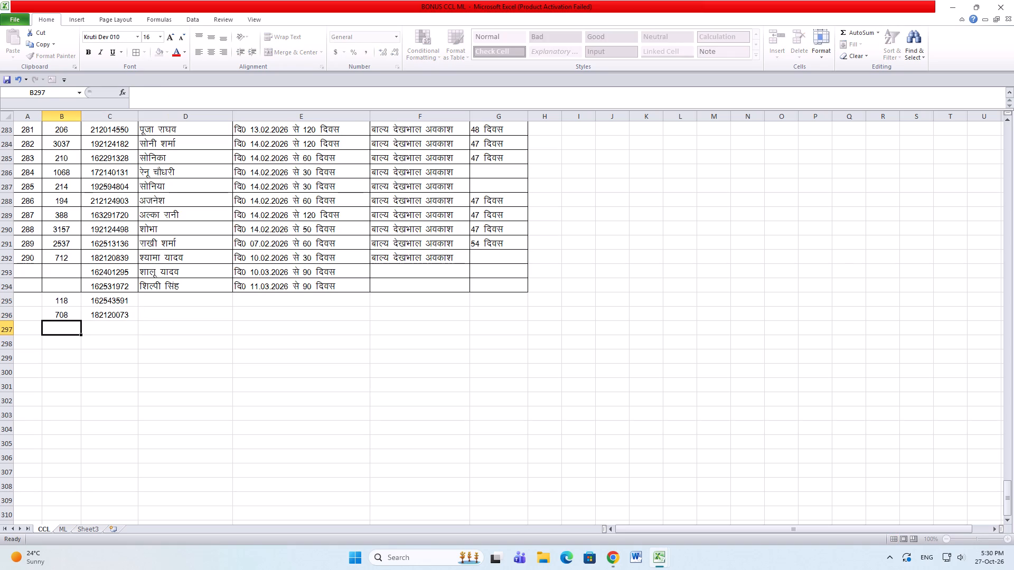
# Enter the staff numbers and ID numbers of two further employees in B297:C298.
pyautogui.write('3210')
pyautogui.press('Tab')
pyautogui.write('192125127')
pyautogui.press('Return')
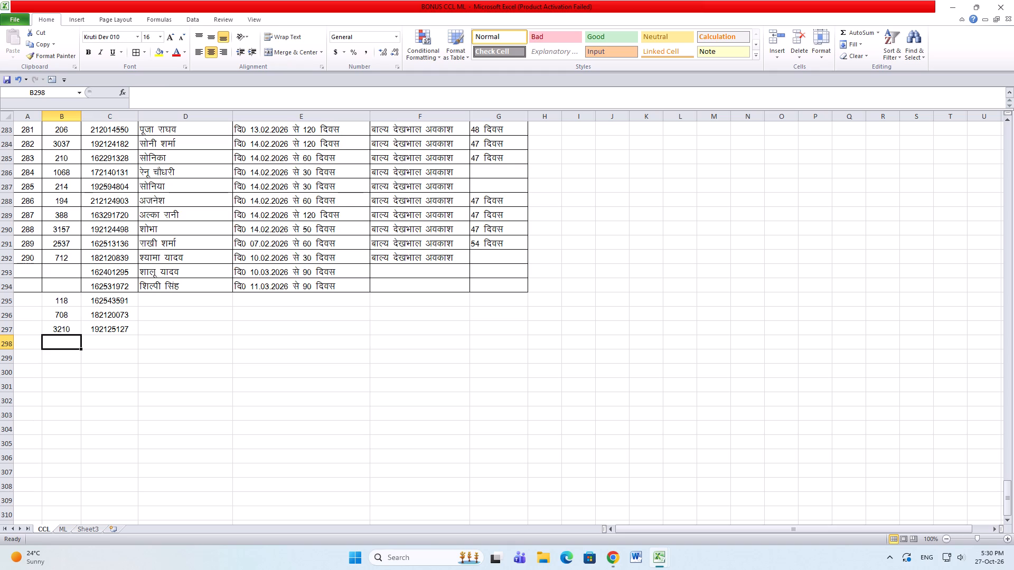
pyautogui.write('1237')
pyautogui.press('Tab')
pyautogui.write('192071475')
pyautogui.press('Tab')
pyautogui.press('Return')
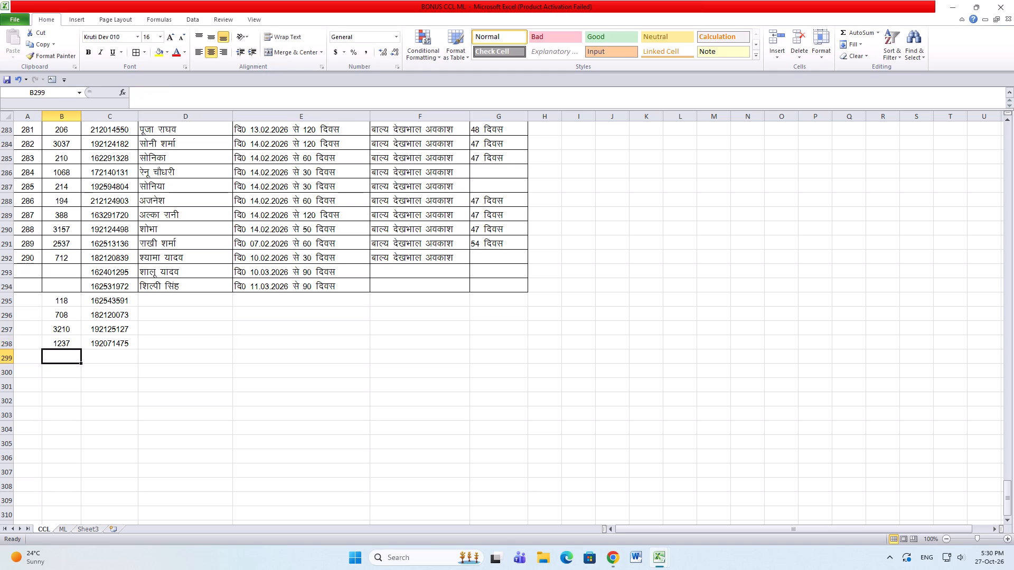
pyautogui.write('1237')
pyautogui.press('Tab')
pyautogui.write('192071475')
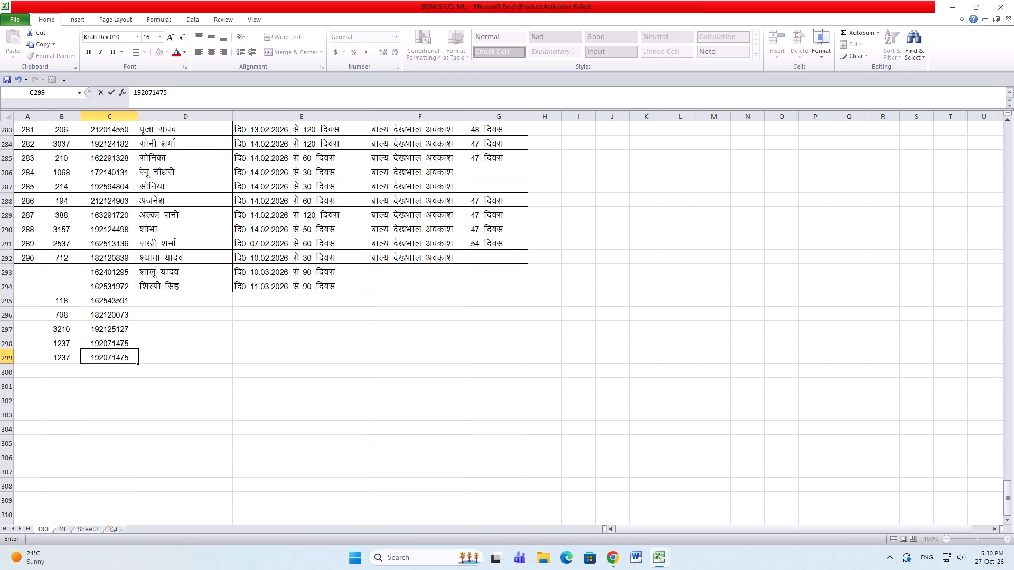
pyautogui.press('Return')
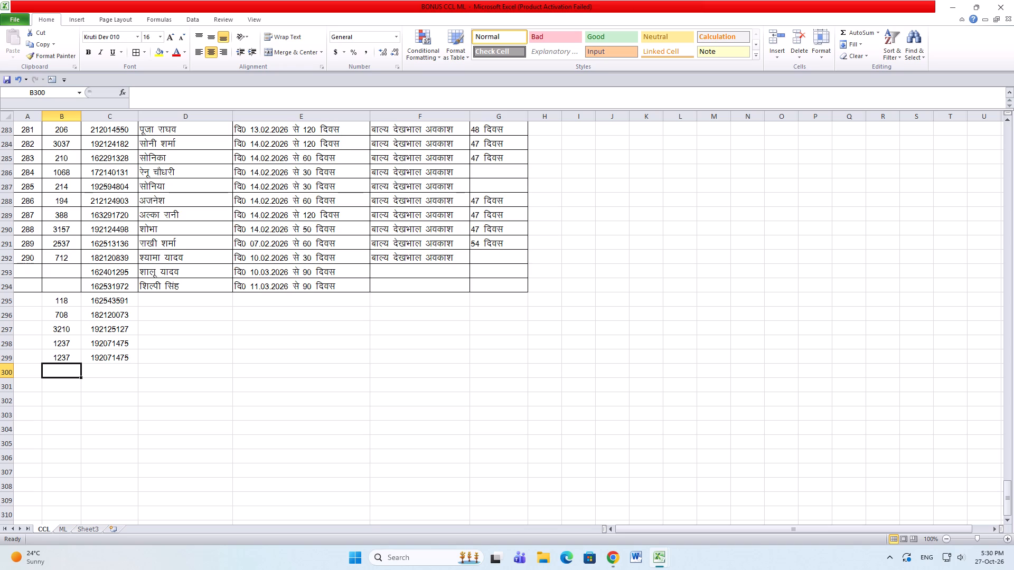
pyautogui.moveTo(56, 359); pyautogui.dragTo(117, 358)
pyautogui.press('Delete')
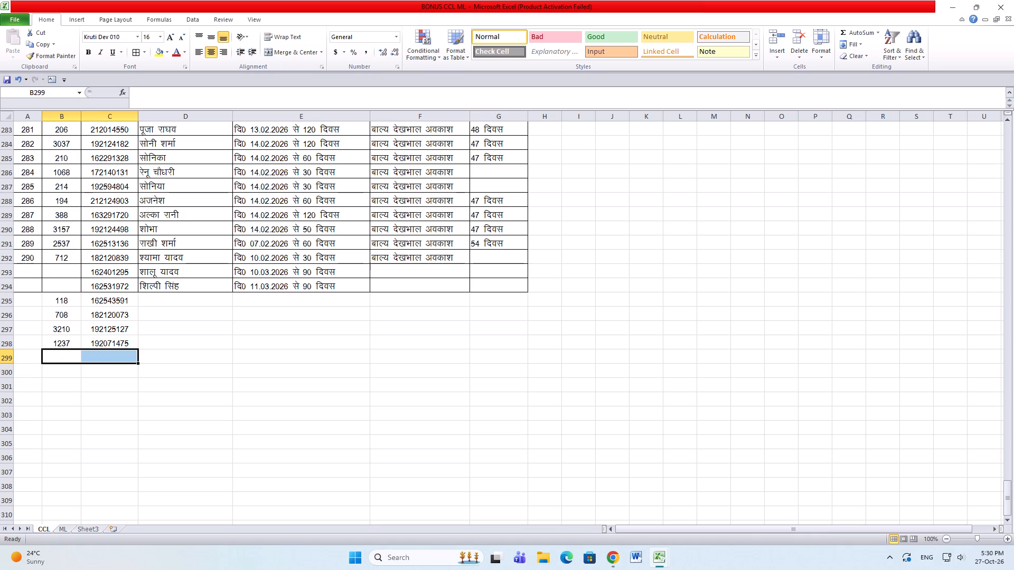
# Enter the next employee's staff number in B299 and ID number in C299.
pyautogui.click(64, 355)
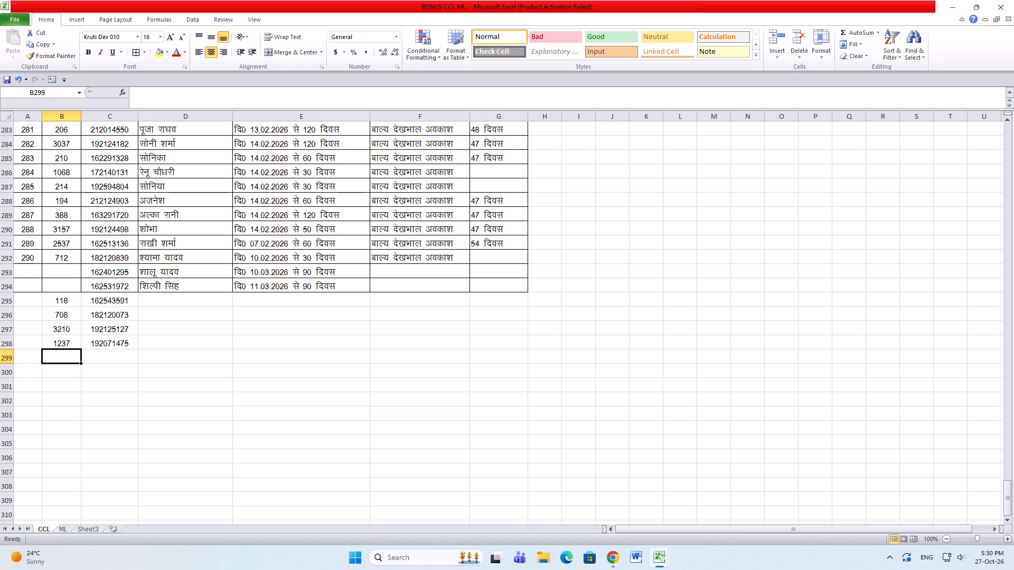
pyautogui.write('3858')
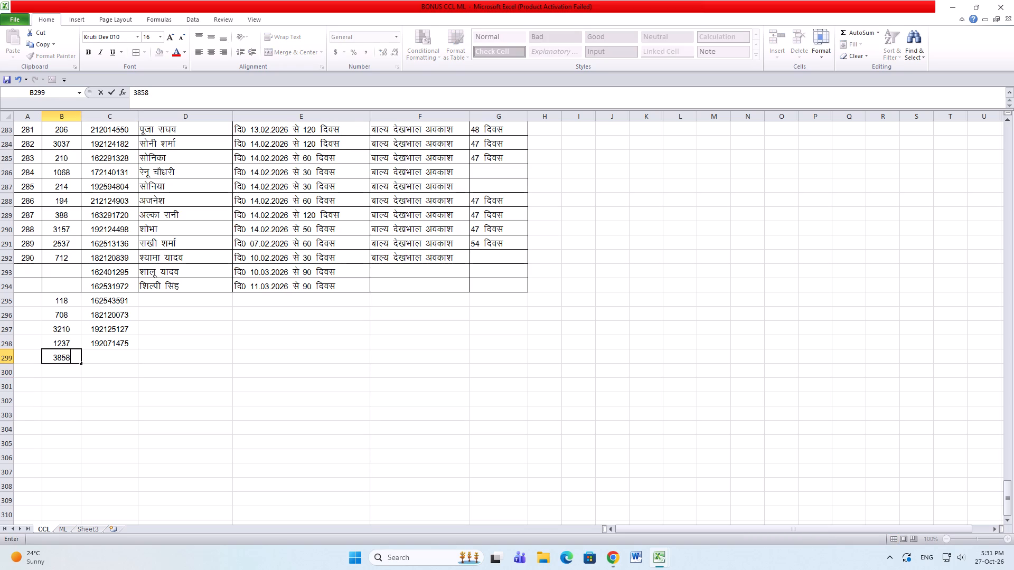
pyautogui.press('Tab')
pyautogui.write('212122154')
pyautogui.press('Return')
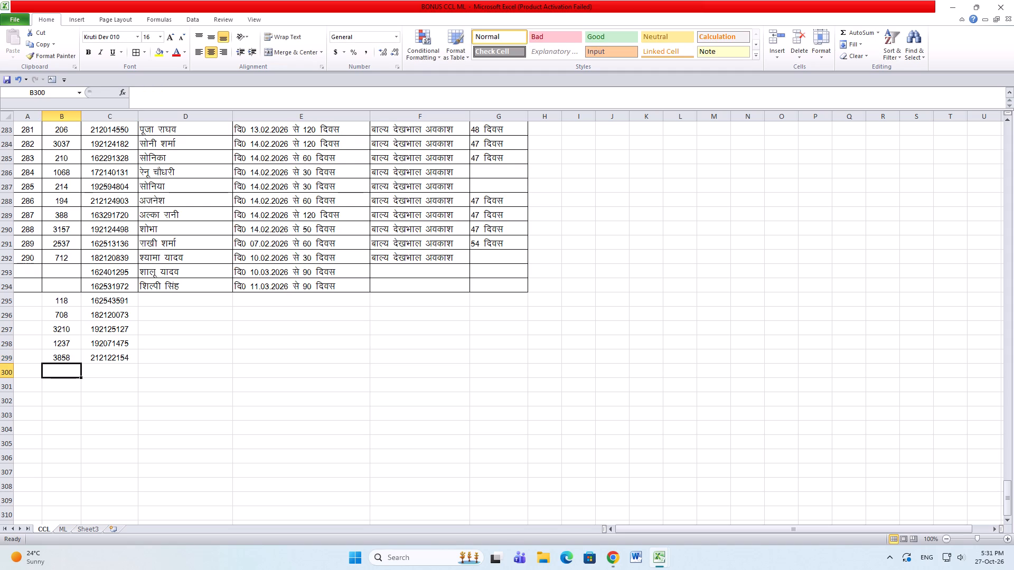
# Enter the next employee's staff number in B300 and ID number in C300.
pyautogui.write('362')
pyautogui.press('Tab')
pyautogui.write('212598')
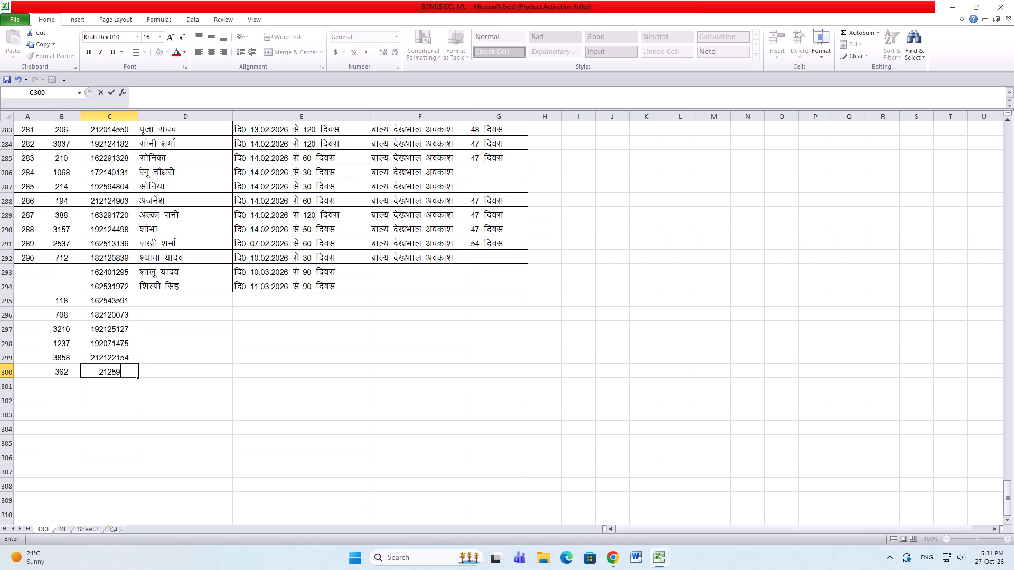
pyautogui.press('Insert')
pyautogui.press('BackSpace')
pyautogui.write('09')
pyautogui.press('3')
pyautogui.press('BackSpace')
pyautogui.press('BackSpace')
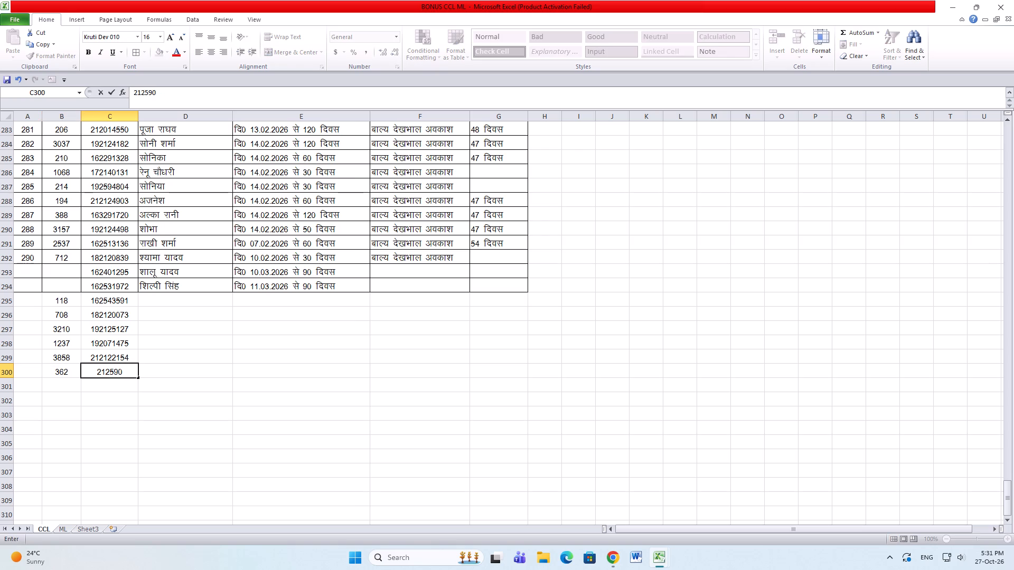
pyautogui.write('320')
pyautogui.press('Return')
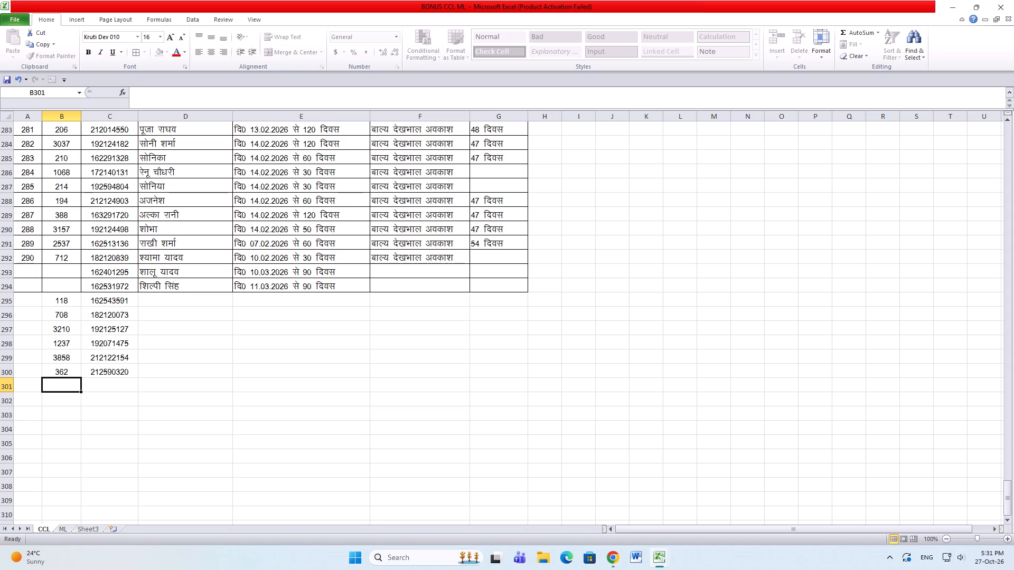
# Enter the next employee's staff number in B301 and ID number in C301.
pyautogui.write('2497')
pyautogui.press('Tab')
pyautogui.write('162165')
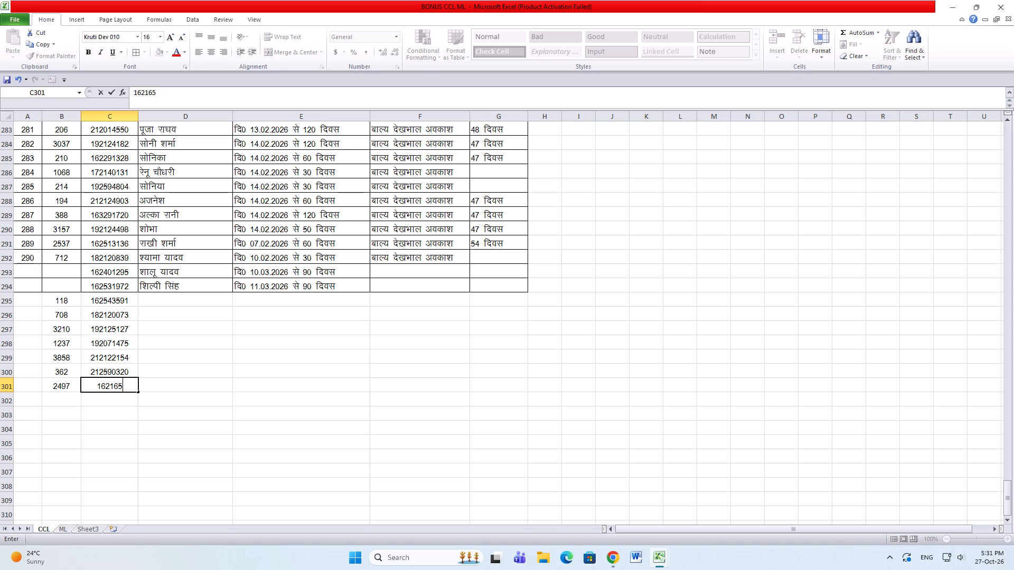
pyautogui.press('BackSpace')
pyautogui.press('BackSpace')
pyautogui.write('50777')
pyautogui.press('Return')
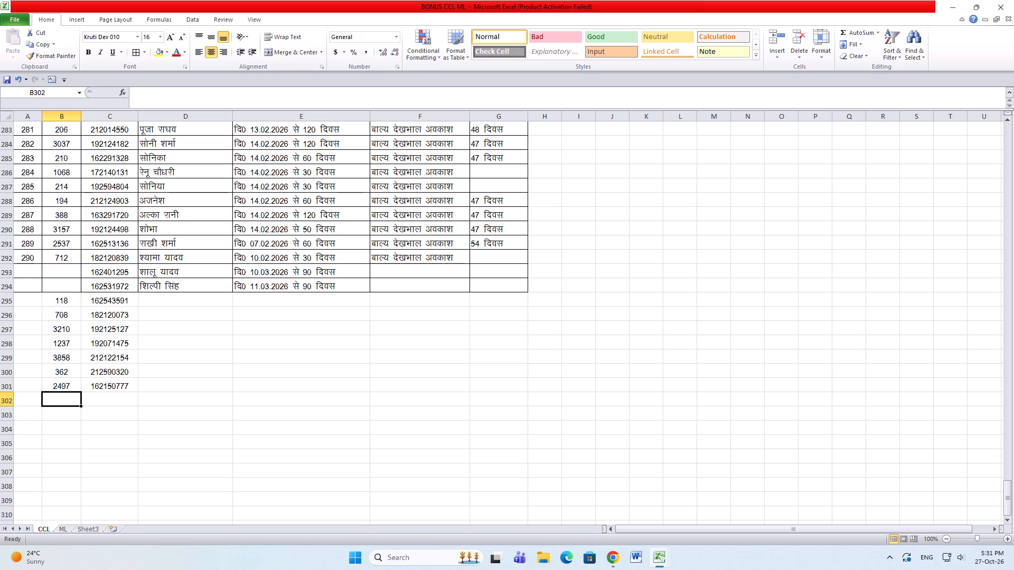
# Enter the staff numbers and ID numbers of two further employees in B302:C303.
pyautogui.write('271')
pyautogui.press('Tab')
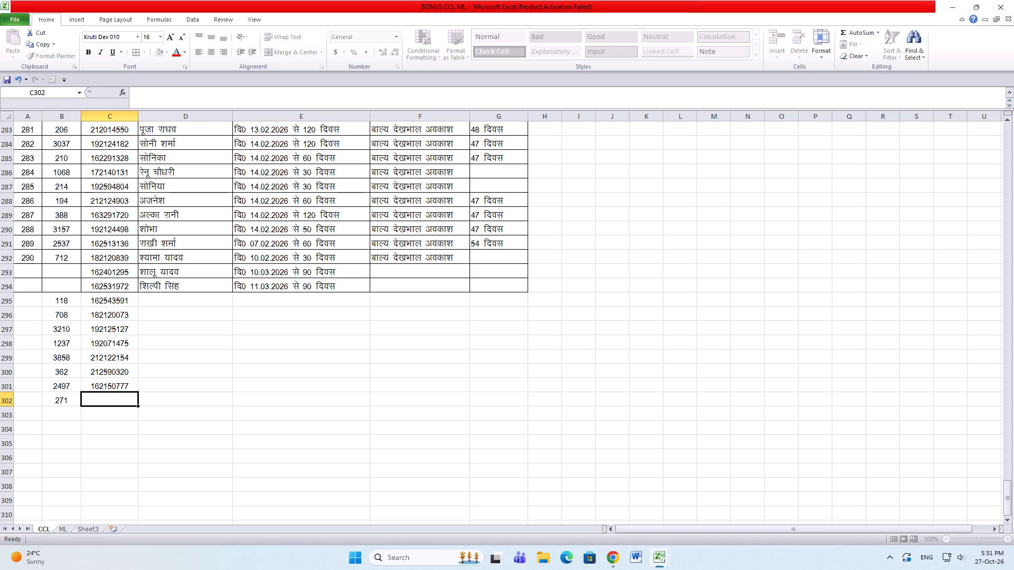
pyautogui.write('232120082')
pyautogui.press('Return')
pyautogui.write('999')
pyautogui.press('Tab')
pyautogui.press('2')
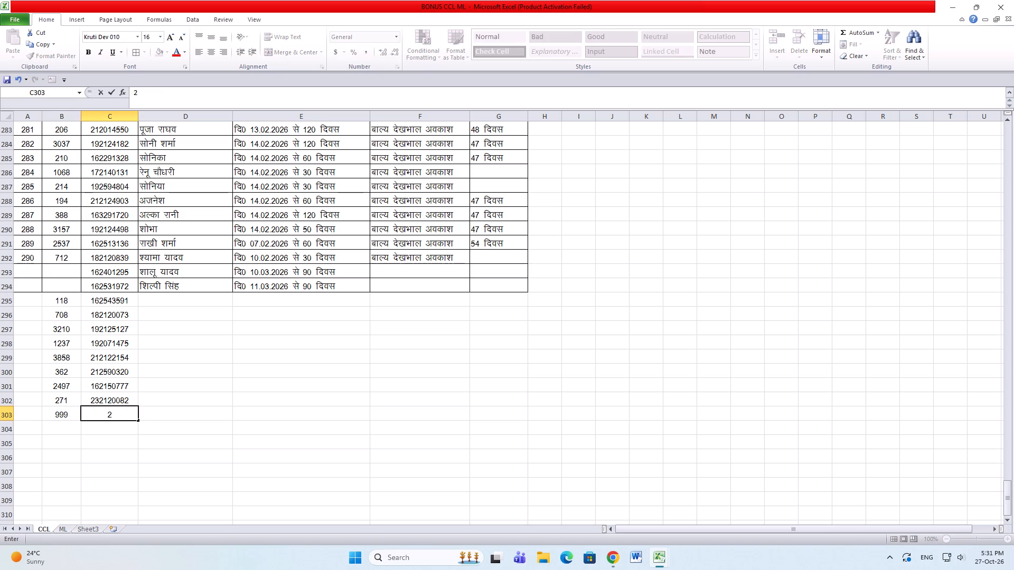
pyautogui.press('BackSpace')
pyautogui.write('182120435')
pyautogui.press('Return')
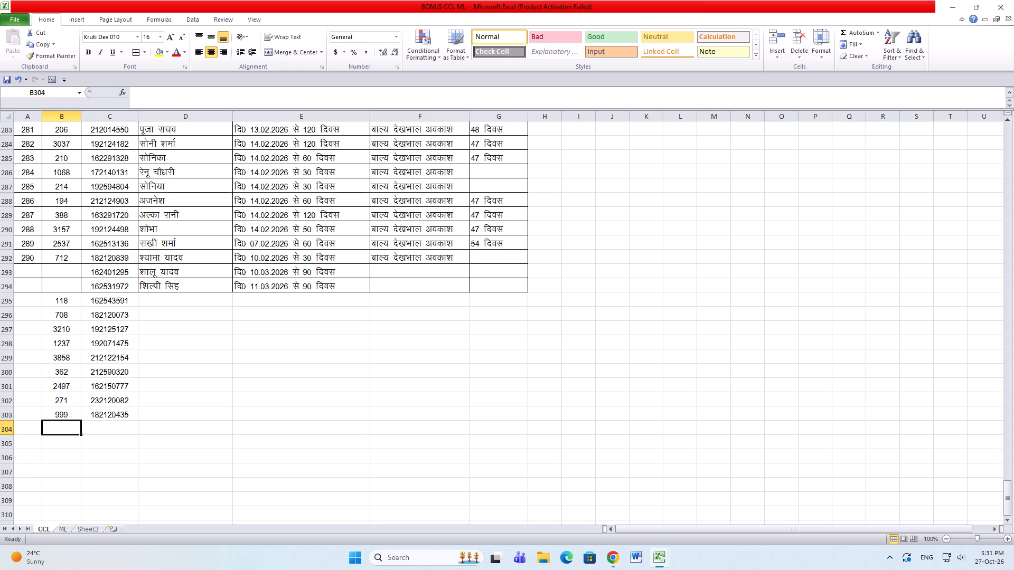
# Enter the next employee's staff number in B304 and ID number in C304.
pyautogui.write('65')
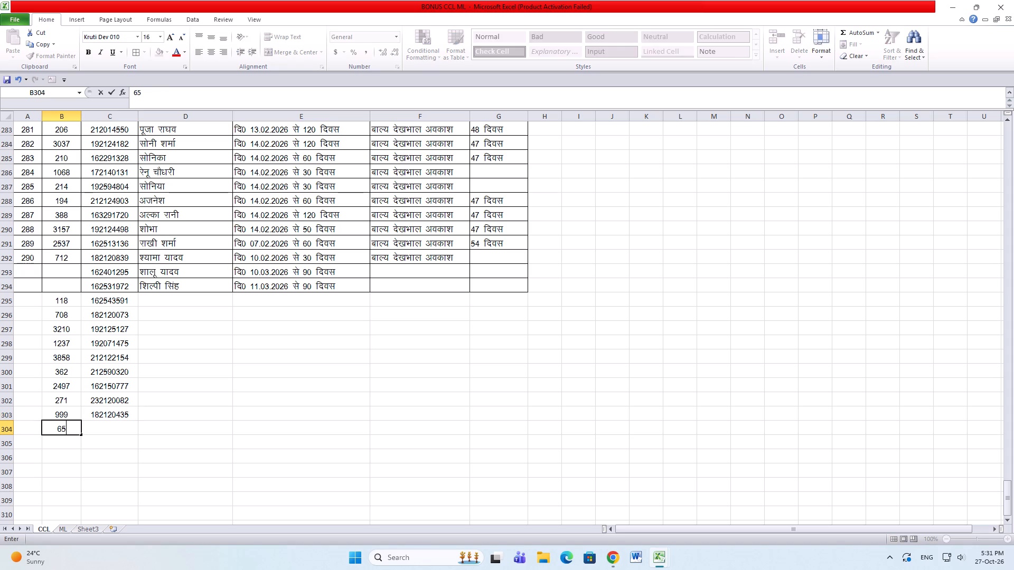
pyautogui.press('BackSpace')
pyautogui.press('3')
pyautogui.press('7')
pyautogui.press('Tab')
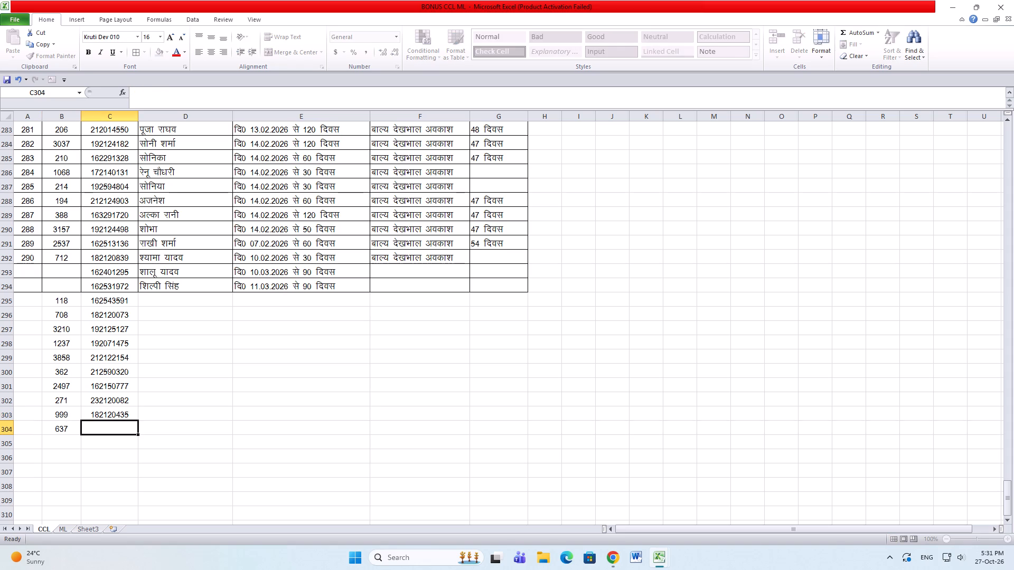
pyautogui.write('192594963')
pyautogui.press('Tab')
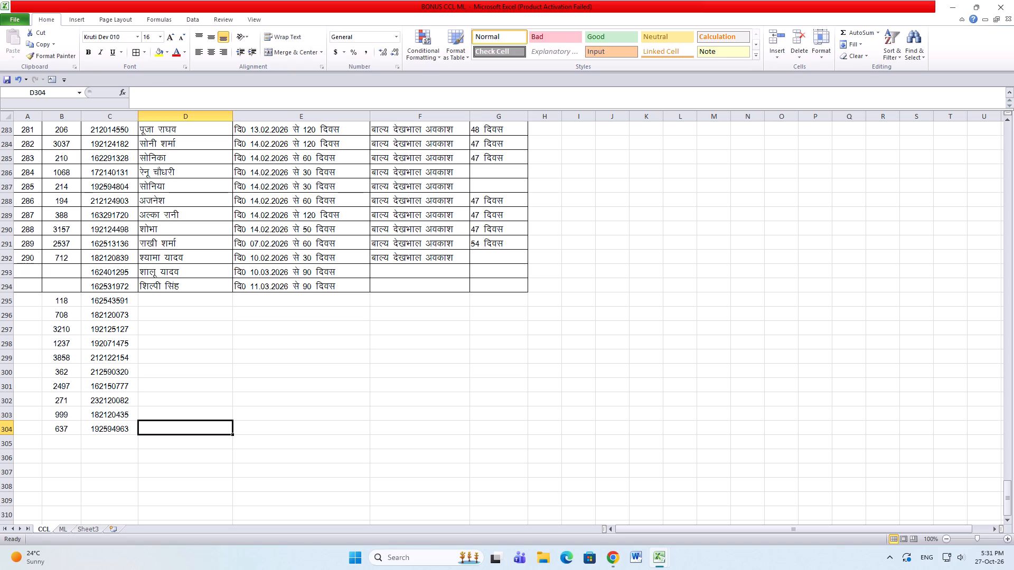
# Enter the Hindi names of the first three new employees in D295:D297.
pyautogui.click(167, 298)
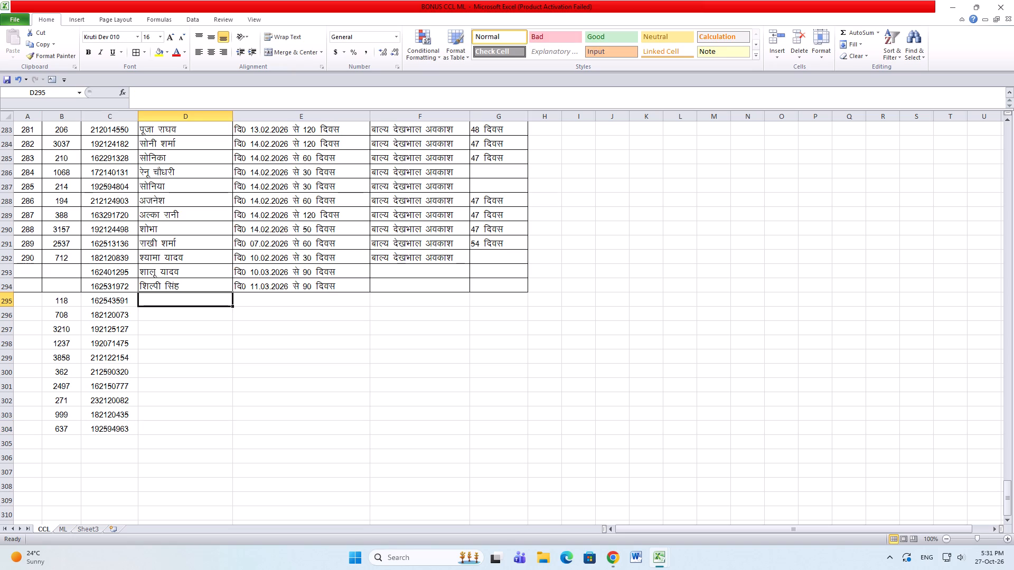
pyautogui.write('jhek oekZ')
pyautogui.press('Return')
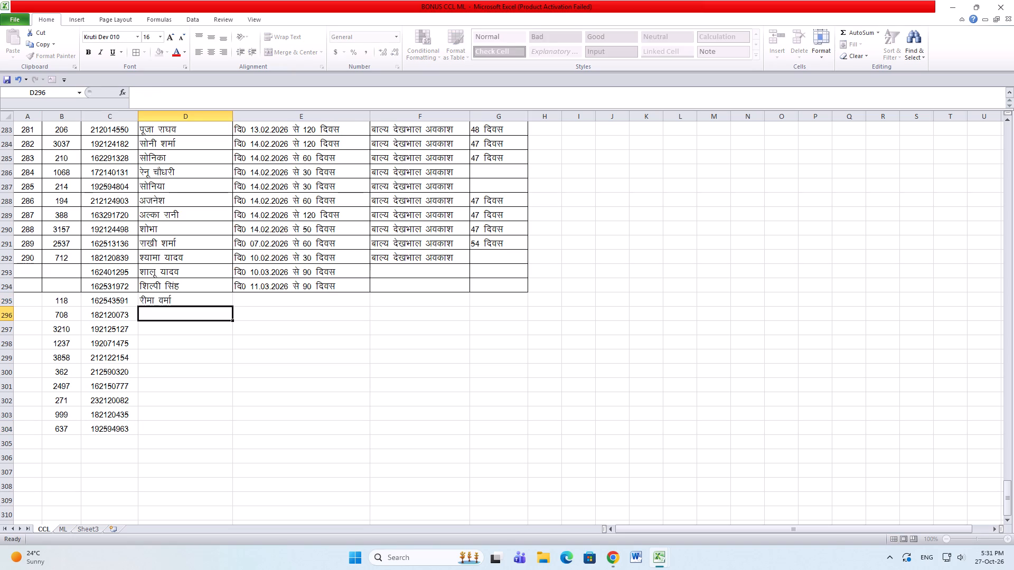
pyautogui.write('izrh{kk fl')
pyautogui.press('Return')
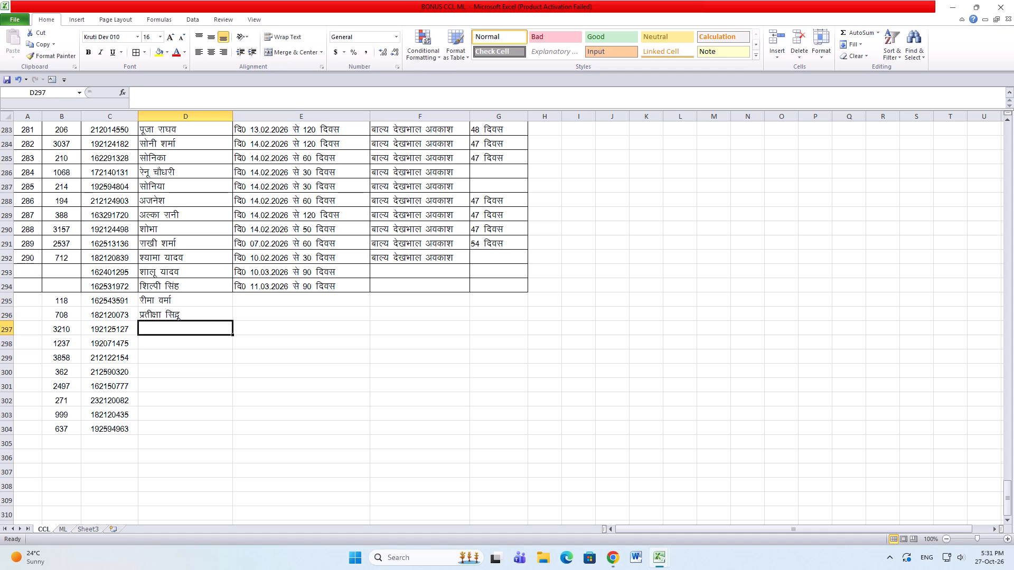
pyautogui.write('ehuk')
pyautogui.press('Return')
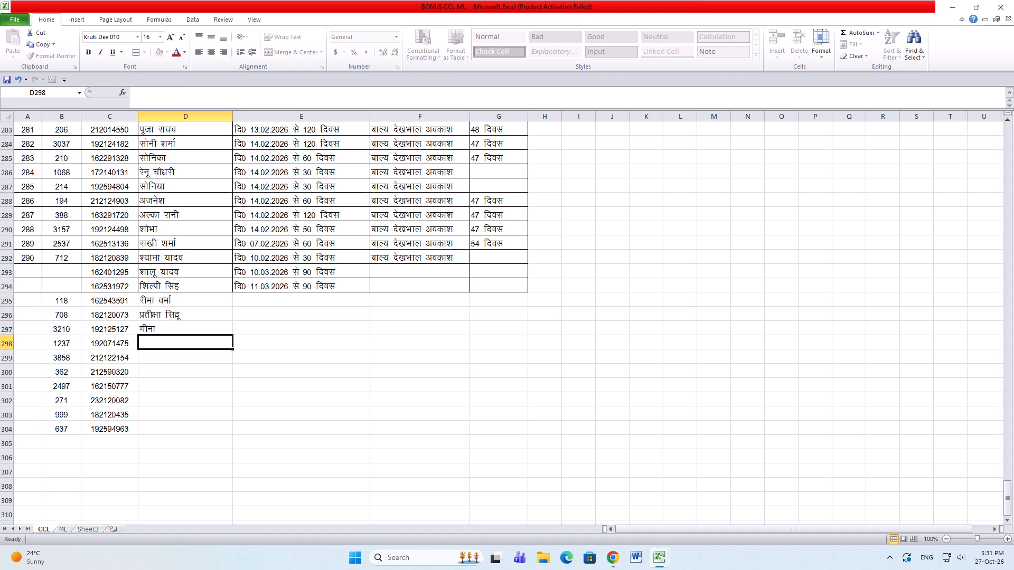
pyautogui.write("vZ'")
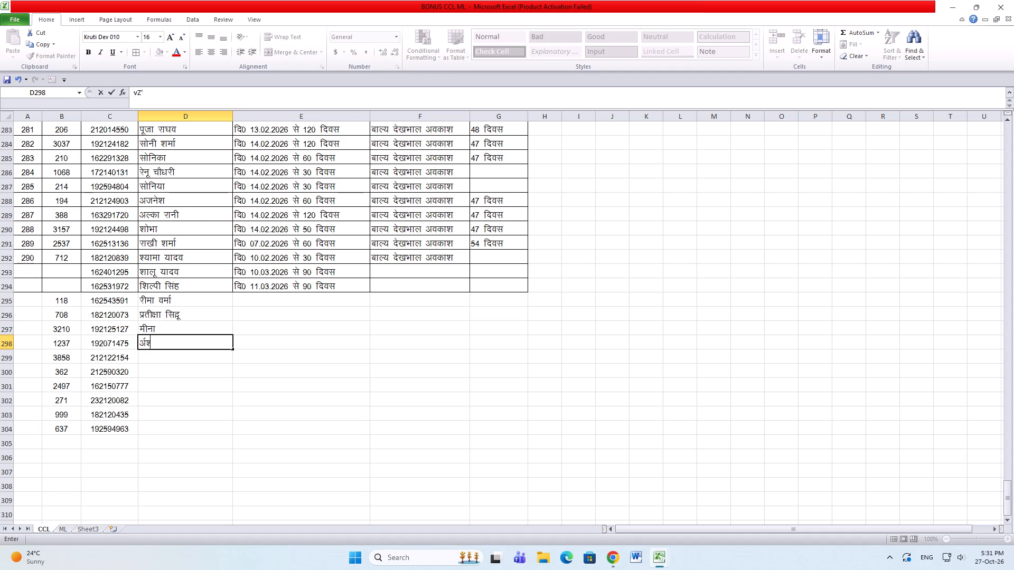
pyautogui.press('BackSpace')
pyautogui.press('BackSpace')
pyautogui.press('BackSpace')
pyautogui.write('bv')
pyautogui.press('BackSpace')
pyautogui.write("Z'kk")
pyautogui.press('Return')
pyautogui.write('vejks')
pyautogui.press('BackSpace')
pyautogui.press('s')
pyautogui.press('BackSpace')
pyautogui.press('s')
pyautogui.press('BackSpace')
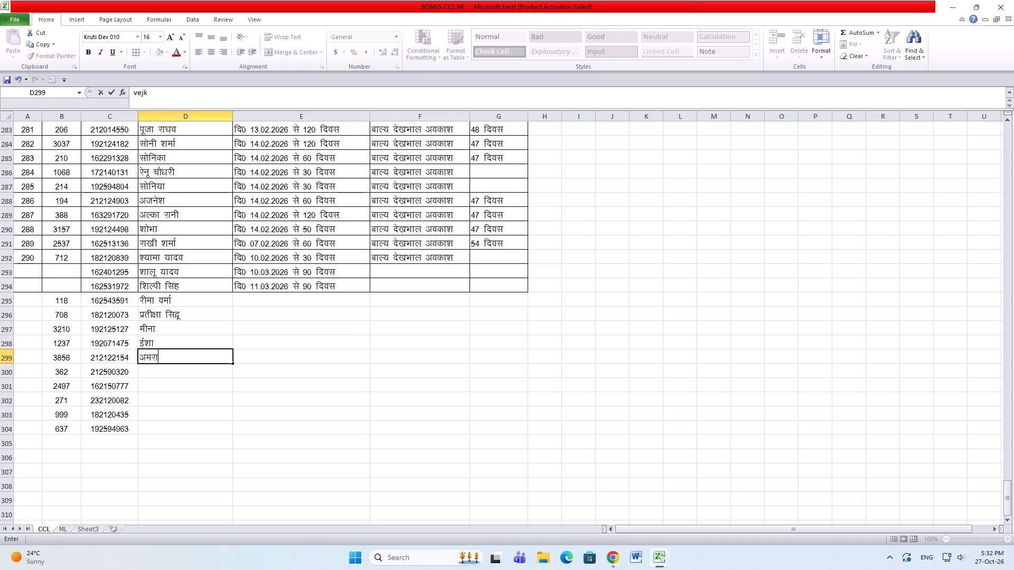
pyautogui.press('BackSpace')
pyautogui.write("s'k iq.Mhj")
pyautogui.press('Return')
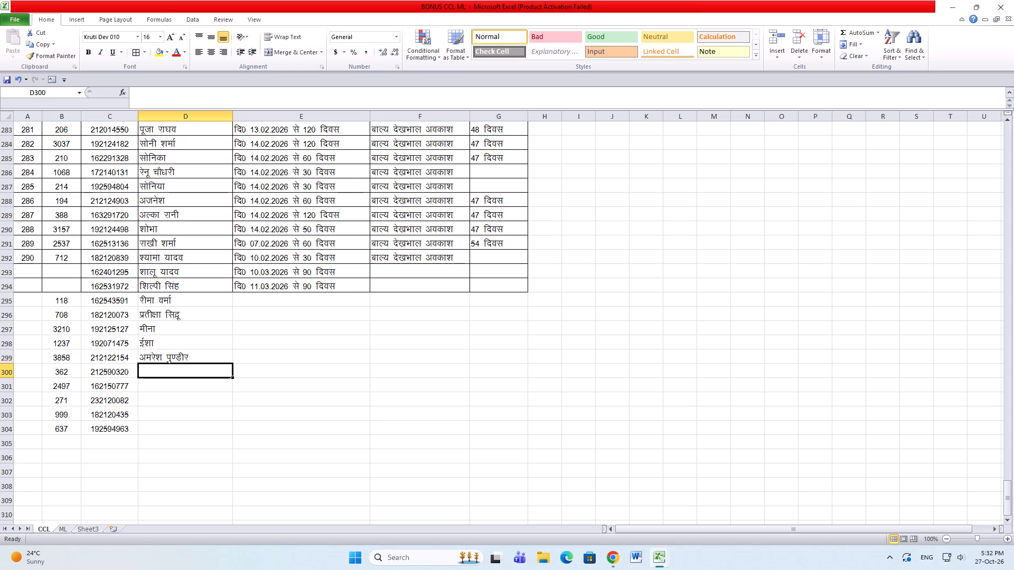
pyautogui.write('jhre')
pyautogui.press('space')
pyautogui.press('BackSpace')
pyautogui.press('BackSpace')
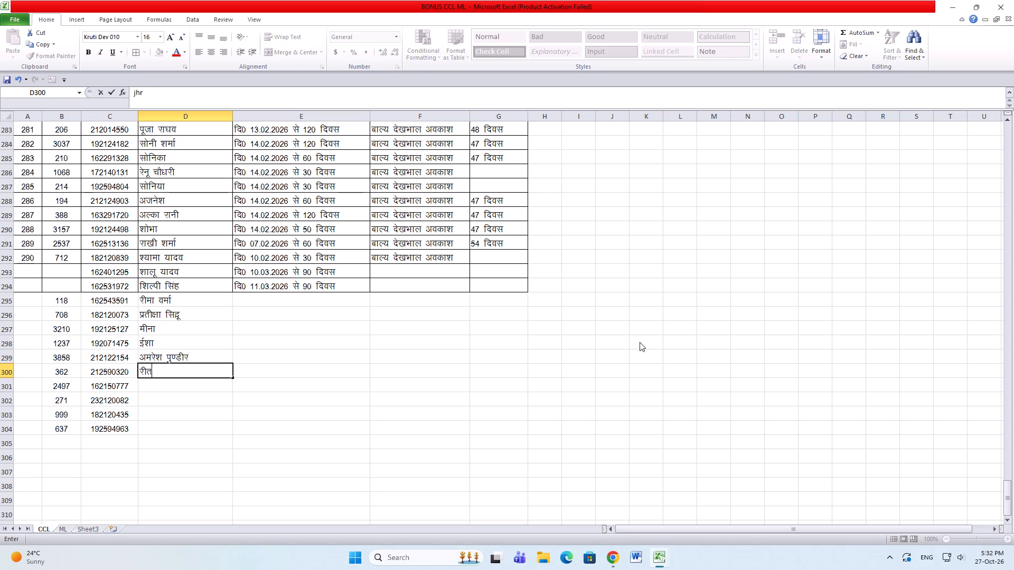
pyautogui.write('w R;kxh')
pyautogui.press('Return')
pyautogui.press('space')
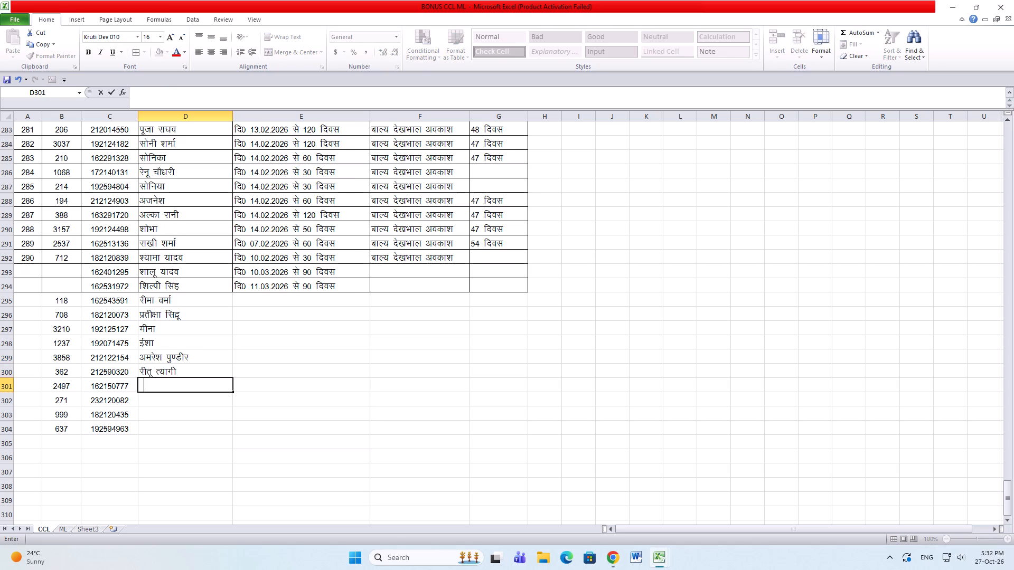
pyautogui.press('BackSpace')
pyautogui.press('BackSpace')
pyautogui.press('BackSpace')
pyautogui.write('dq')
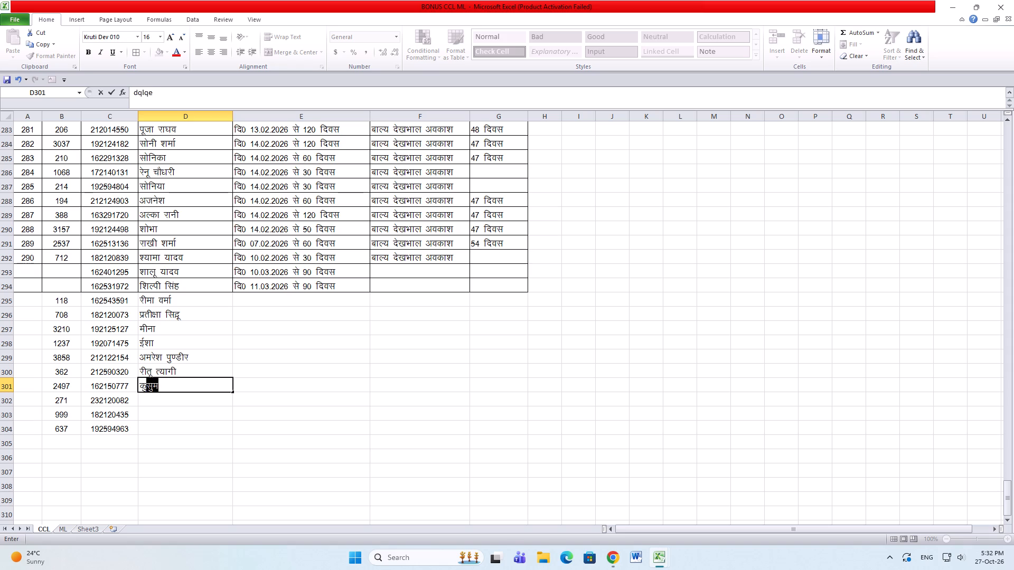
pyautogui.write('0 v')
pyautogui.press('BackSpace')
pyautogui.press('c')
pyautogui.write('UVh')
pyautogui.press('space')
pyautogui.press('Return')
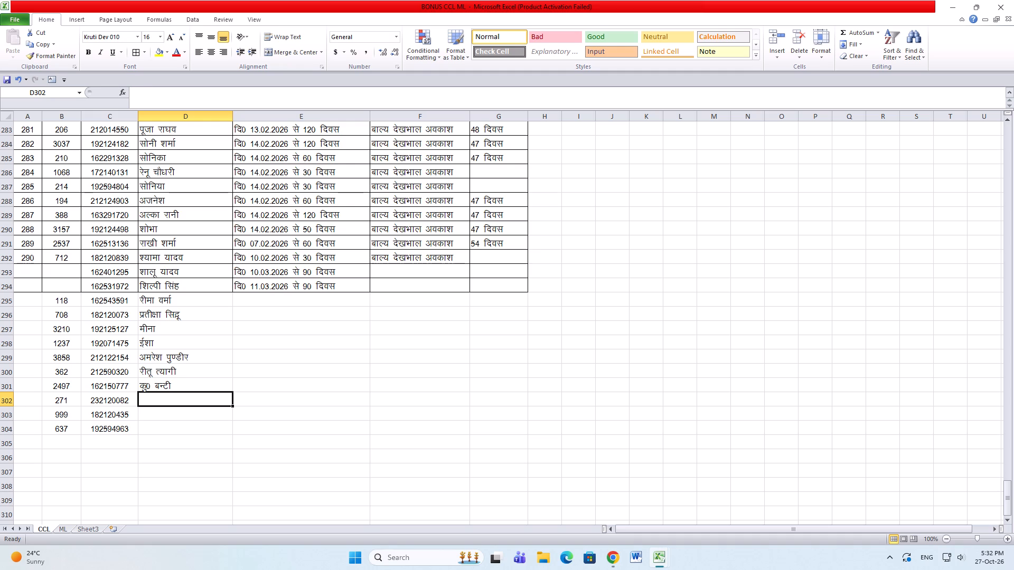
# Enter the Hindi names of the last three new employees in D302:D304.
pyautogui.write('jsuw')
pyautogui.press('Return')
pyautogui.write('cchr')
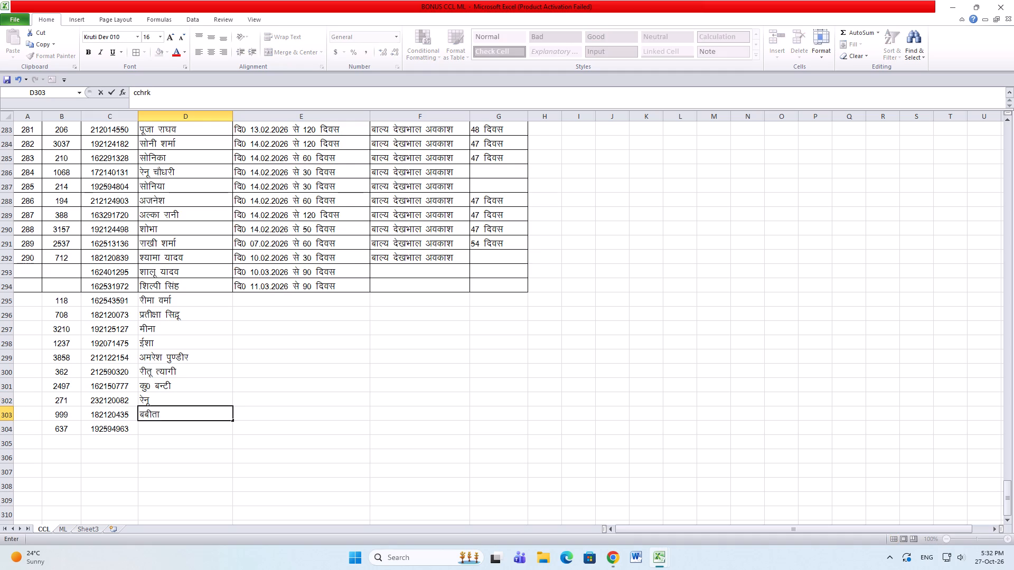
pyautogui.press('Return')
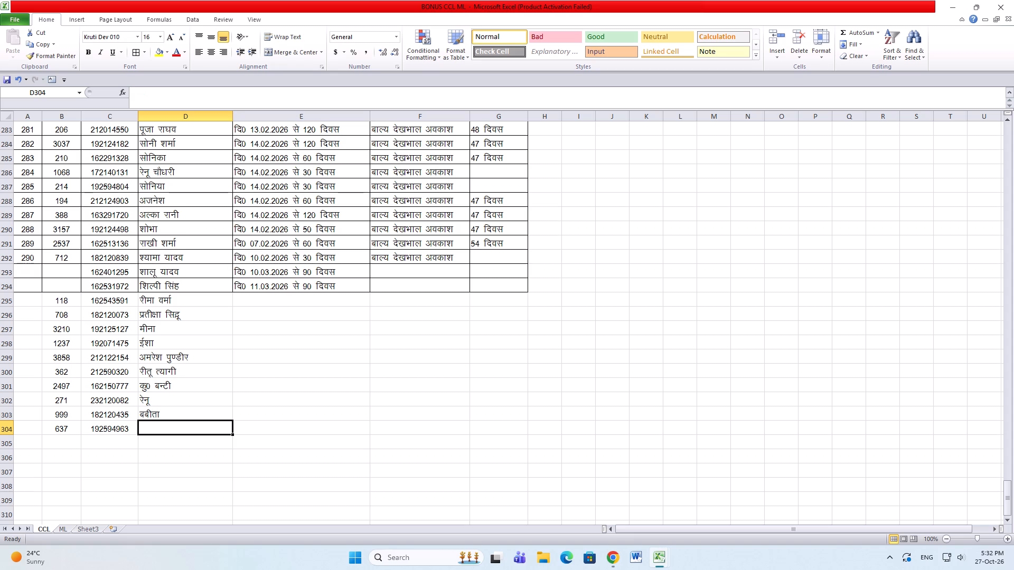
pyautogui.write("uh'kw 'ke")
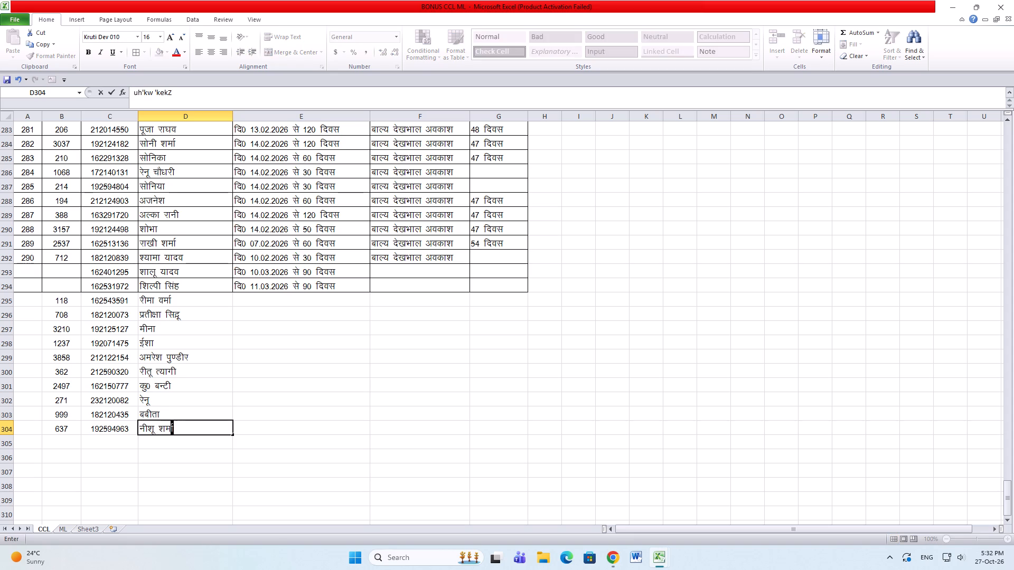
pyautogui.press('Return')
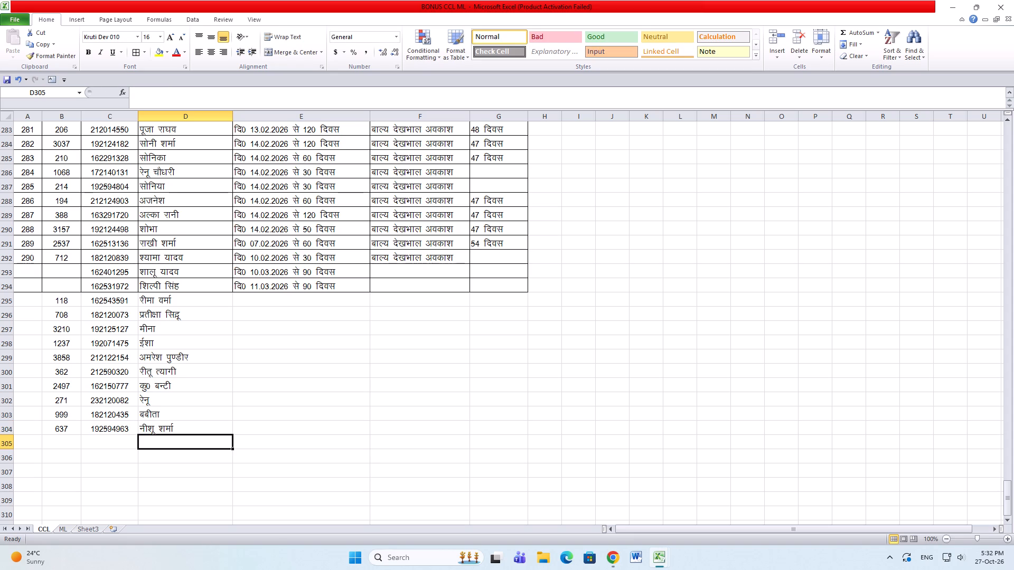
# Enter the leave period दि0 09.03.2026 से 90 दिवस in E295.
pyautogui.click(251, 297)
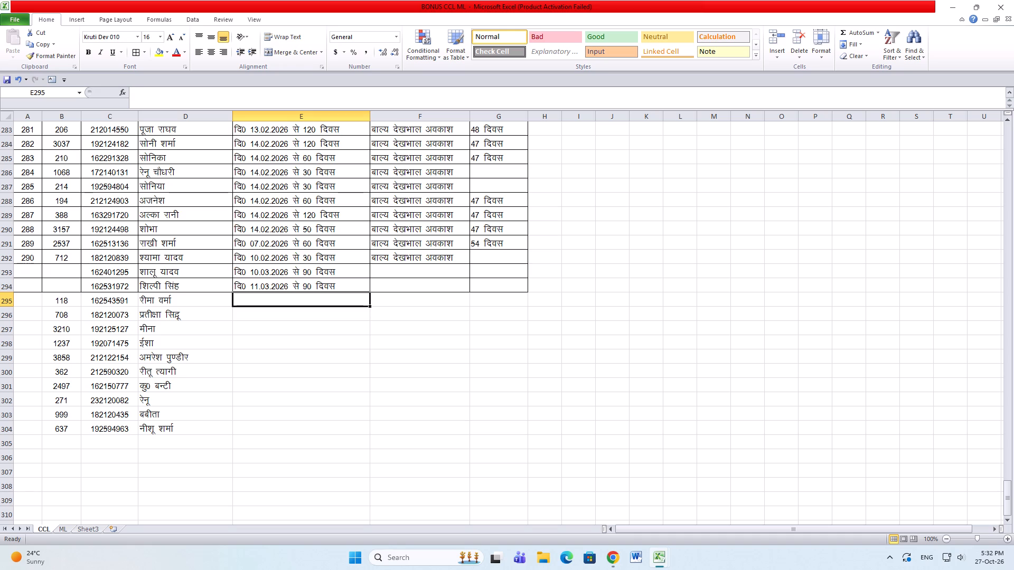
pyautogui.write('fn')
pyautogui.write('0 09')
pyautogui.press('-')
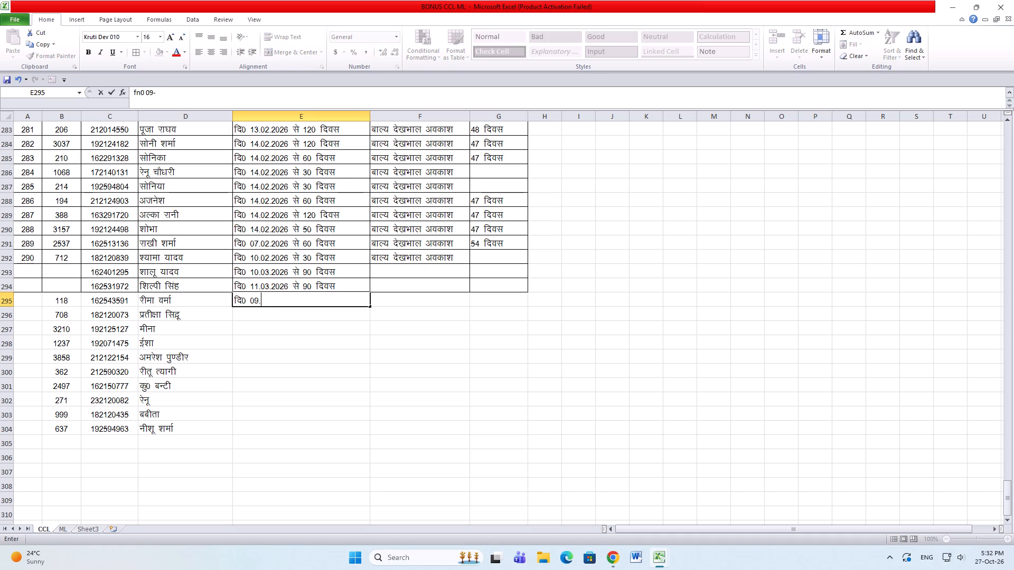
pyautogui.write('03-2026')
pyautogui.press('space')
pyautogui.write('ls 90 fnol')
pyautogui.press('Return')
# Enter the leave period दि0 09.03.2026 से 30 दिवस in E296.
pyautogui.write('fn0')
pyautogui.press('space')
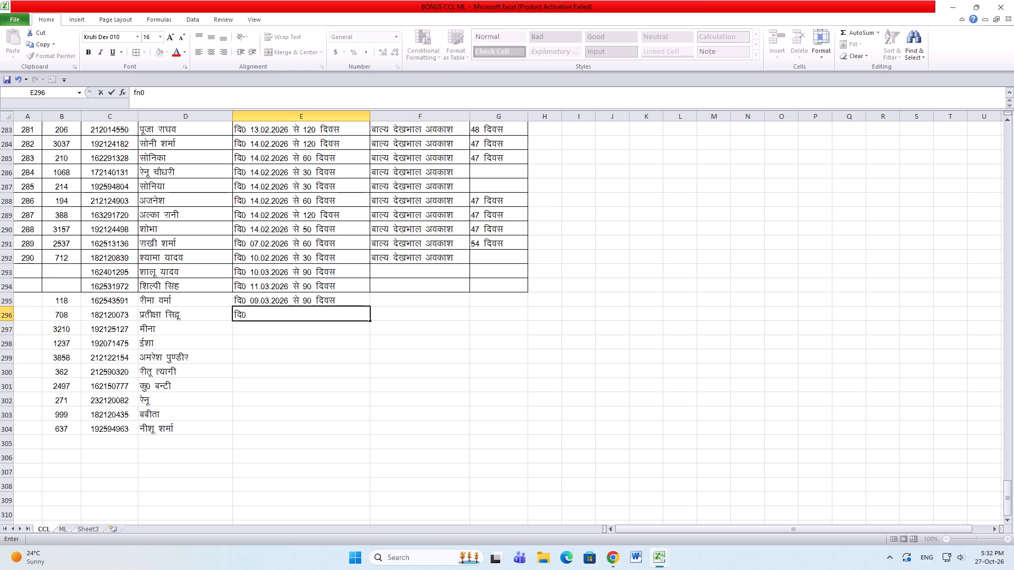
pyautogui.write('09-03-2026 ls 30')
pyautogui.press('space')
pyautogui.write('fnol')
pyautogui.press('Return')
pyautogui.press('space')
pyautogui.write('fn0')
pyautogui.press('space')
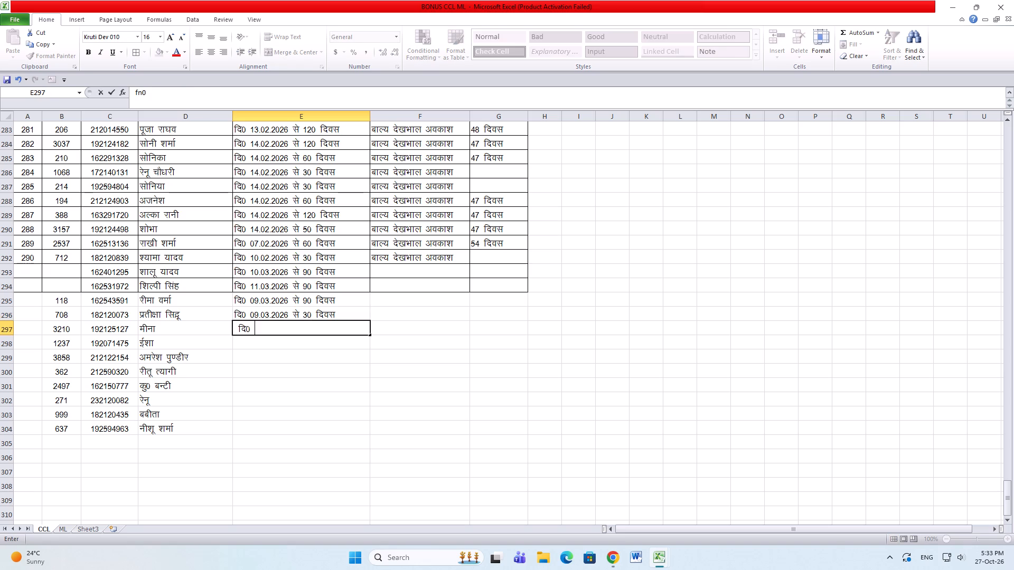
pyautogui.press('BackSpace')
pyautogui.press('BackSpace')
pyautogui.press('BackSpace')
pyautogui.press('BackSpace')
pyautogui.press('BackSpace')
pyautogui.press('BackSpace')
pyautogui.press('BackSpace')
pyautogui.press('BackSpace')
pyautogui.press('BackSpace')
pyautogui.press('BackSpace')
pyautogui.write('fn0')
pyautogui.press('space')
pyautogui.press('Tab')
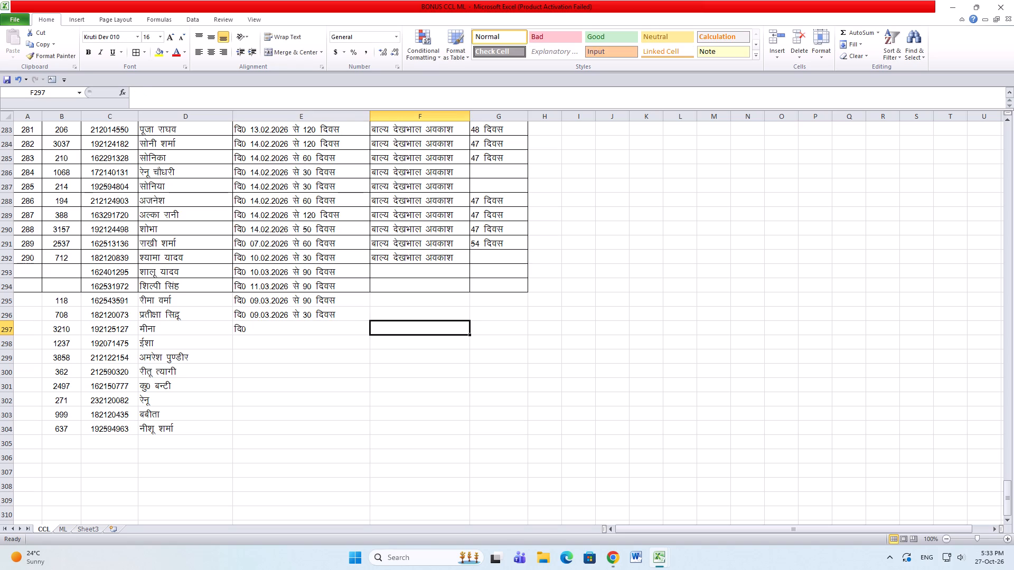
# Fill E297 with the leave period from the cell above, दि0 09.03.2026 से 30 दिवस.
pyautogui.click(276, 326)
pyautogui.hotkey('ctrl', 'd')
# Enter the leave period दि0 09.03.2026 से 90 दिवस in E298.
pyautogui.click(249, 343)
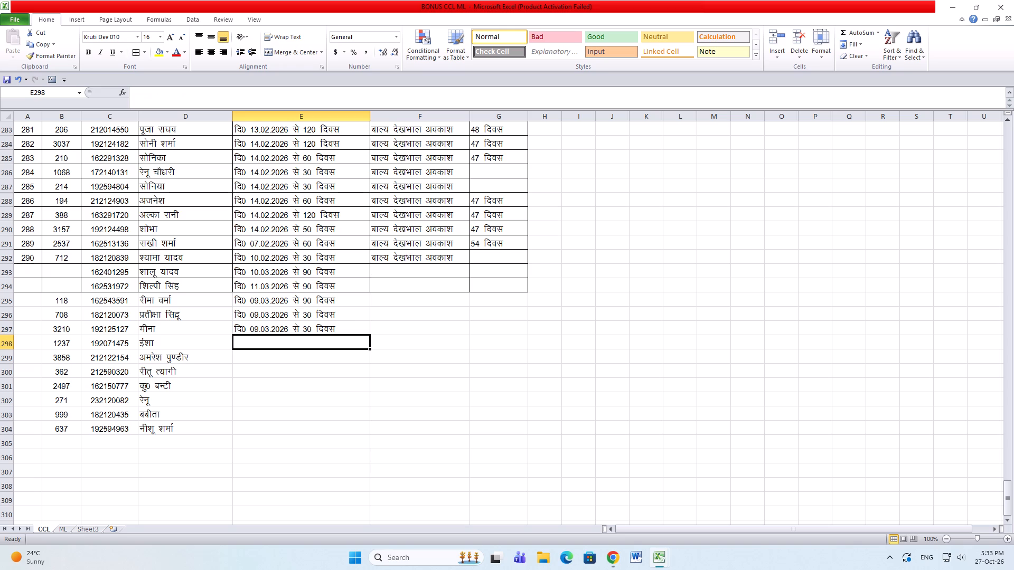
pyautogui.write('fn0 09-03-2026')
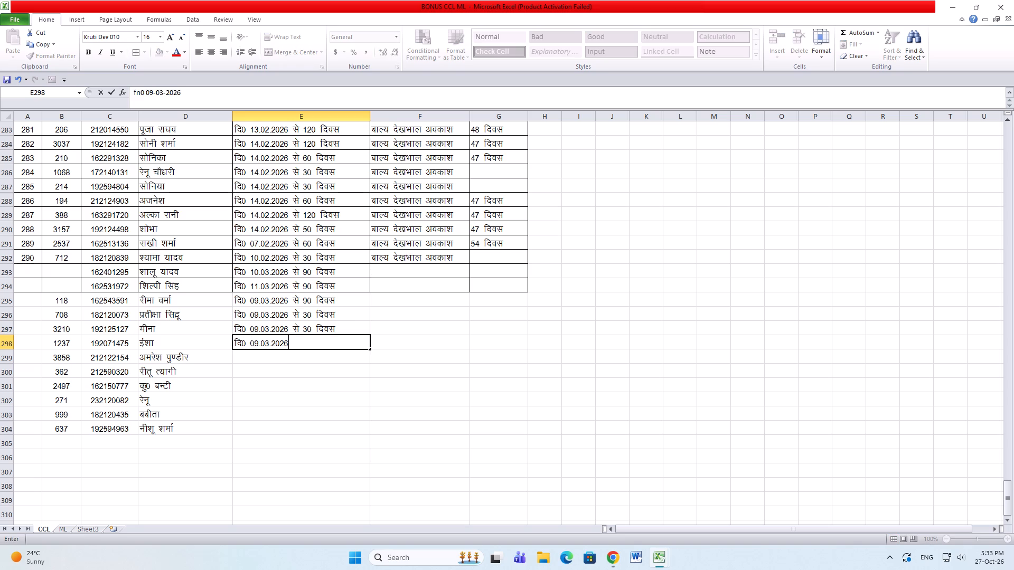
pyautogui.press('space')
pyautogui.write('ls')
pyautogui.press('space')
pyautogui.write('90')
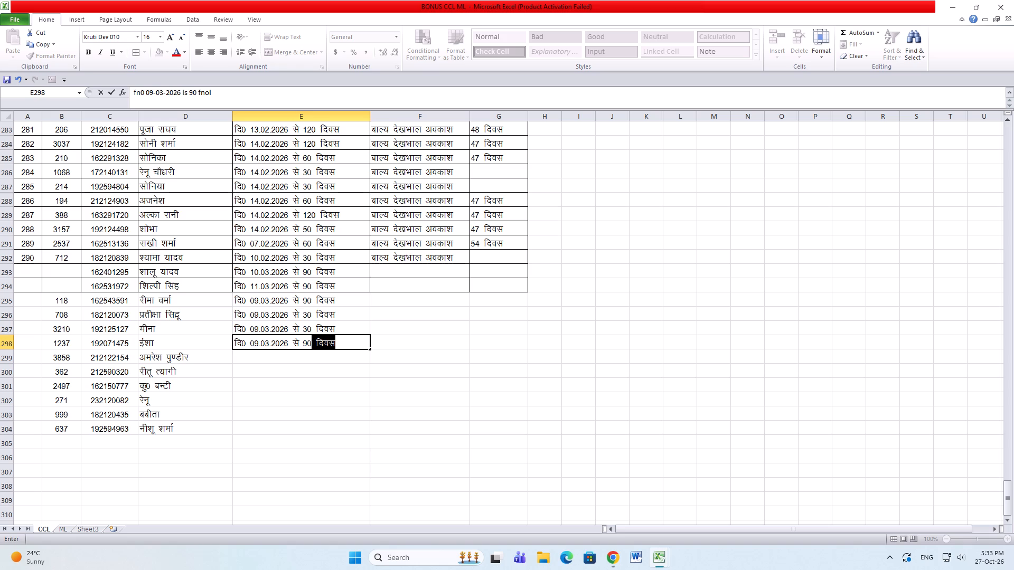
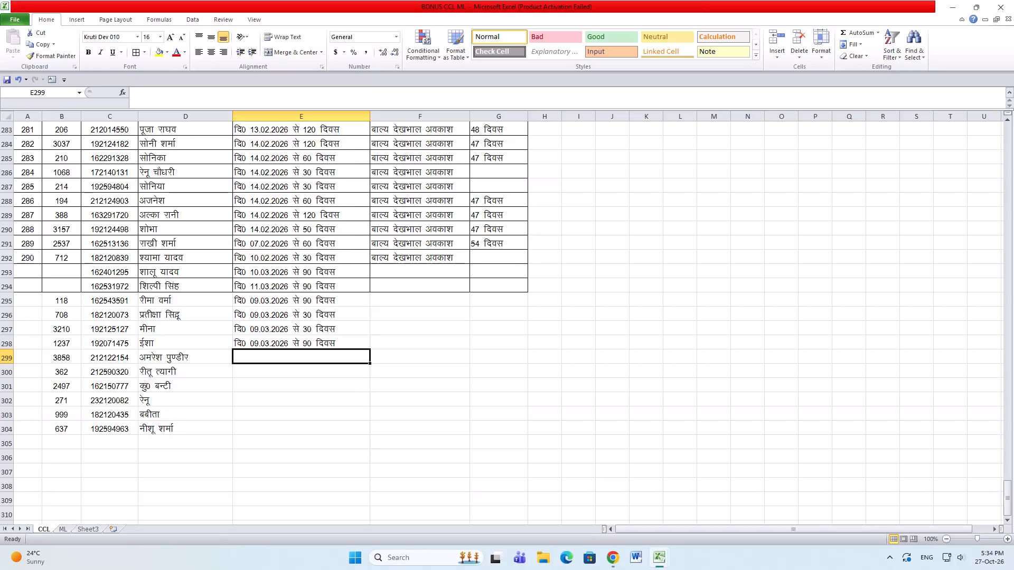
# Enter the leave period दि0 09.03.2026 से 60 दिवस in E299.
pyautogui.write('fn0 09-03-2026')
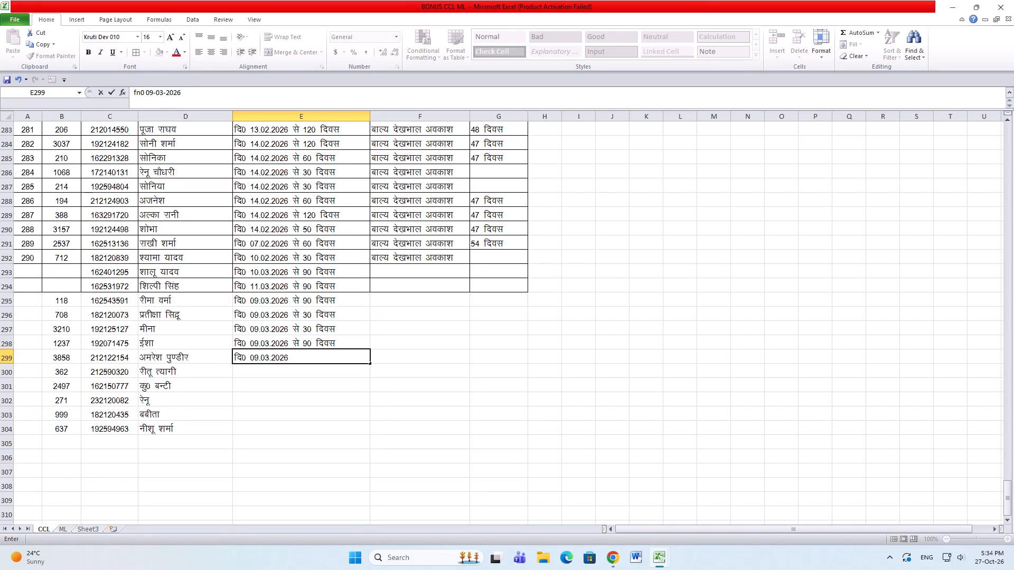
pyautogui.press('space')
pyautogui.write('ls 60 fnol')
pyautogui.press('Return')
# Enter the leave period दि0 09.03.2026 से 120 दिवस in both E300 and E301.
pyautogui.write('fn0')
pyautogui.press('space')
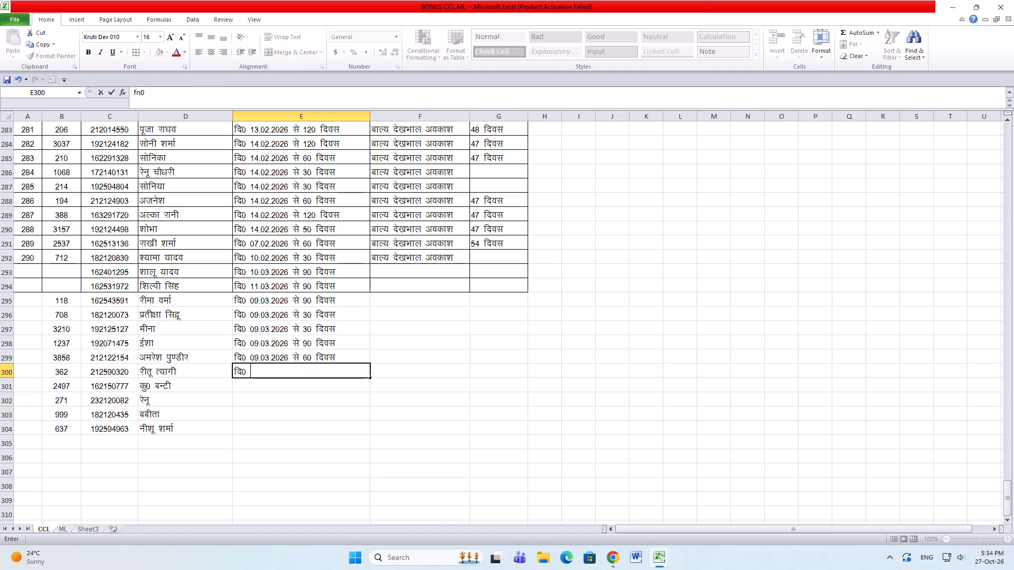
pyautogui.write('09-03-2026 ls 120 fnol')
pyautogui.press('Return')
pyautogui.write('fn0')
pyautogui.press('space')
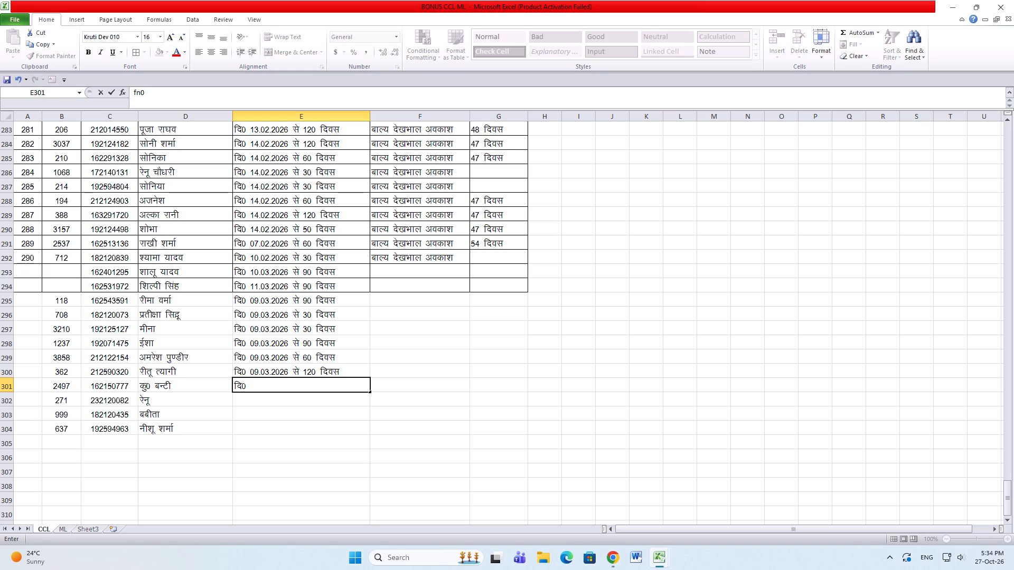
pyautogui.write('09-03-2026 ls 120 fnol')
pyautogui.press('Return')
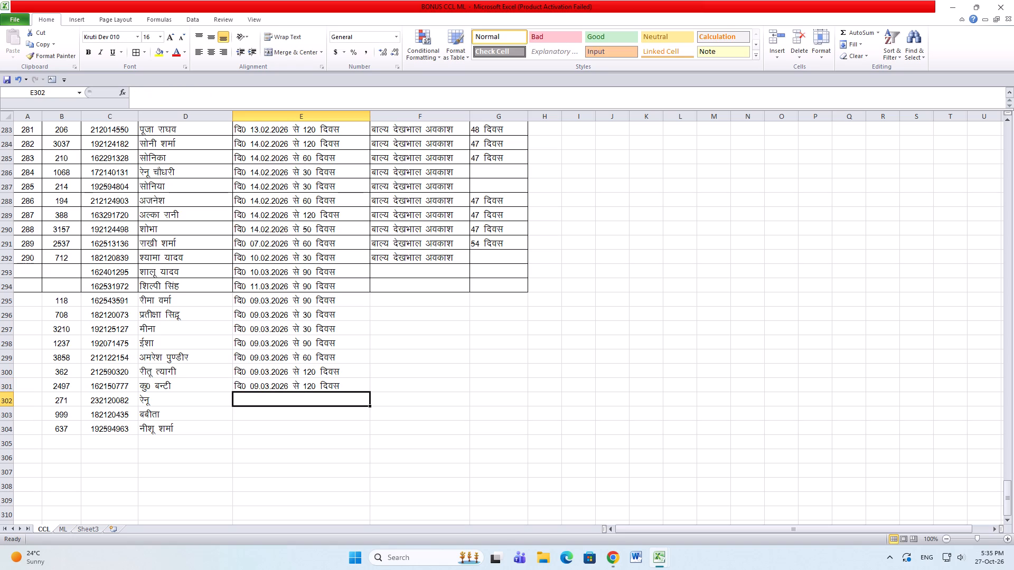
# Enter the leave period दि0 09.03.2026 से 90 दिवस in E302.
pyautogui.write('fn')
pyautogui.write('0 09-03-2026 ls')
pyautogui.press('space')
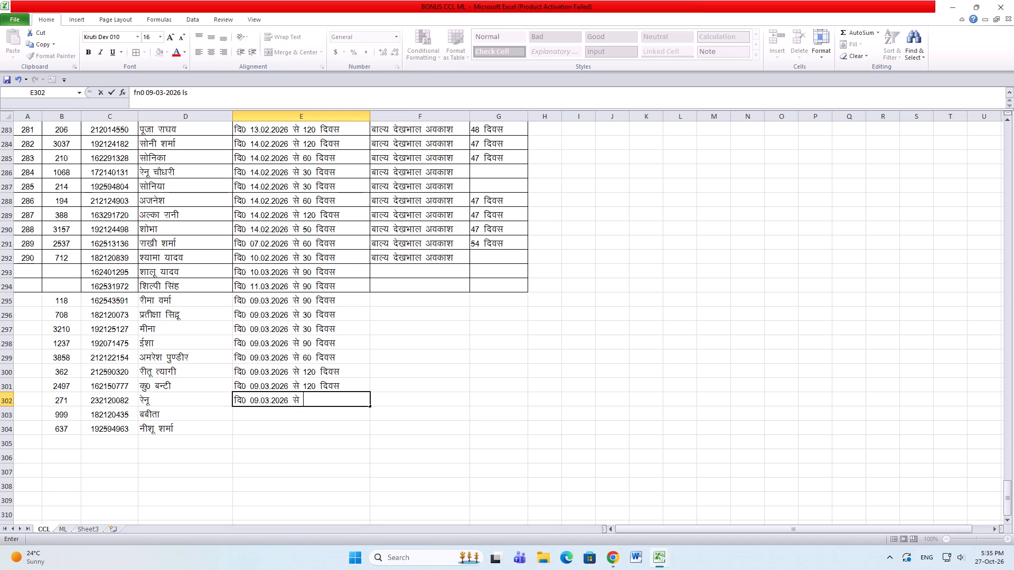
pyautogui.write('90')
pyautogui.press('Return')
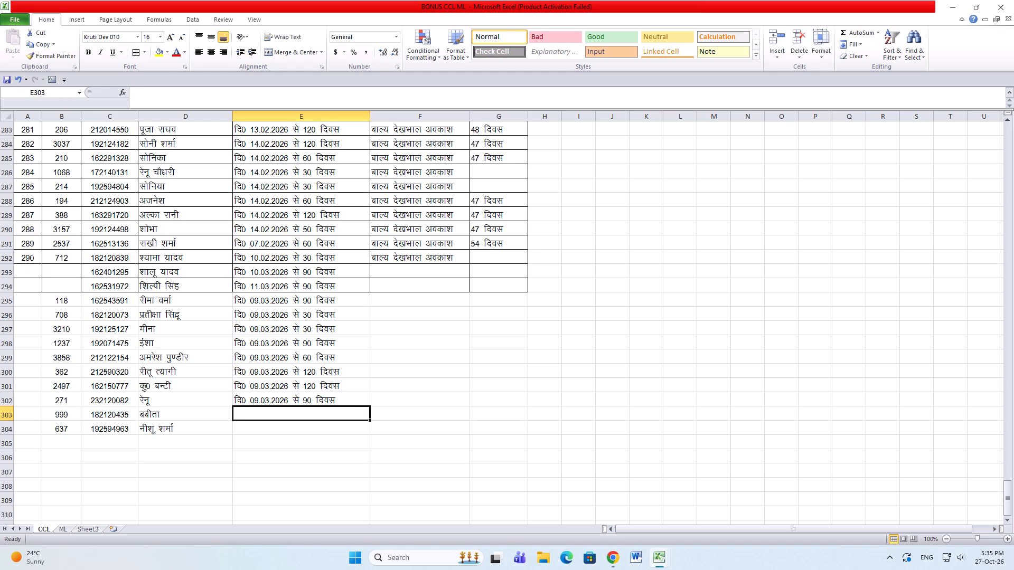
# Enter the leave period दि0 09.03.2026 से 60 दिवस in E303 and fill it down into E304.
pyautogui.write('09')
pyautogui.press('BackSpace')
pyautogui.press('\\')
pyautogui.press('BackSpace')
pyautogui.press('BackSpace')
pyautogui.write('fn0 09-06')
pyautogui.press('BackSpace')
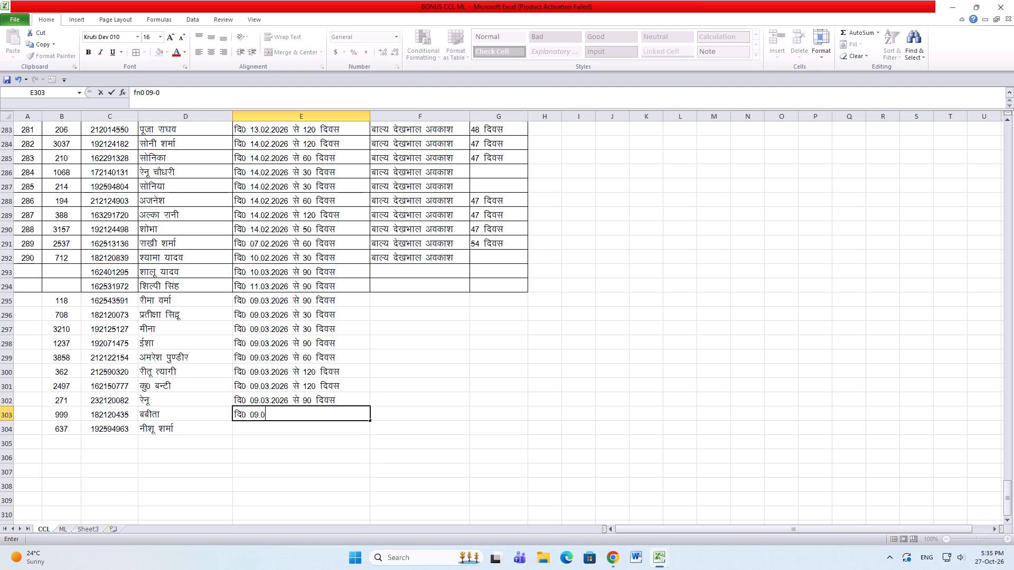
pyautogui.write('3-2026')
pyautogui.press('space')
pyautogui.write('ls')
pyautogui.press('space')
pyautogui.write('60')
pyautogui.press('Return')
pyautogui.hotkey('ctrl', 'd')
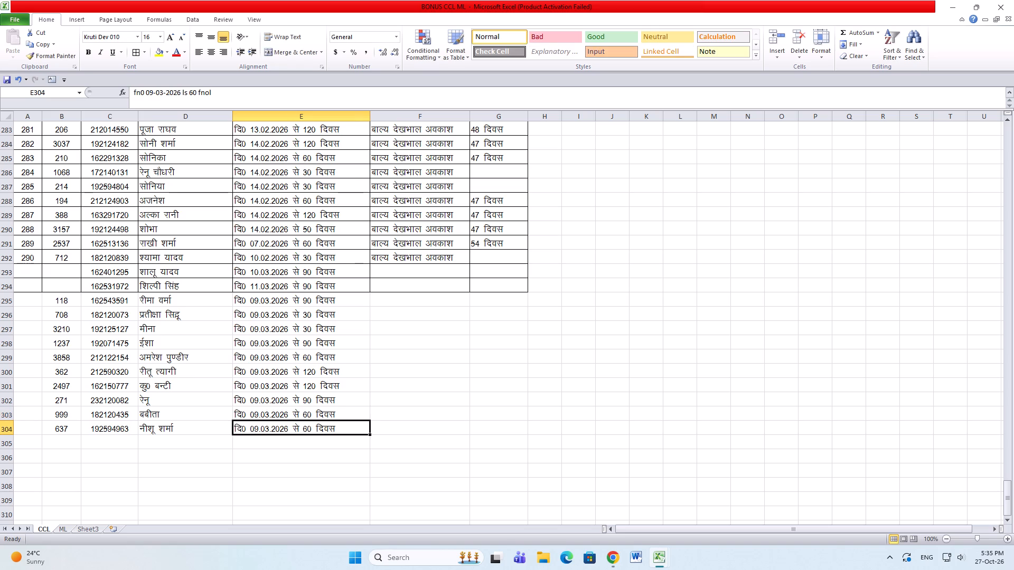
# Copy the leave type बाल्य देखभाल अवकाश from F292 into F293:F304.
pyautogui.click(380, 262)
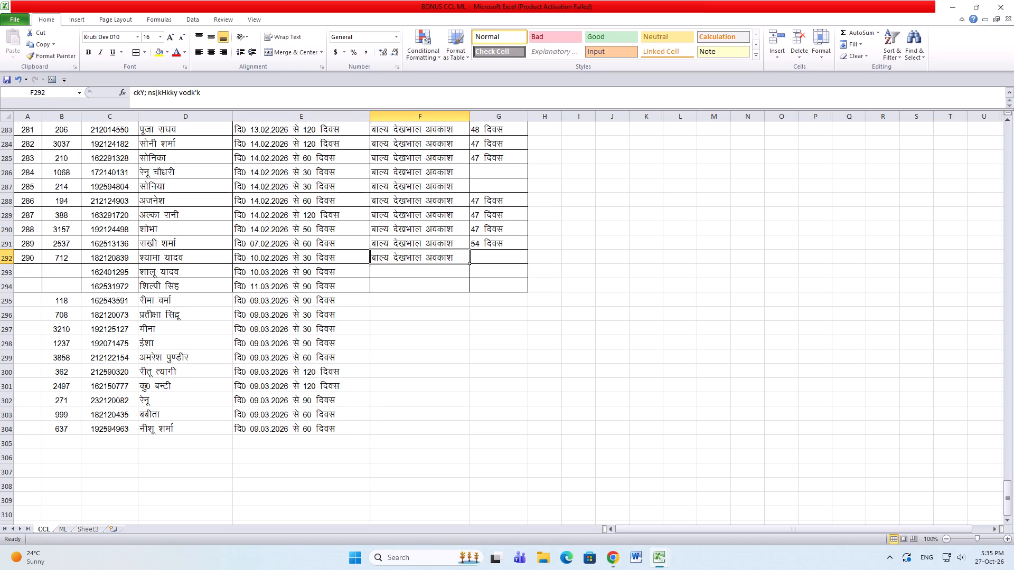
pyautogui.hotkey('ctrl', 'c')
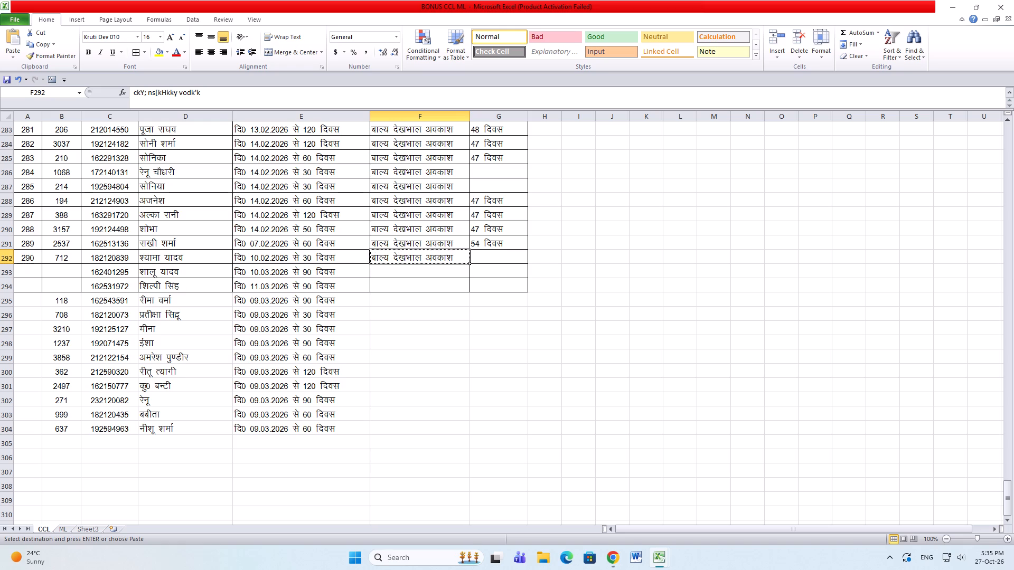
pyautogui.moveTo(393, 269); pyautogui.dragTo(404, 421)
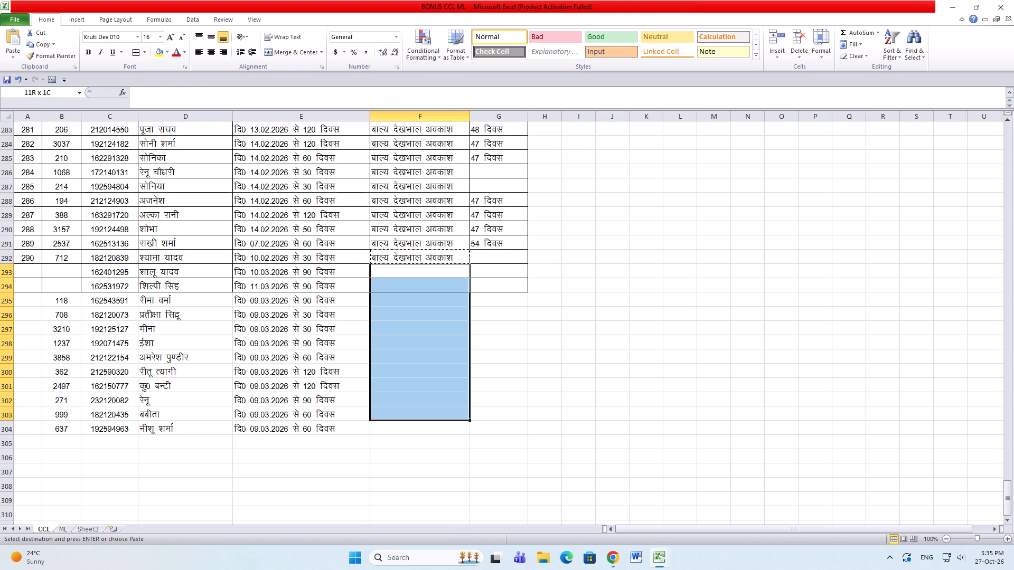
pyautogui.moveTo(404, 421); pyautogui.dragTo(404, 427)
pyautogui.hotkey('ctrl', 'v')
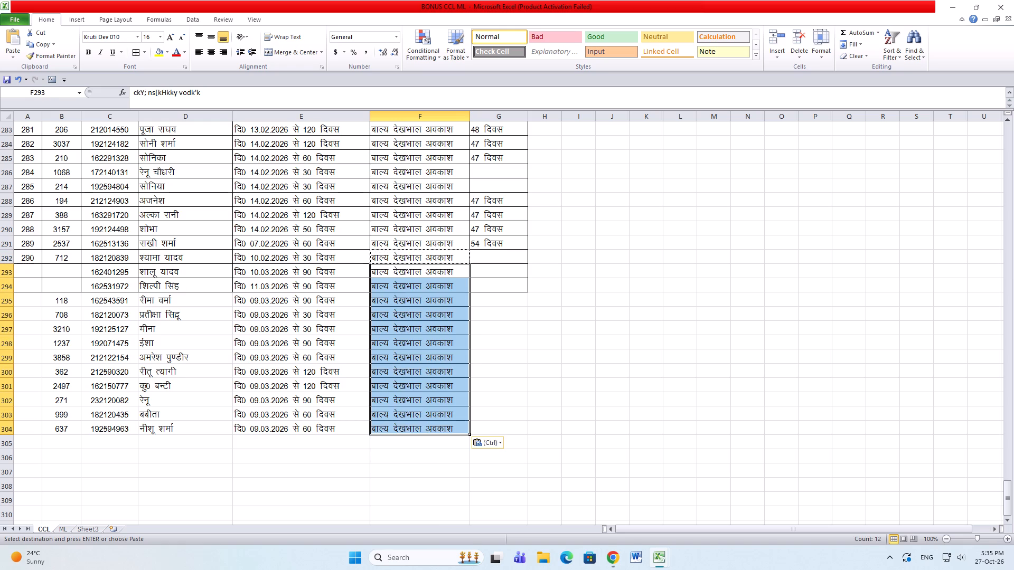
# Continue the serial numbers in column A from 291 to 302 for rows 293 to 304.
pyautogui.click(227, 321)
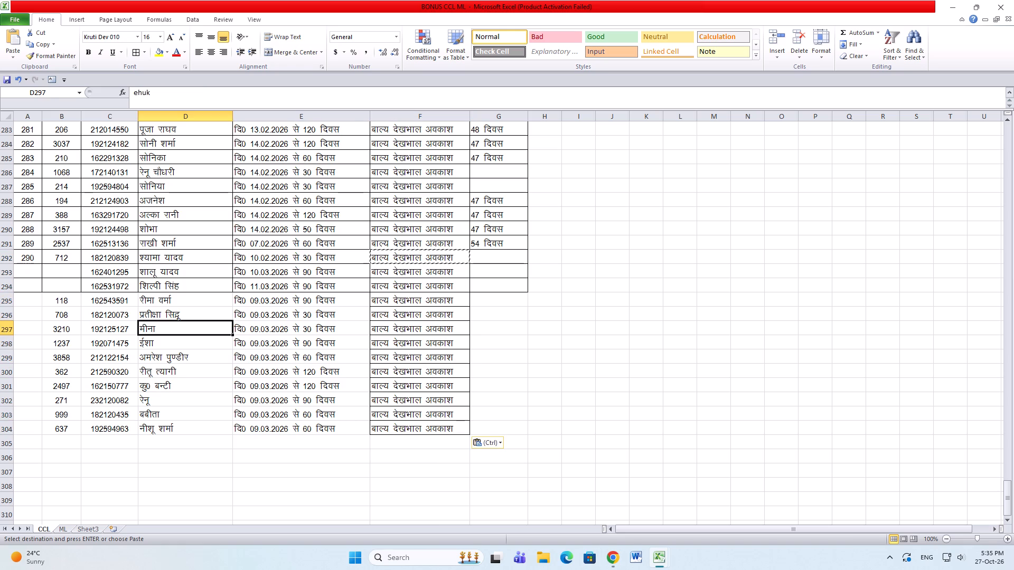
pyautogui.moveTo(32, 228); pyautogui.dragTo(33, 256)
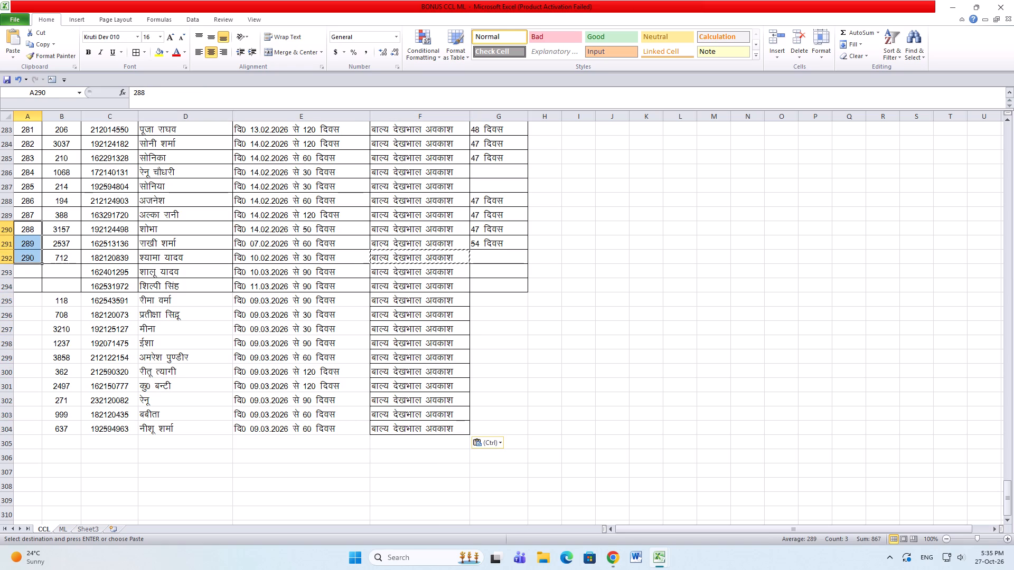
pyautogui.doubleClick(40, 264)
pyautogui.click(88, 316)
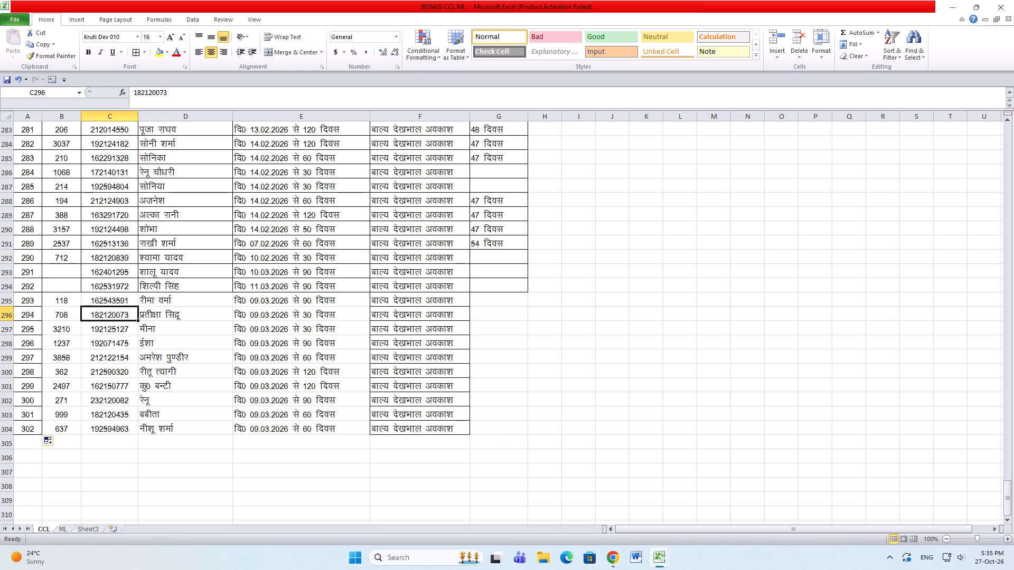
# Apply all borders to the range A288:G304.
pyautogui.moveTo(31, 193); pyautogui.dragTo(450, 351)
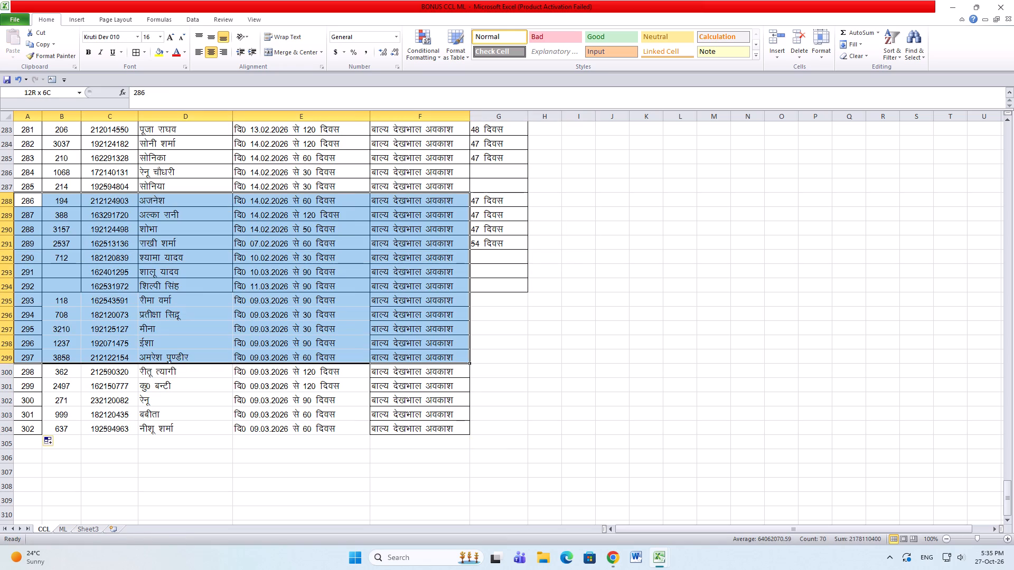
pyautogui.moveTo(450, 351); pyautogui.dragTo(474, 432)
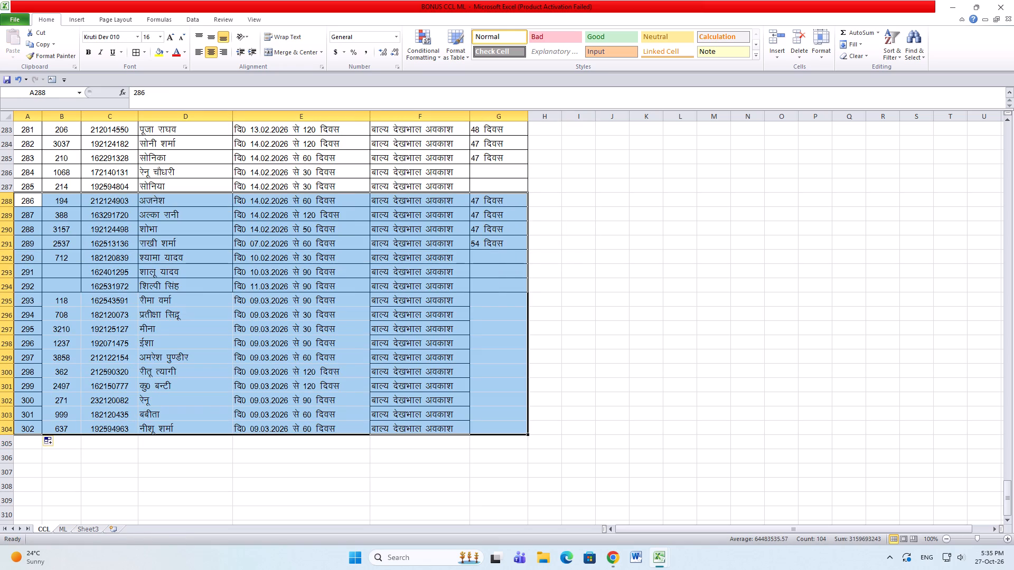
pyautogui.click(130, 56)
pyautogui.click(200, 219)
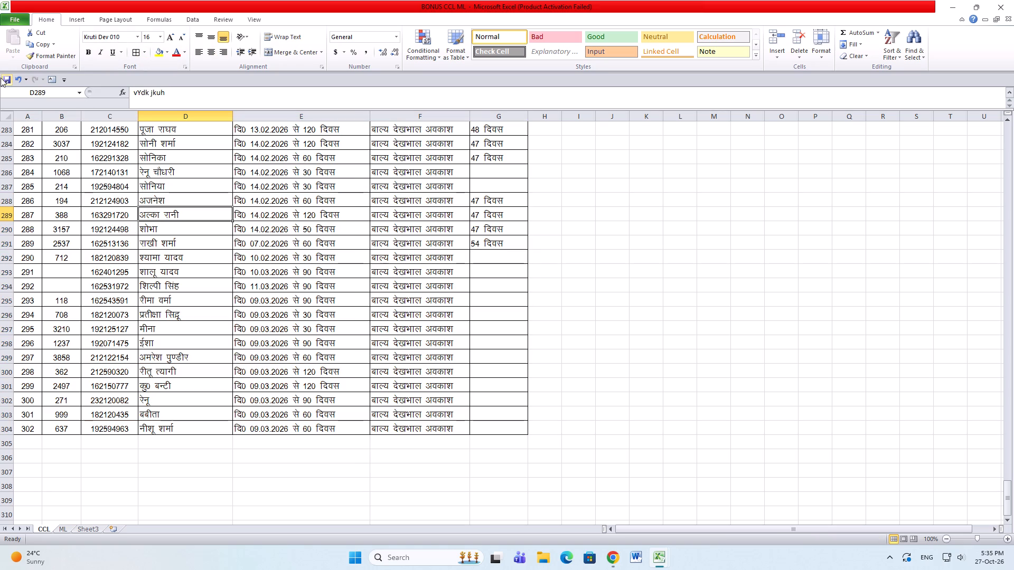
# Save the BONUS CCL ML workbook.
pyautogui.click(5, 78)
pyautogui.tripleClick(7, 78)
pyautogui.click(7, 78)
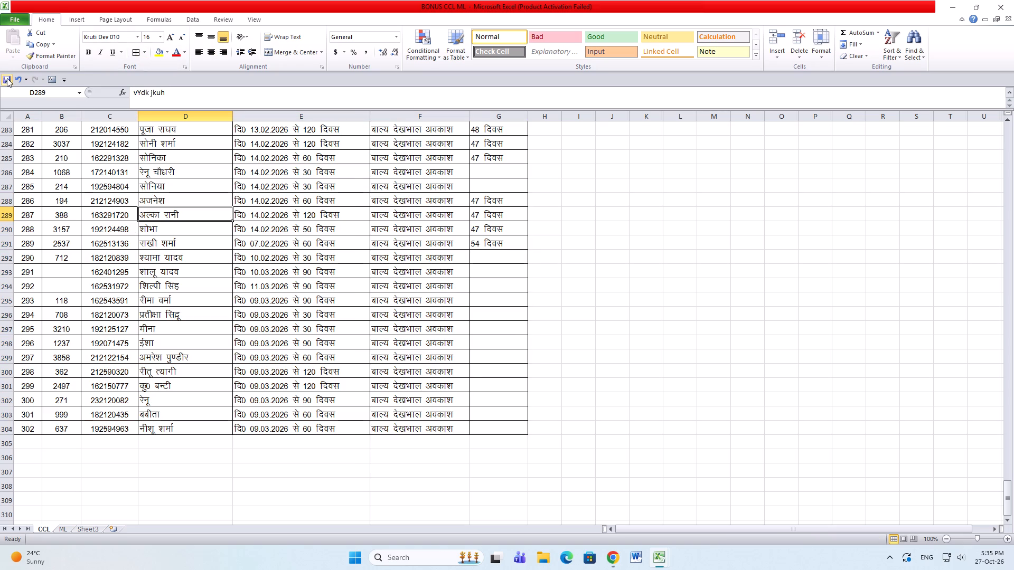
pyautogui.tripleClick(7, 78)
pyautogui.doubleClick(7, 78)
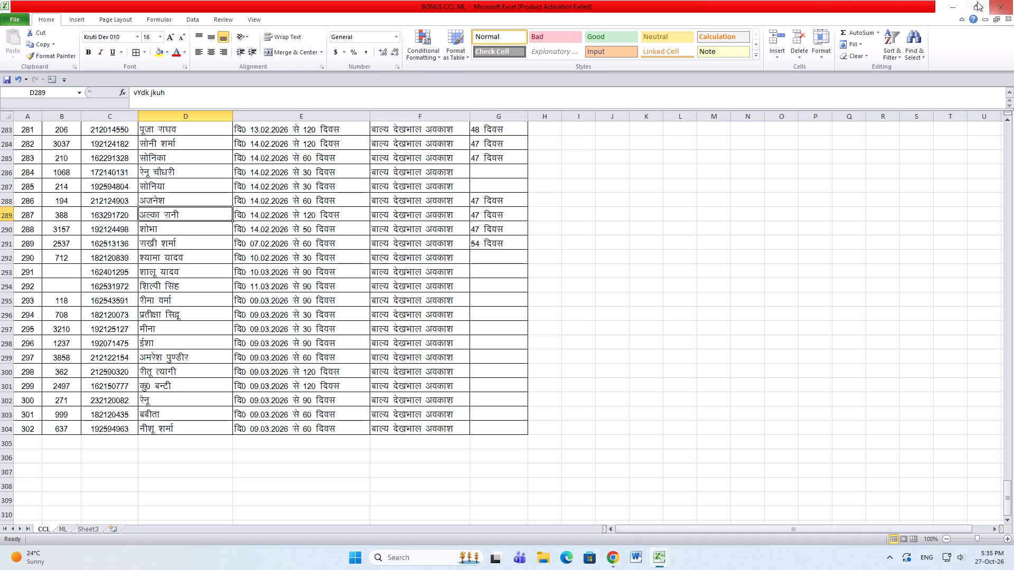
# Minimise the open windows and open the CRK CP folder on Local Disk (D:) in File Explorer.
pyautogui.click(952, 1)
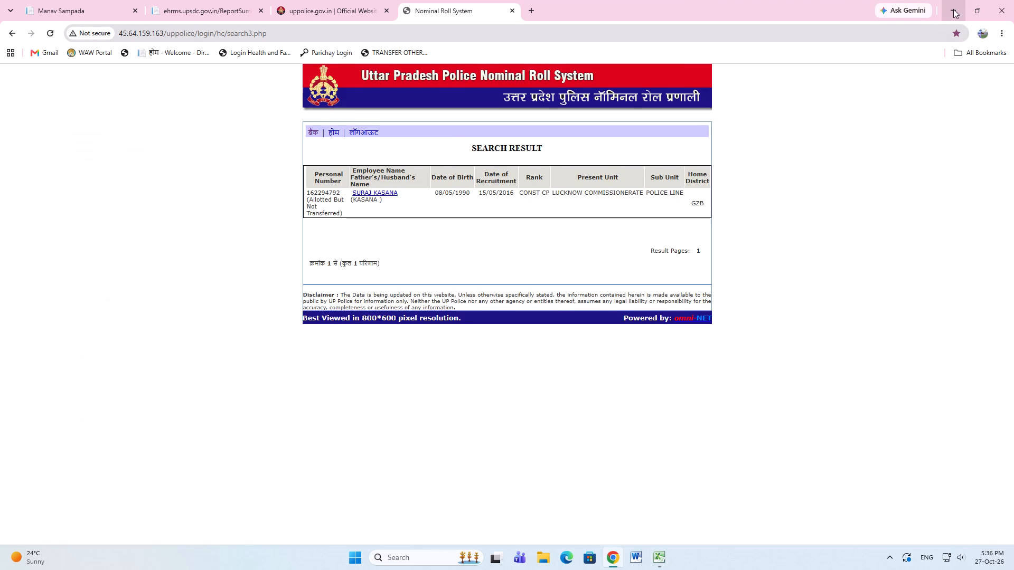
pyautogui.click(953, 9)
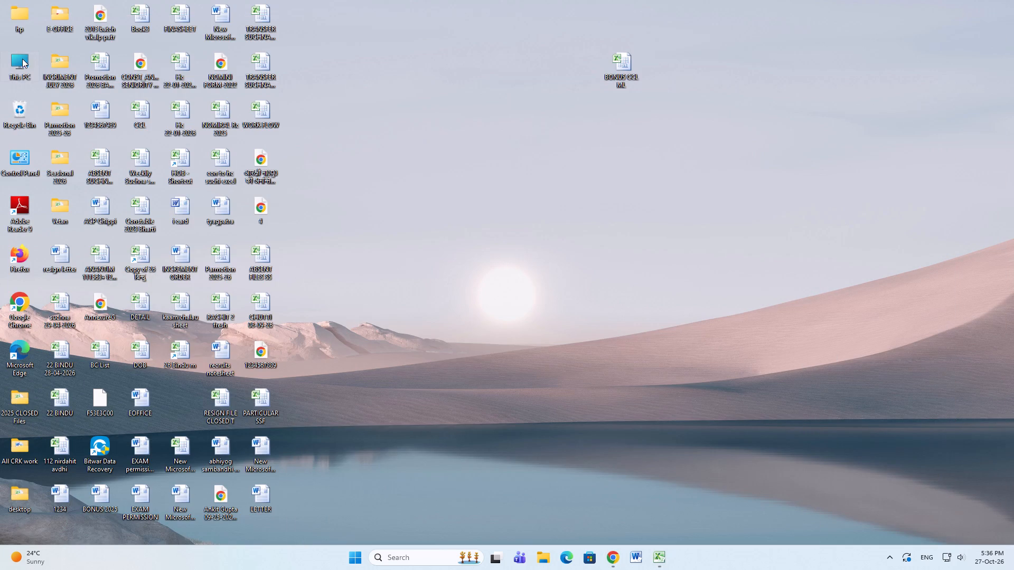
pyautogui.doubleClick(21, 55)
pyautogui.doubleClick(288, 110)
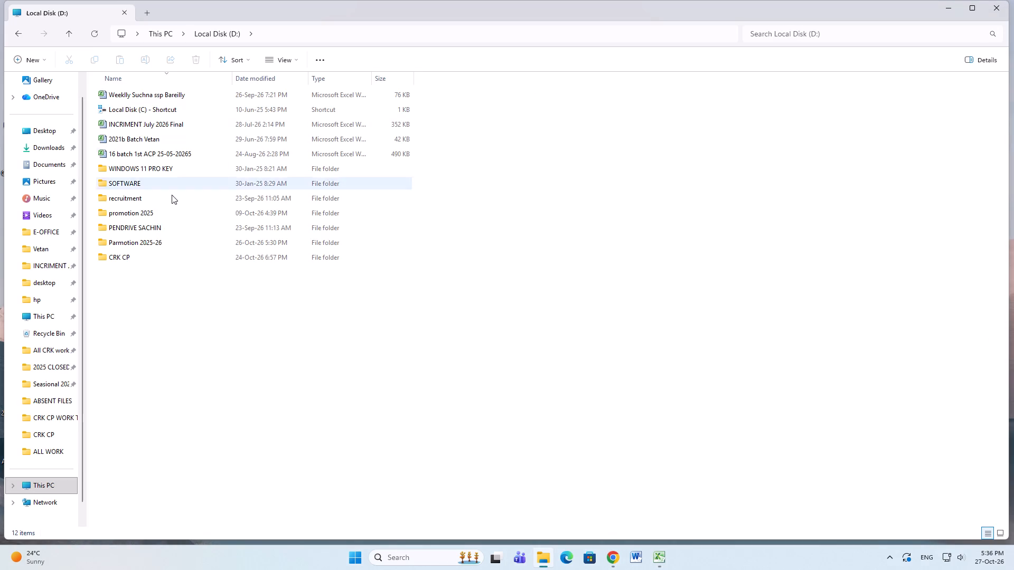
pyautogui.doubleClick(144, 253)
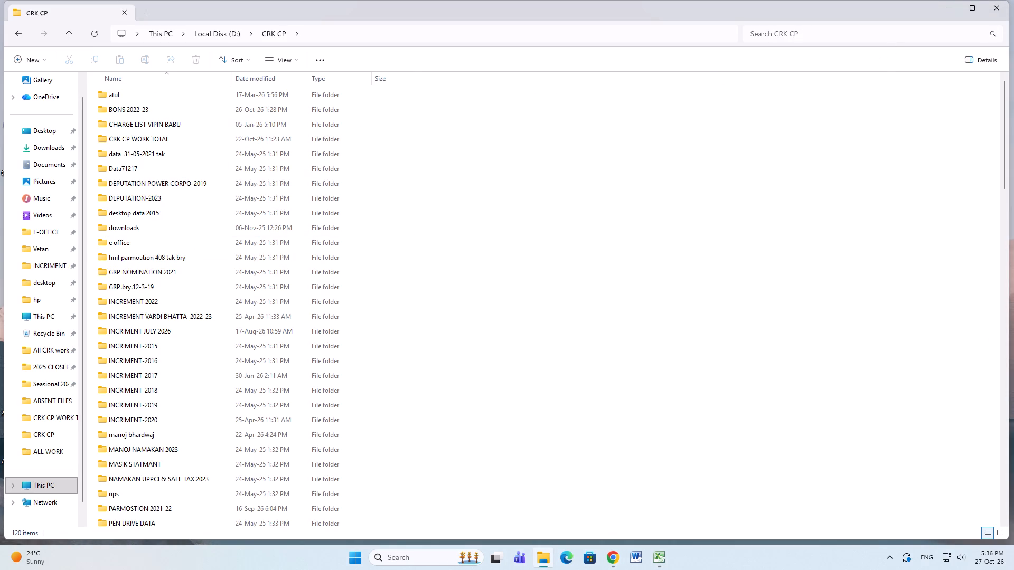
# Search the CRK CP folder for "el", open the EL naksa document in Word and dismiss the activation dialog.
pyautogui.click(876, 39)
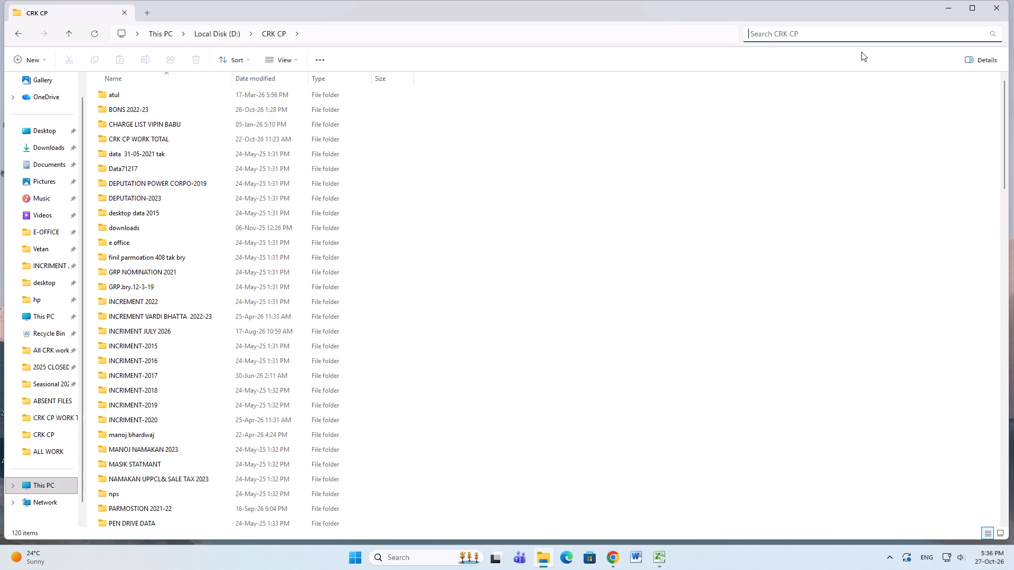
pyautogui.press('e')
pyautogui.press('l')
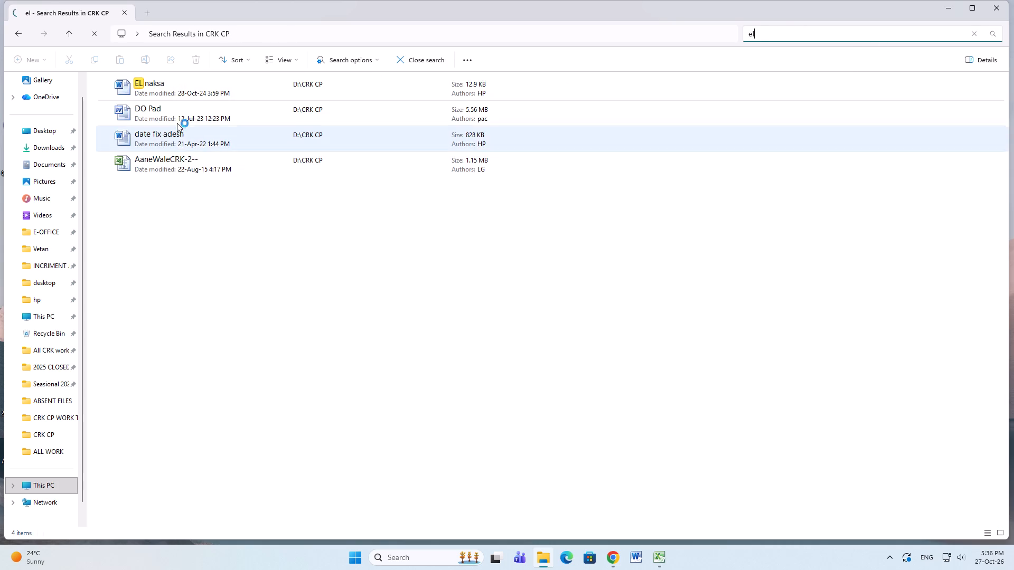
pyautogui.doubleClick(172, 89)
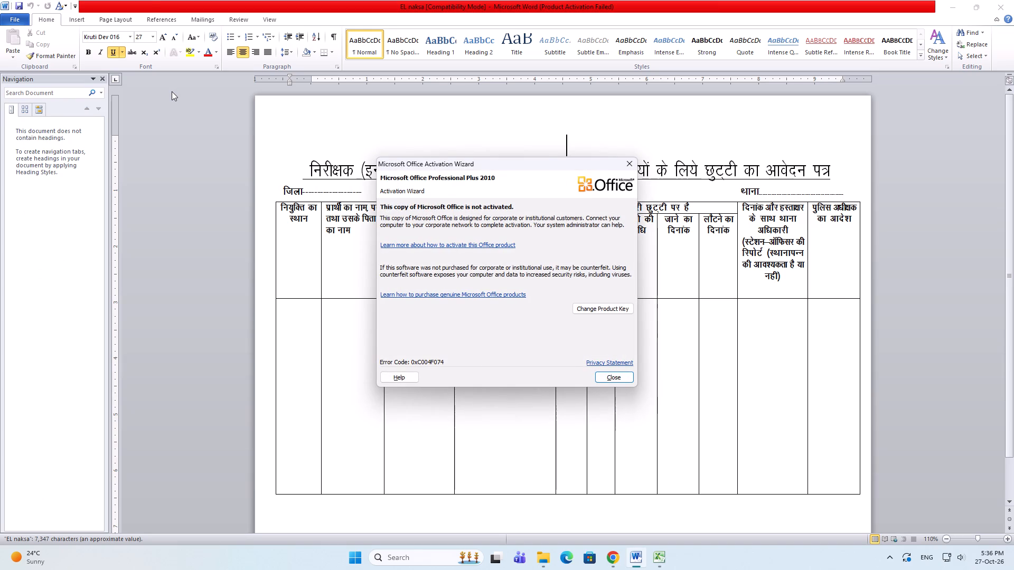
pyautogui.press('Return')
# Print only the current page of the EL naksa leave application form, one copy.
pyautogui.hotkey('ctrl', 'p')
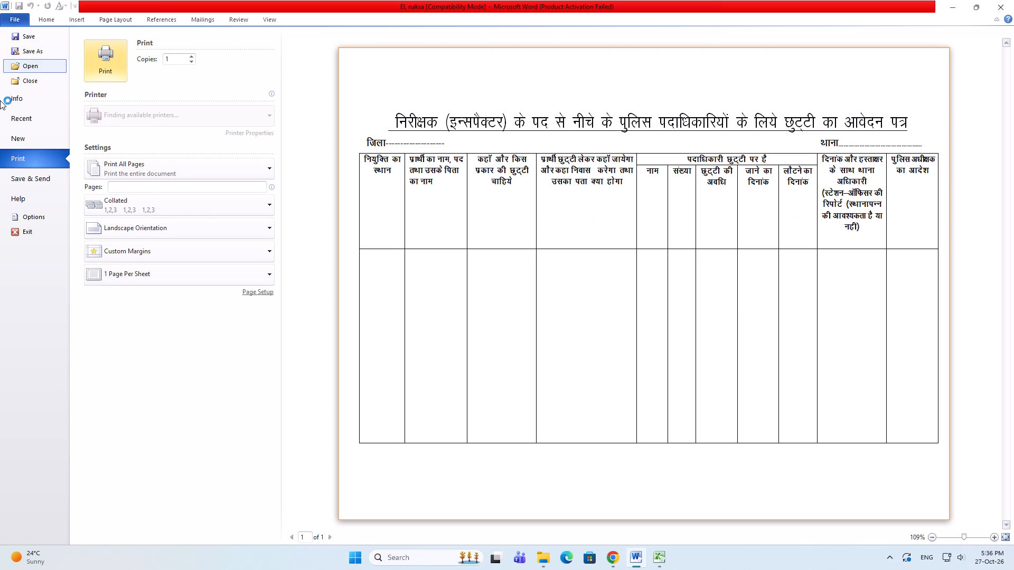
pyautogui.click(142, 165)
pyautogui.click(134, 245)
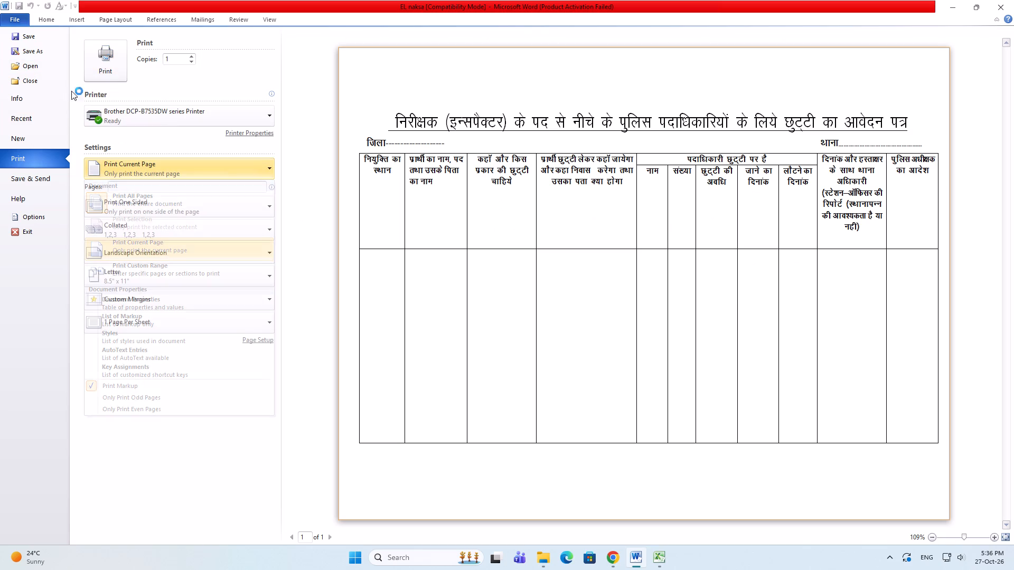
pyautogui.click(97, 55)
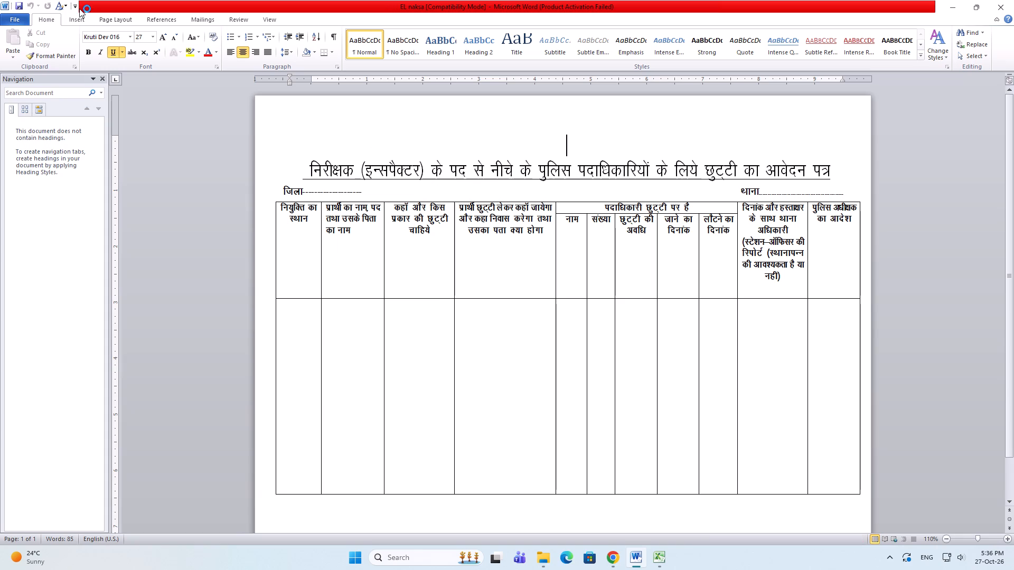
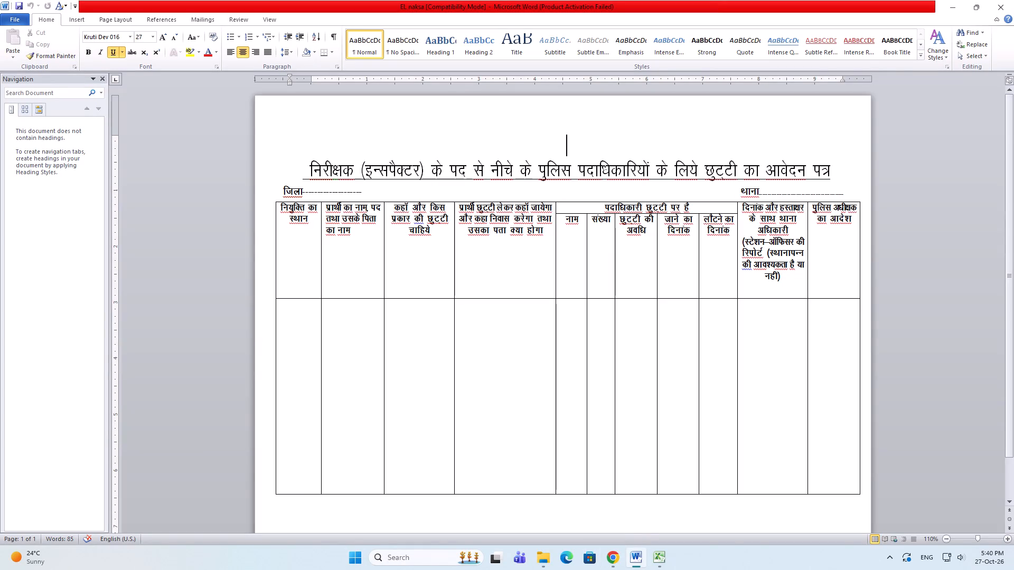
# Switch to Chrome, go back one page from Online Relieving in the Manav Sampada tab, and open a new blank tab.
pyautogui.click(616, 558)
pyautogui.click(99, 0)
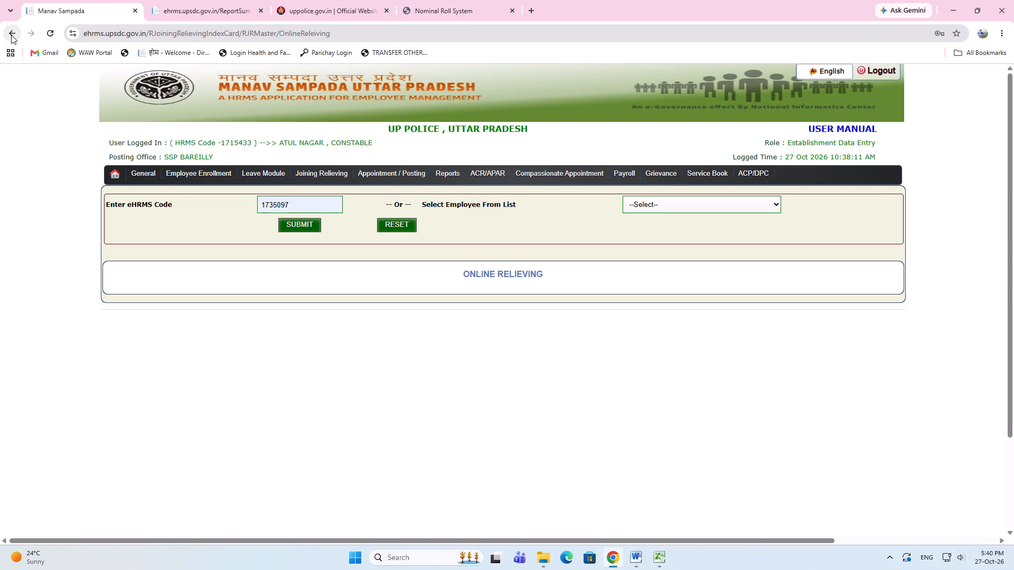
pyautogui.click(11, 35)
pyautogui.click(531, 9)
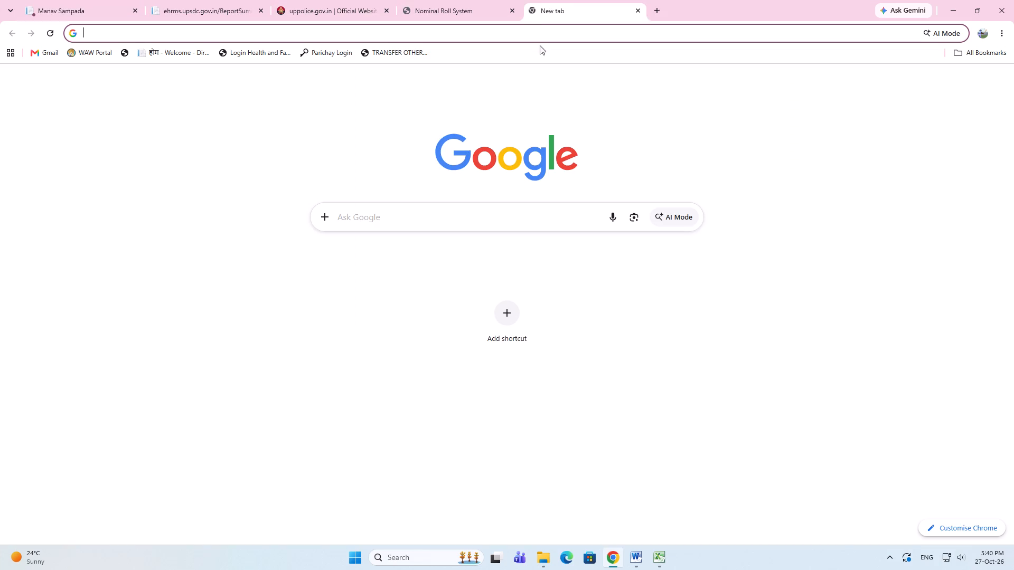
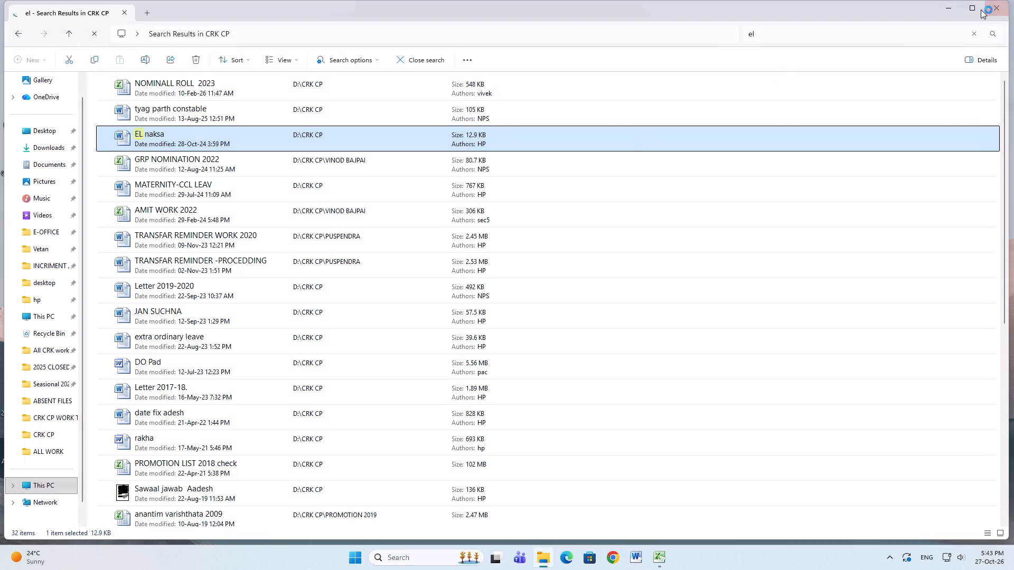
# Close the CRK CP search results window and switch to the BONUS CCL ML workbook in Excel.
pyautogui.click(1000, 0)
pyautogui.click(1000, 5)
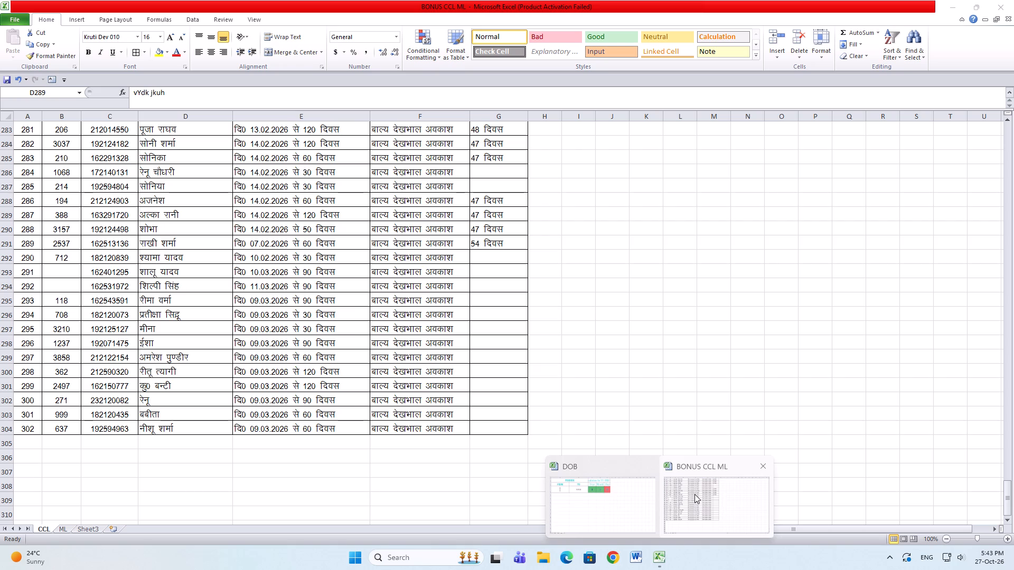
pyautogui.click(694, 494)
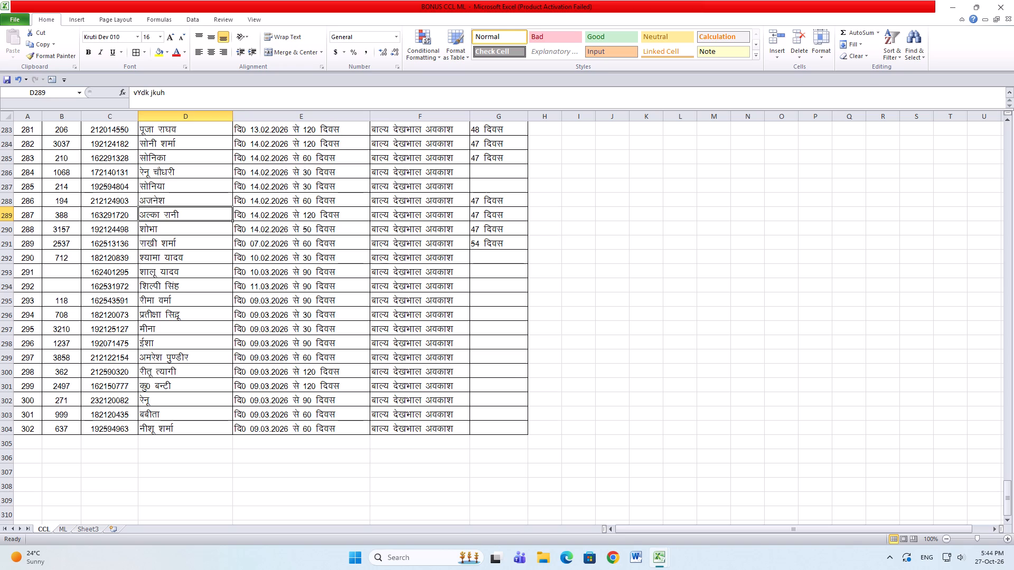
# Enter 20 दिवस in column G for serial 291, cell G293 of the CCL sheet.
pyautogui.click(102, 256)
pyautogui.hotkey('alt', 'Tab')
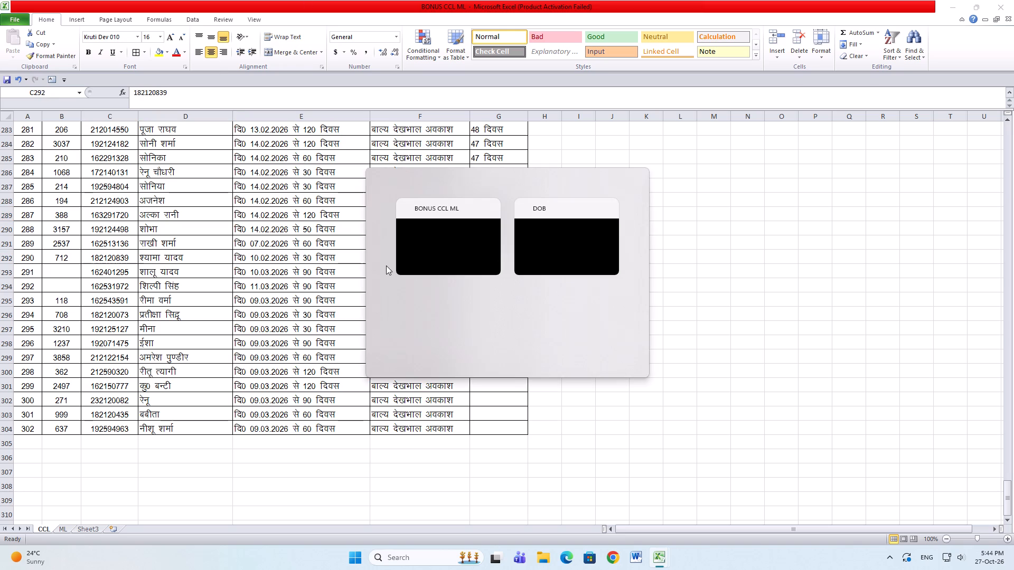
pyautogui.keyDown('alt'); pyautogui.click(258, 270); pyautogui.keyUp('alt')
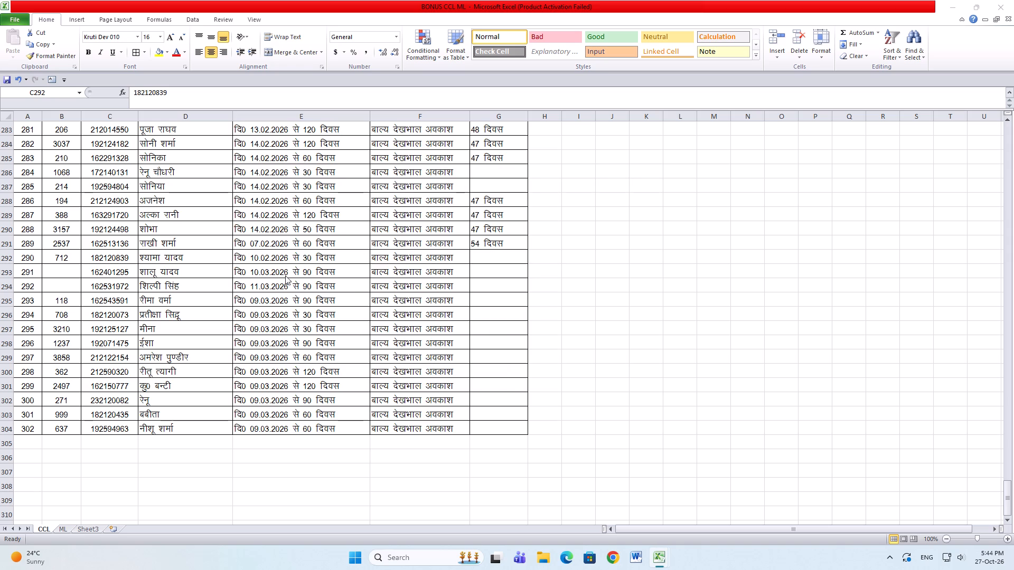
pyautogui.click(481, 270)
pyautogui.click(481, 270)
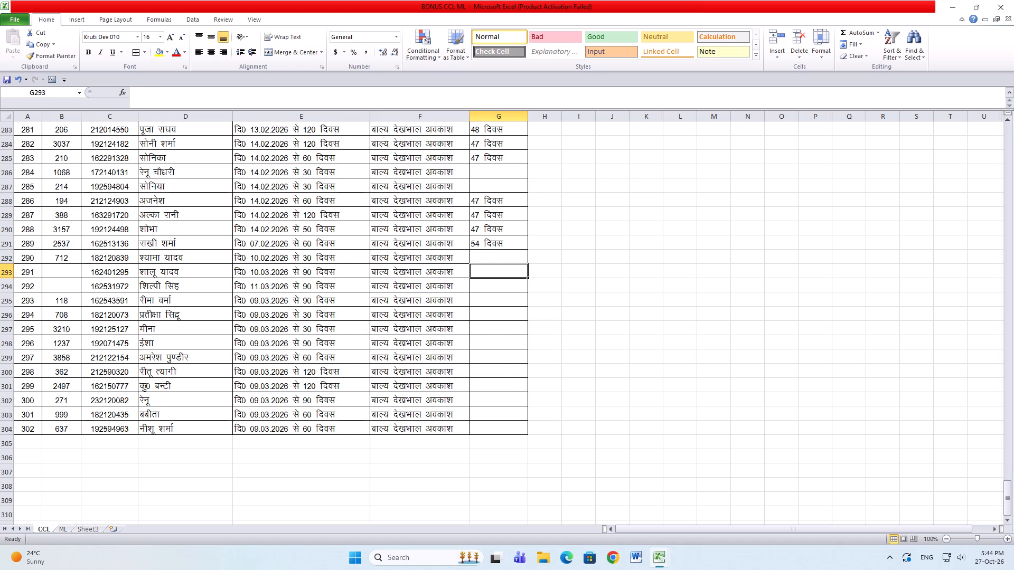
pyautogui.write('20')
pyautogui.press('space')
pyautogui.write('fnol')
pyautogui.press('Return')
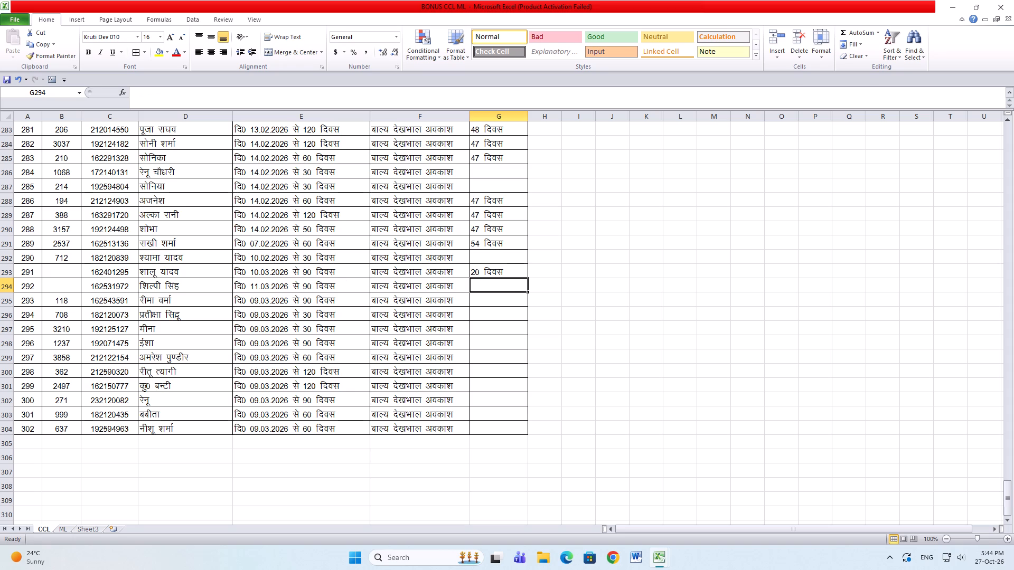
# Enter 20 दिवस in cell G294 for serial 292, correcting any misspelling of the word दिवस.
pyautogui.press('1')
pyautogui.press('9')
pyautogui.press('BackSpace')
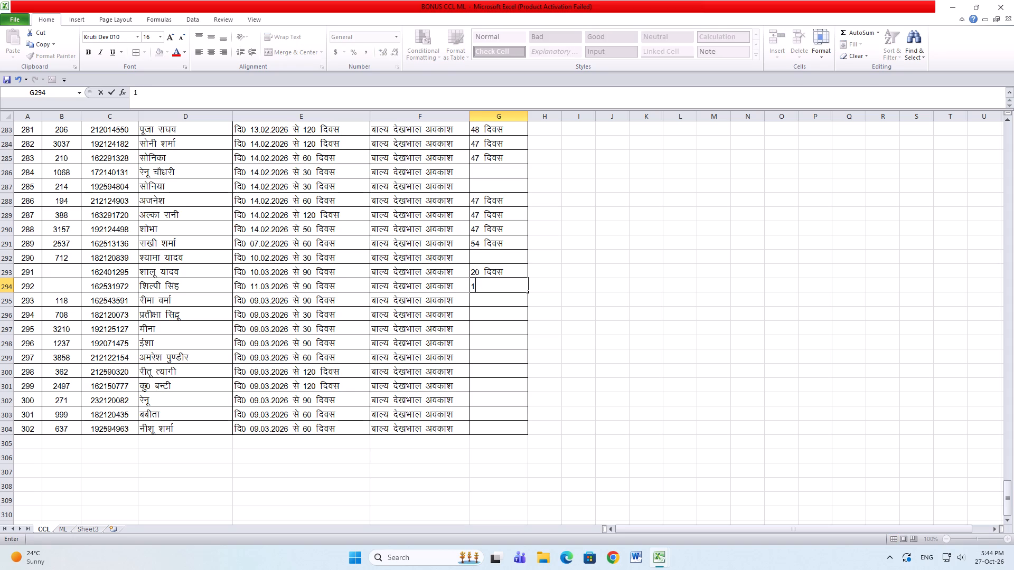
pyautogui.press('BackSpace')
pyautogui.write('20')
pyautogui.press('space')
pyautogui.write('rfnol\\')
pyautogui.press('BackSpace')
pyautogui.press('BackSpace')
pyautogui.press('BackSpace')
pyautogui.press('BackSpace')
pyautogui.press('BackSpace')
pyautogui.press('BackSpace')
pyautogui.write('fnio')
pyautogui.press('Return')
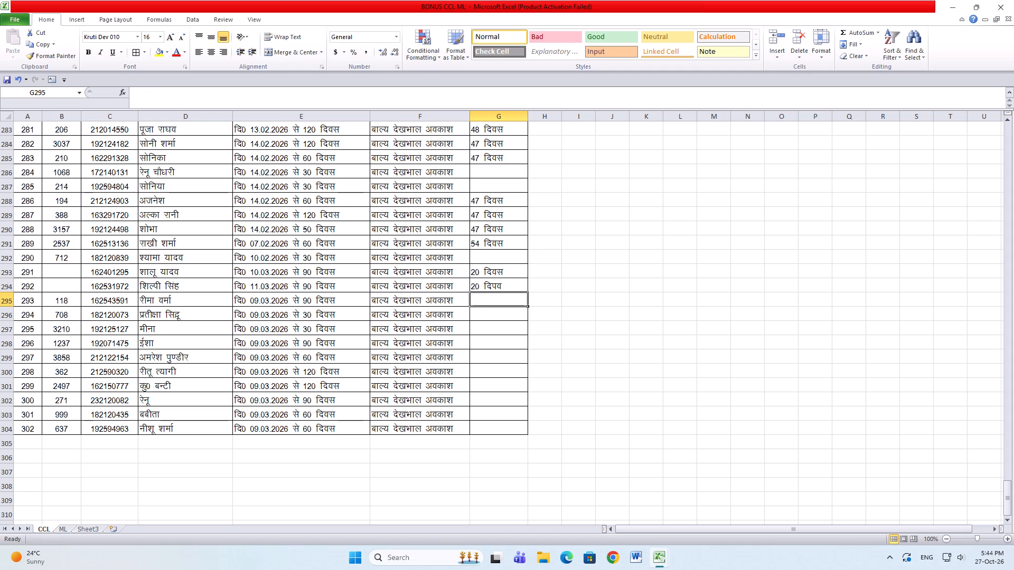
pyautogui.click(514, 291)
pyautogui.doubleClick(513, 288)
pyautogui.press('BackSpace')
pyautogui.press('BackSpace')
pyautogui.press('BackSpace')
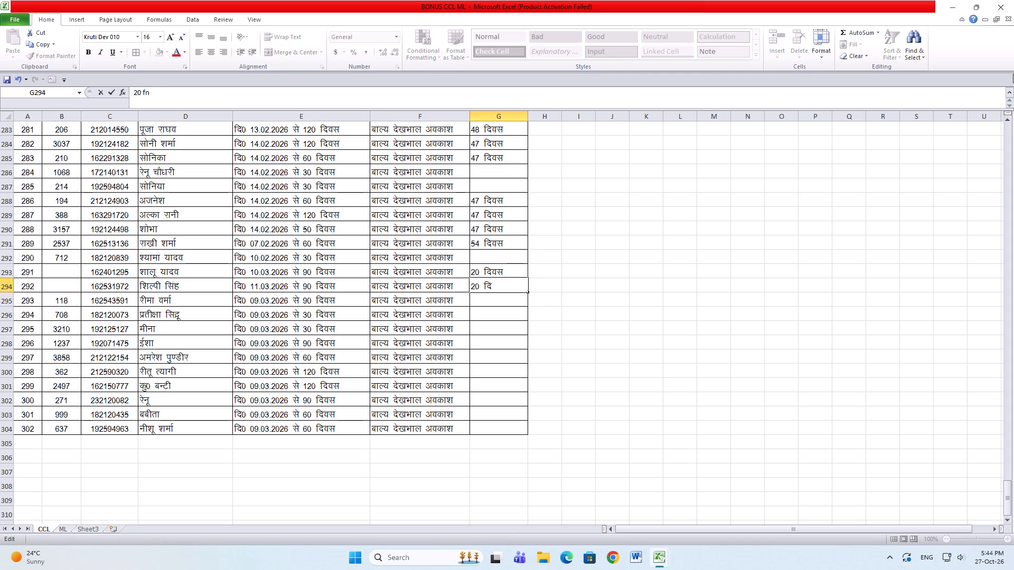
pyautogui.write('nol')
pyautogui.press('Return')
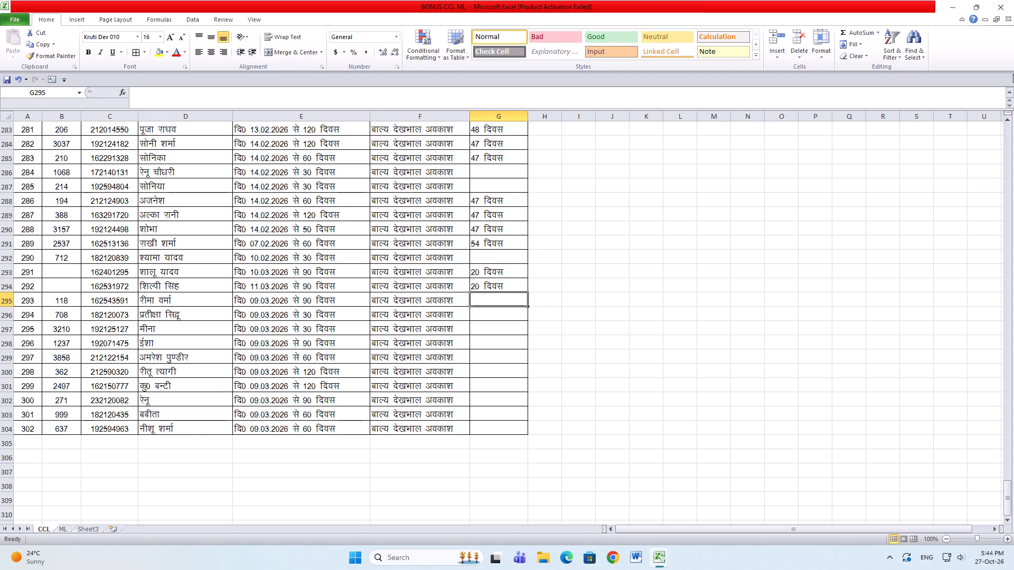
# Enter 21 दिवस in cell G295 for serial 293.
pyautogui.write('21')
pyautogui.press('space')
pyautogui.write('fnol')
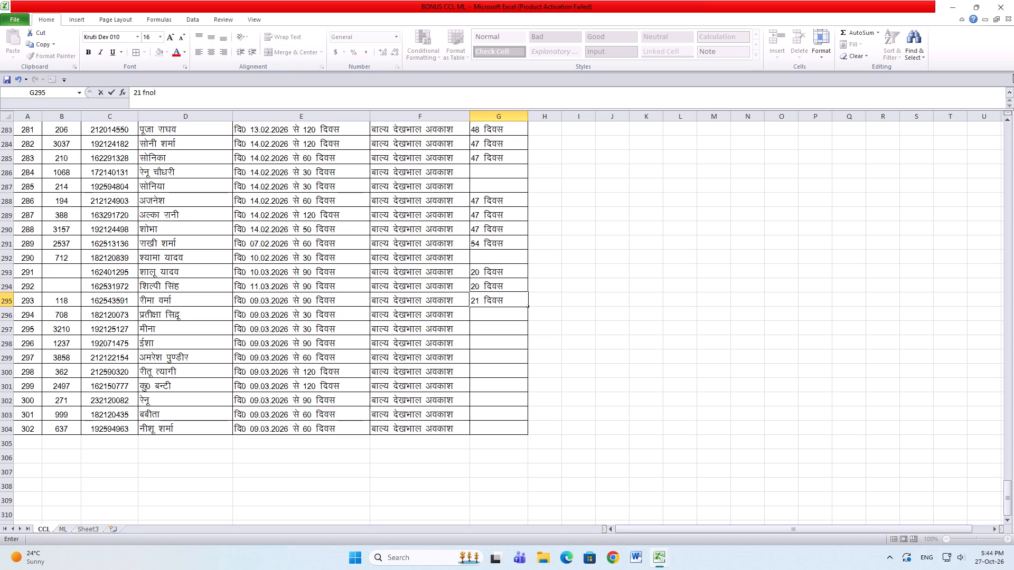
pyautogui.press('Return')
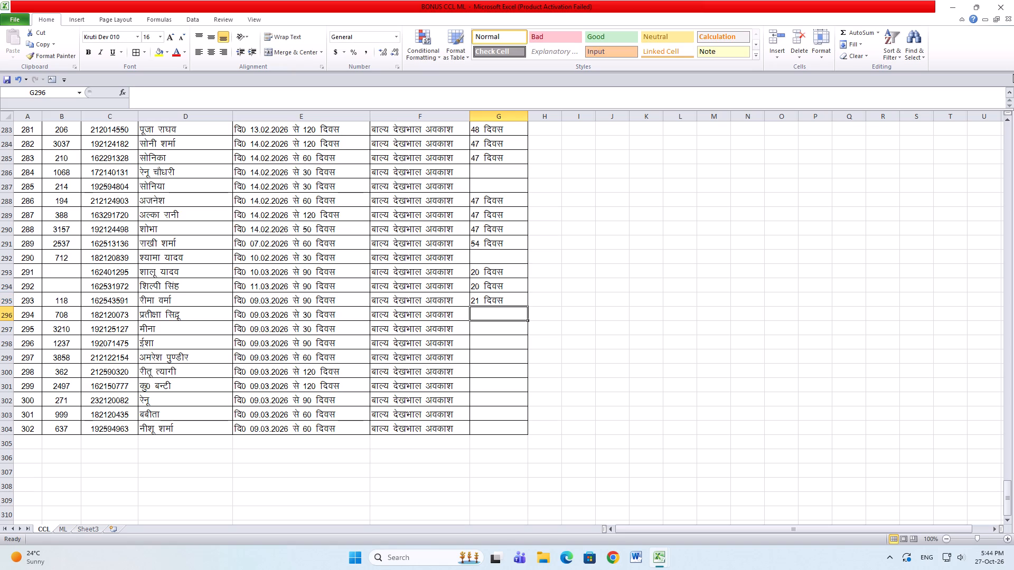
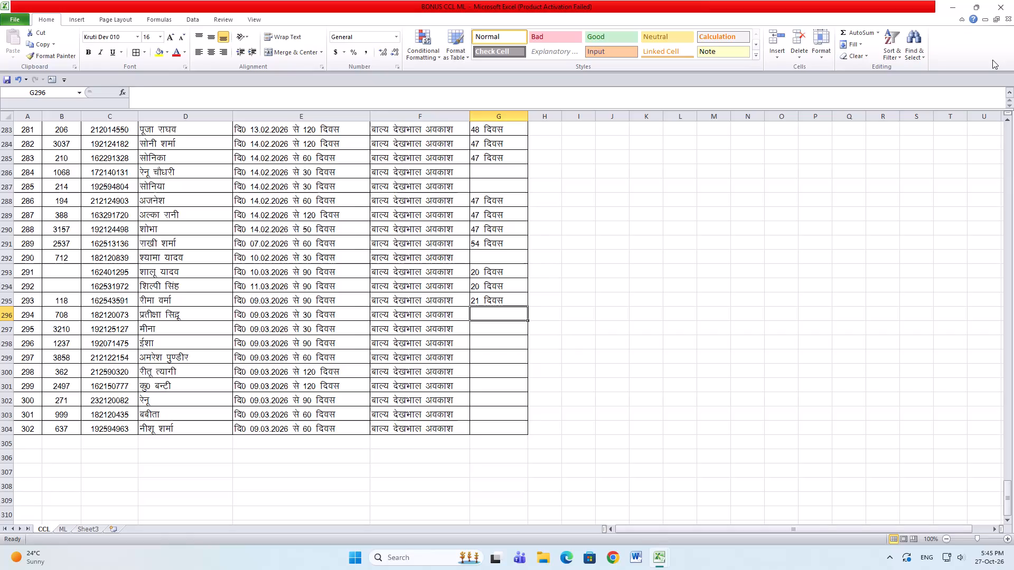
# Enter 21 दिवस in column G of the CCL sheet for serials 294 to 296, cells G296 to G298.
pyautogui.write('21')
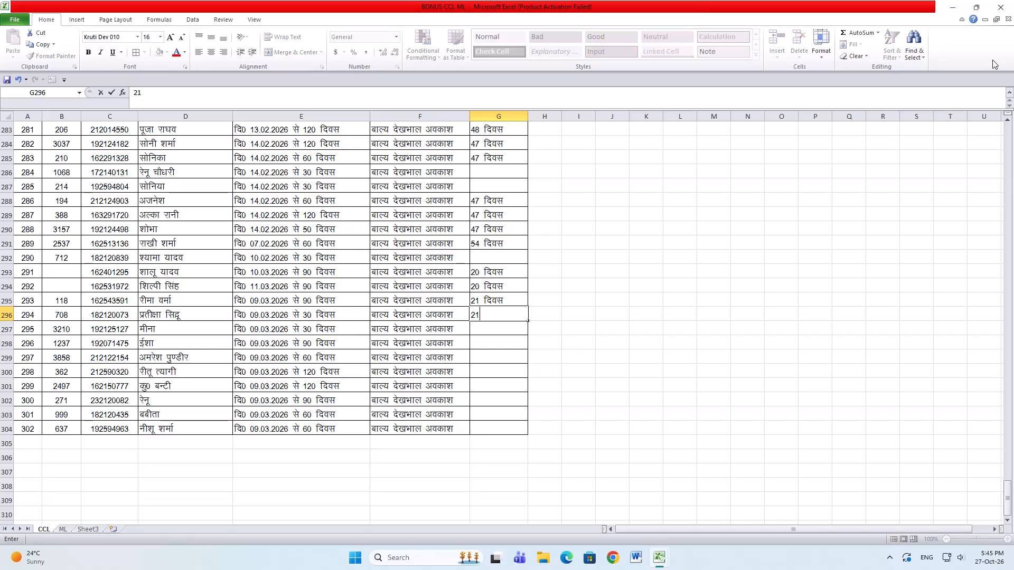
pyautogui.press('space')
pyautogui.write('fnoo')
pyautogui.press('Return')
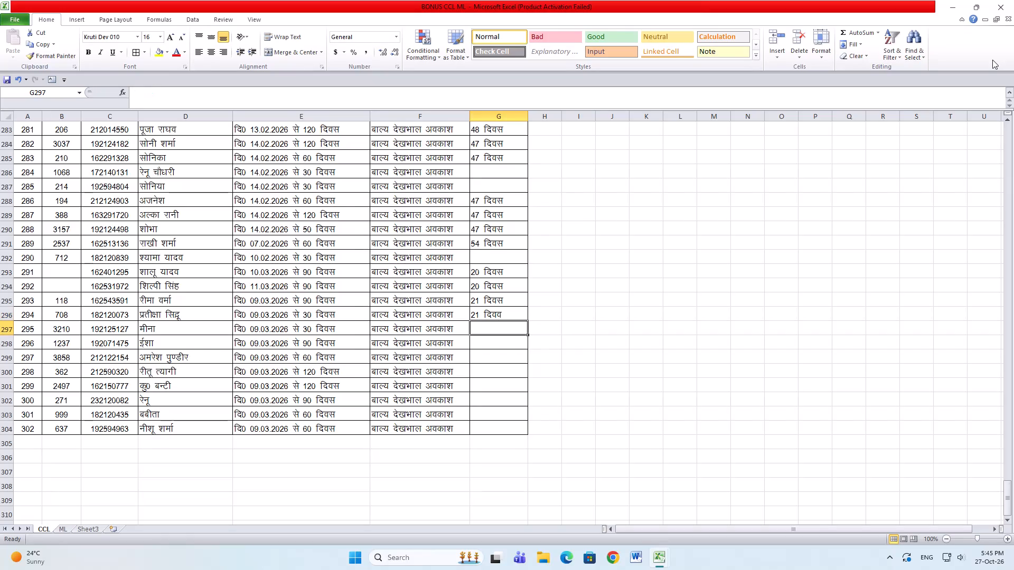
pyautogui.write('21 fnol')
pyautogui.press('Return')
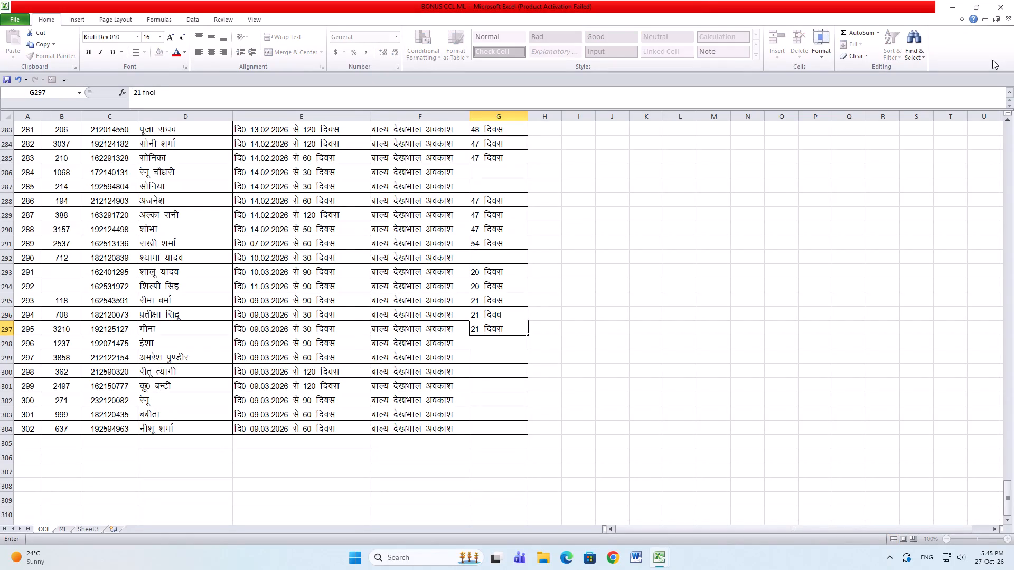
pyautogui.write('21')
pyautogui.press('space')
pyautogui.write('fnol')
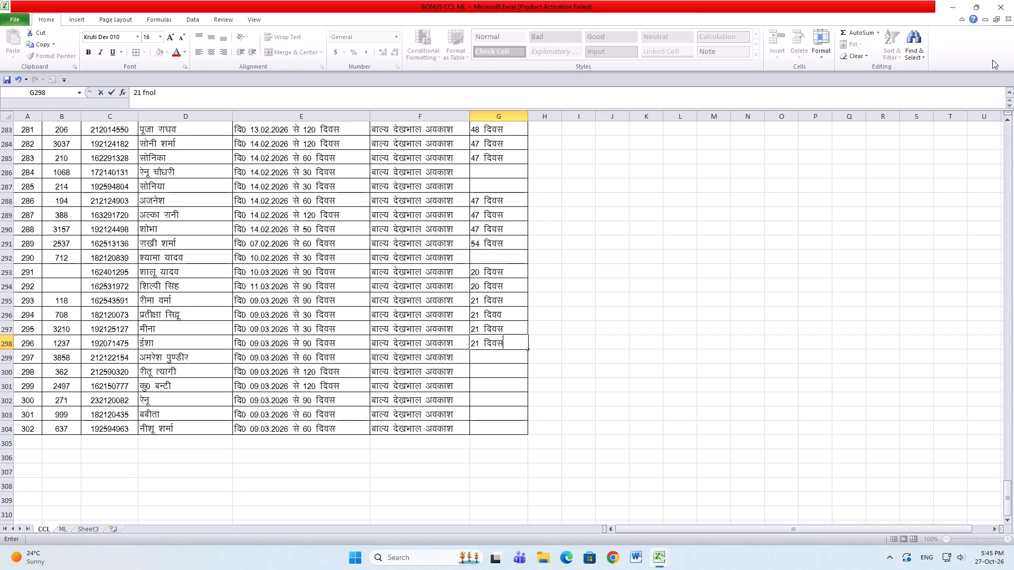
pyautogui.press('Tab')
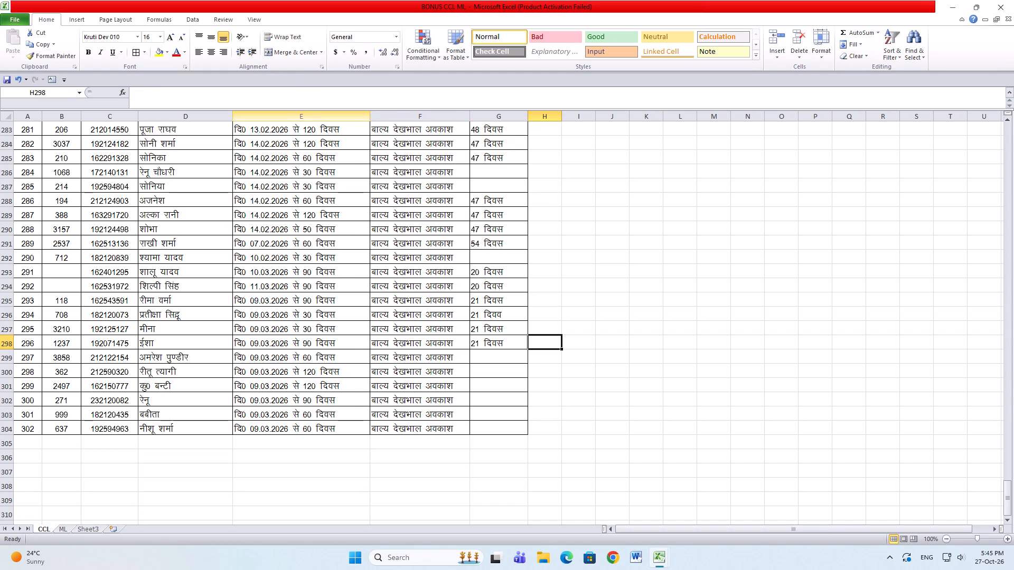
# Copy the 21 दिवस entry from G298 into G299 to G304 for serials 297 to 302 and save the workbook.
pyautogui.click(483, 344)
pyautogui.hotkey('ctrl', 'c')
pyautogui.moveTo(488, 355); pyautogui.dragTo(488, 385)
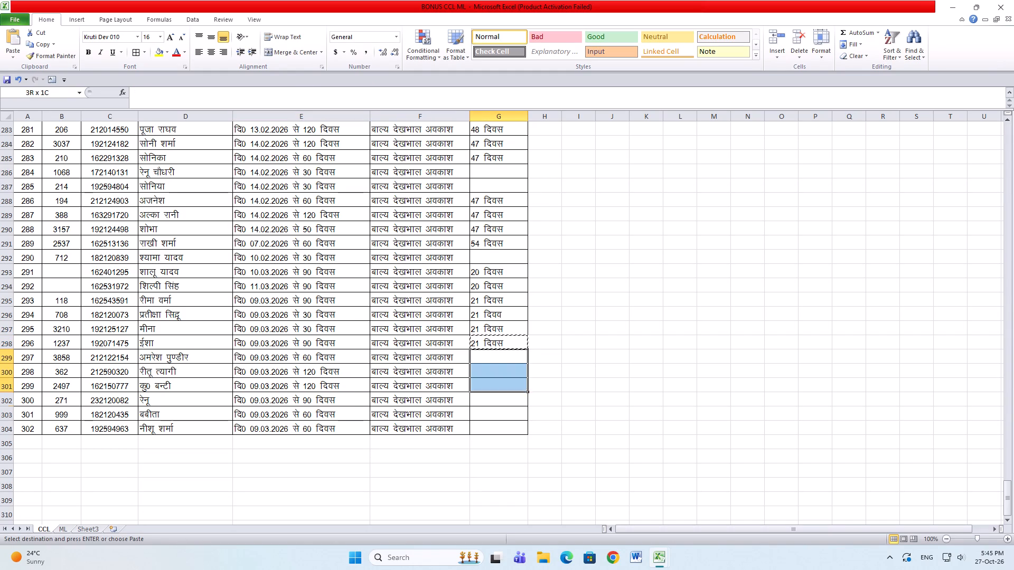
pyautogui.moveTo(488, 385); pyautogui.dragTo(495, 429)
pyautogui.hotkey('ctrl', 'v')
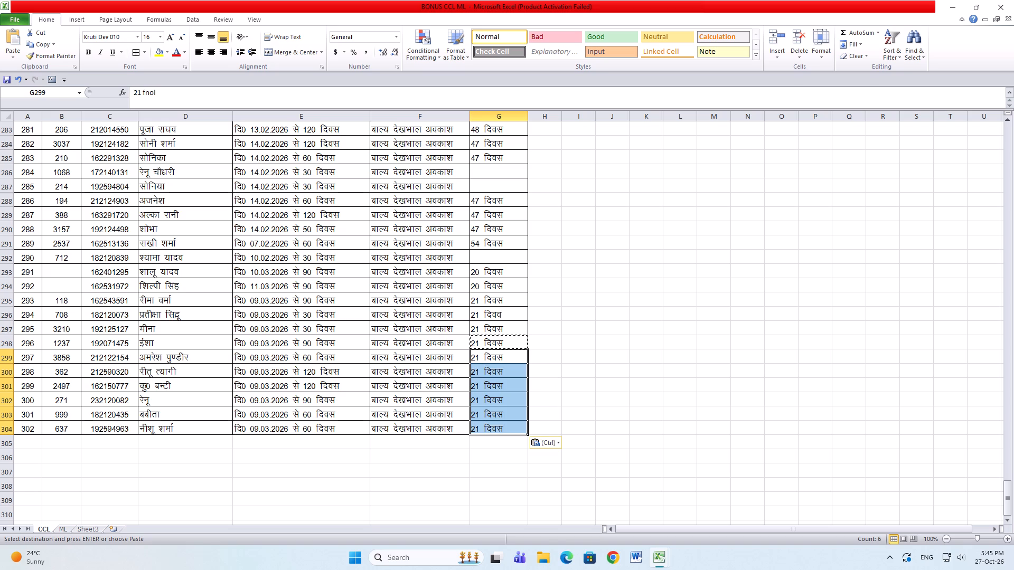
pyautogui.click(44, 440)
pyautogui.hotkey('ctrl', 's')
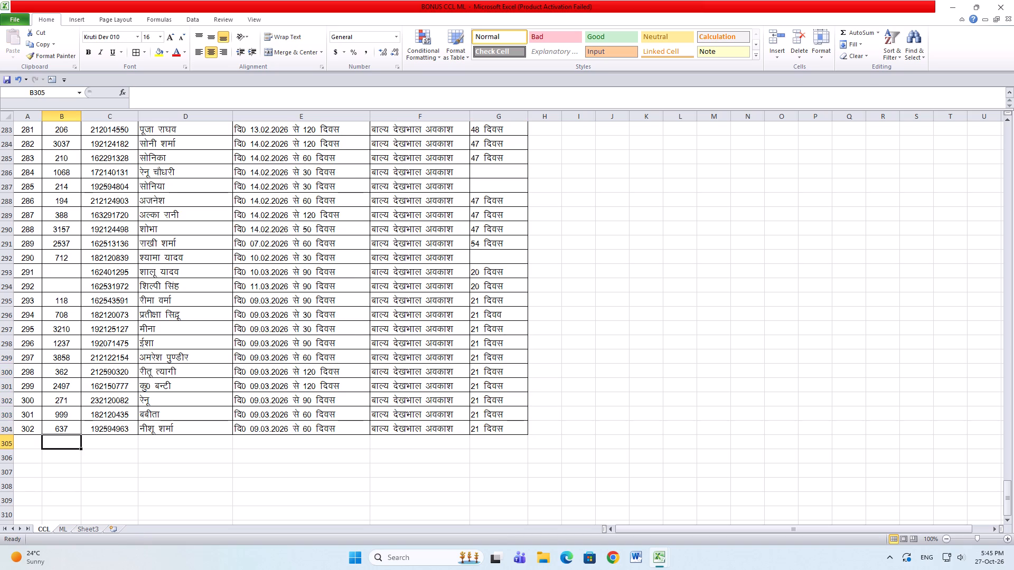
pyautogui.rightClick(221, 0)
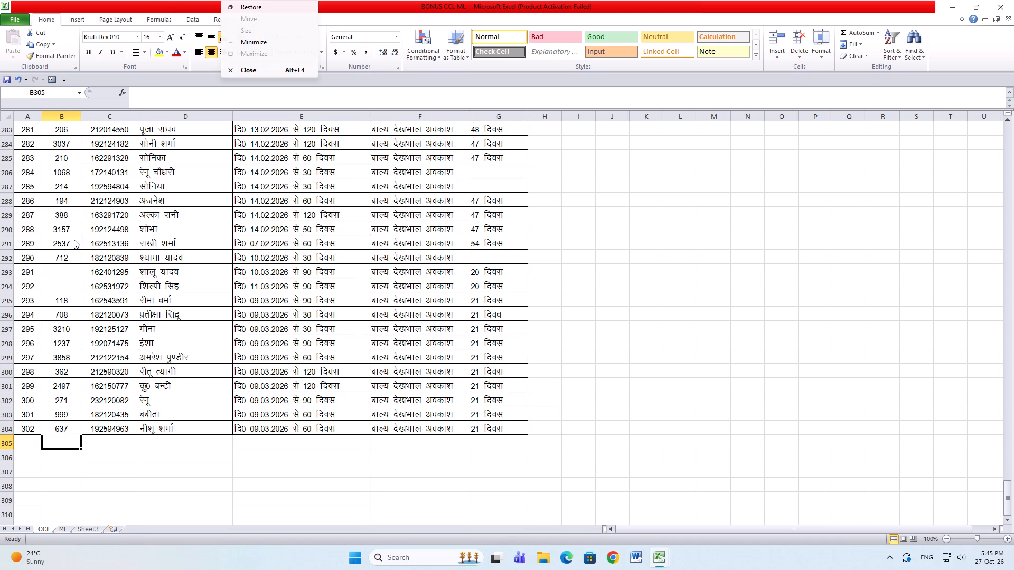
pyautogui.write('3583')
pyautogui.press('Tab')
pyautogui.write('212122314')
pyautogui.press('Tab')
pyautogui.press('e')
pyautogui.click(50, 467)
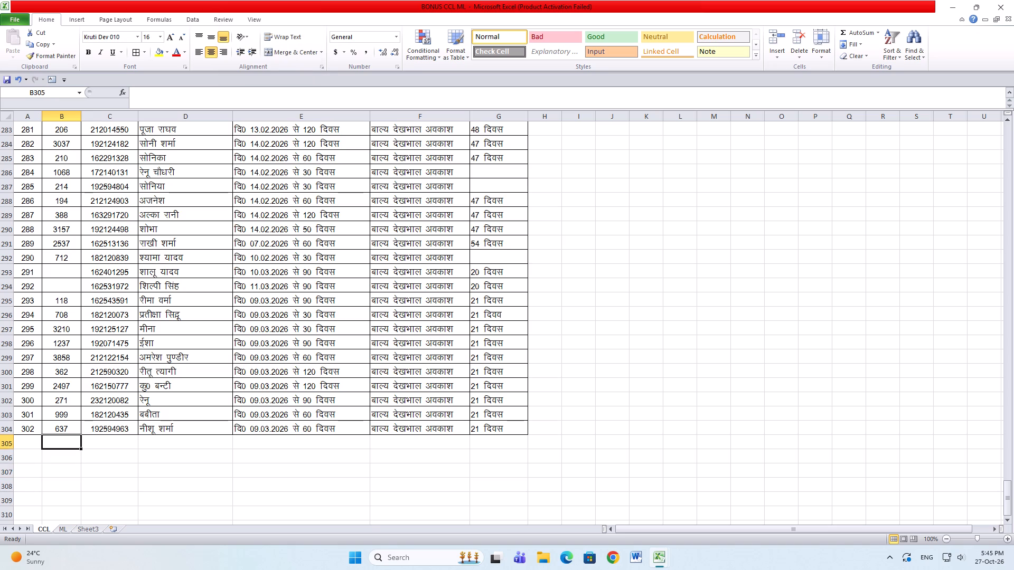
# Start a new CCL record in row 305 with the employee's number, ID number and name in columns B to D.
pyautogui.click(62, 443)
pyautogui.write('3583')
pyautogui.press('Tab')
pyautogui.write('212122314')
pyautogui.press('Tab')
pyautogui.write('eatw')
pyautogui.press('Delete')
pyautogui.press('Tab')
# Enter the leave period दि0 11.03.2026 से 120 दिवस in E305 and the leave type बाल्य देखभाल अवकाश in F305.
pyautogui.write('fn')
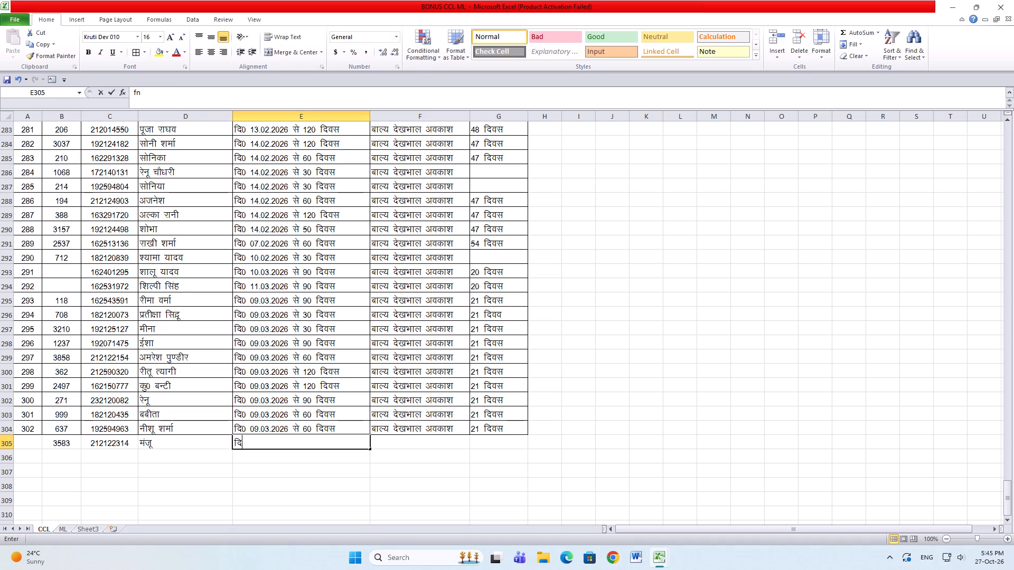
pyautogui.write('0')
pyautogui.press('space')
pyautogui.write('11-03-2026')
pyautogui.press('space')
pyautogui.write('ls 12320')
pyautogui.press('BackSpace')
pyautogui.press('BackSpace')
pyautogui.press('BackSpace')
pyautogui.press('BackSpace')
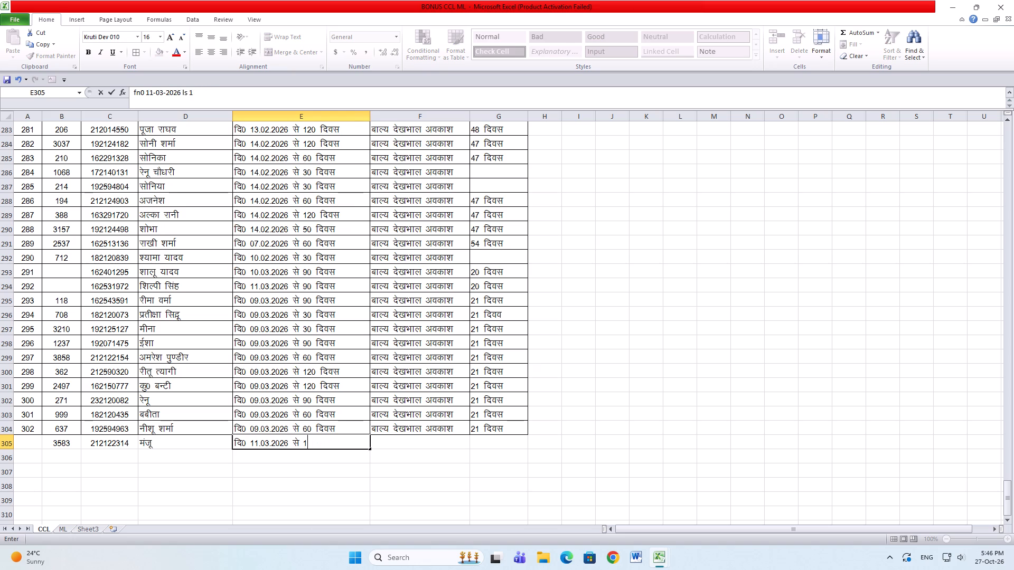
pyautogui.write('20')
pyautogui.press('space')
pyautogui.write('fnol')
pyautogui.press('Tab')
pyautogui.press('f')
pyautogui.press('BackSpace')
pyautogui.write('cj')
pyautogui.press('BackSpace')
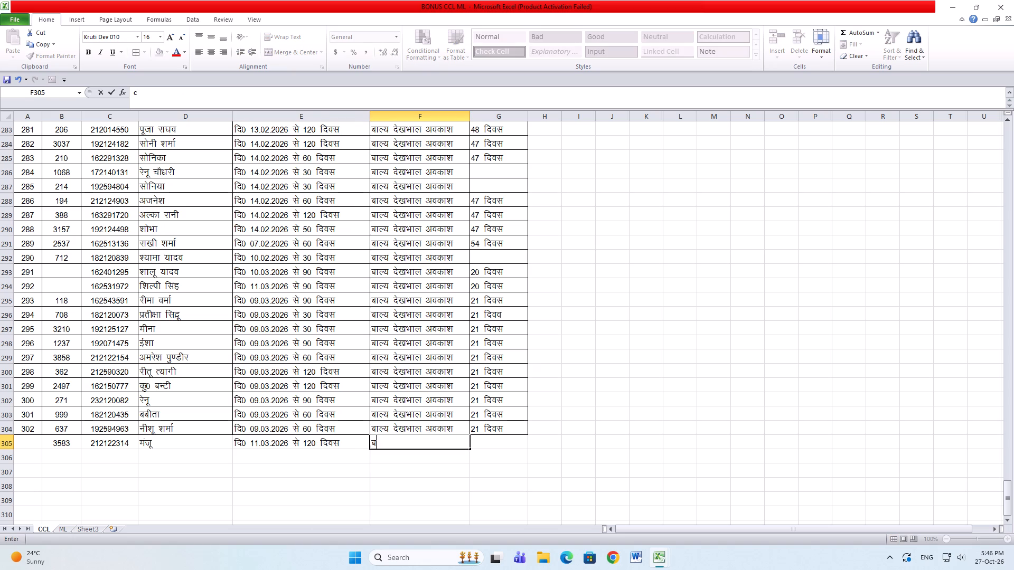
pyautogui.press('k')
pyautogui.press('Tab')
# Enter 19 दिवस in G305, correcting any misspelling of दिवस, and save the workbook.
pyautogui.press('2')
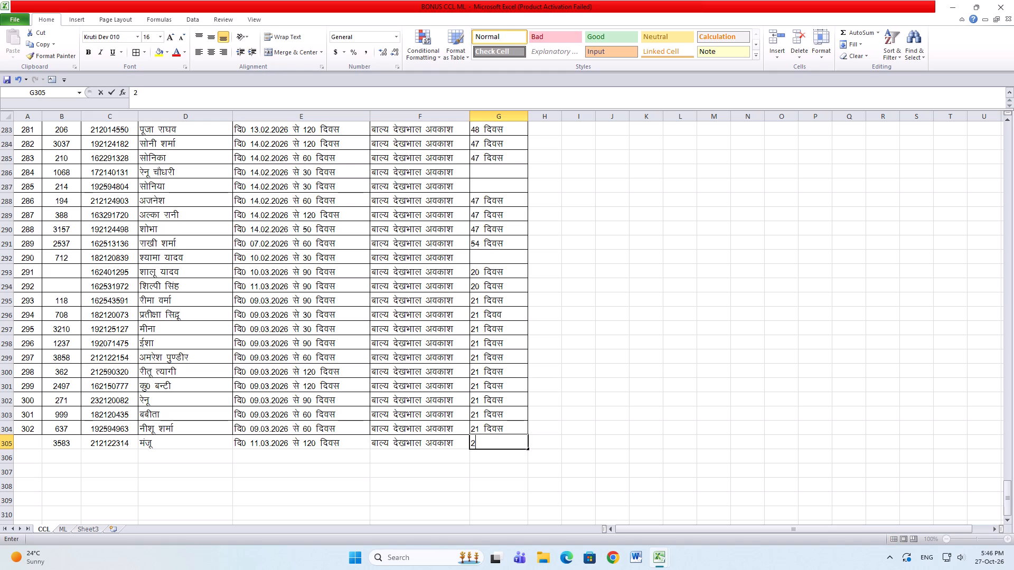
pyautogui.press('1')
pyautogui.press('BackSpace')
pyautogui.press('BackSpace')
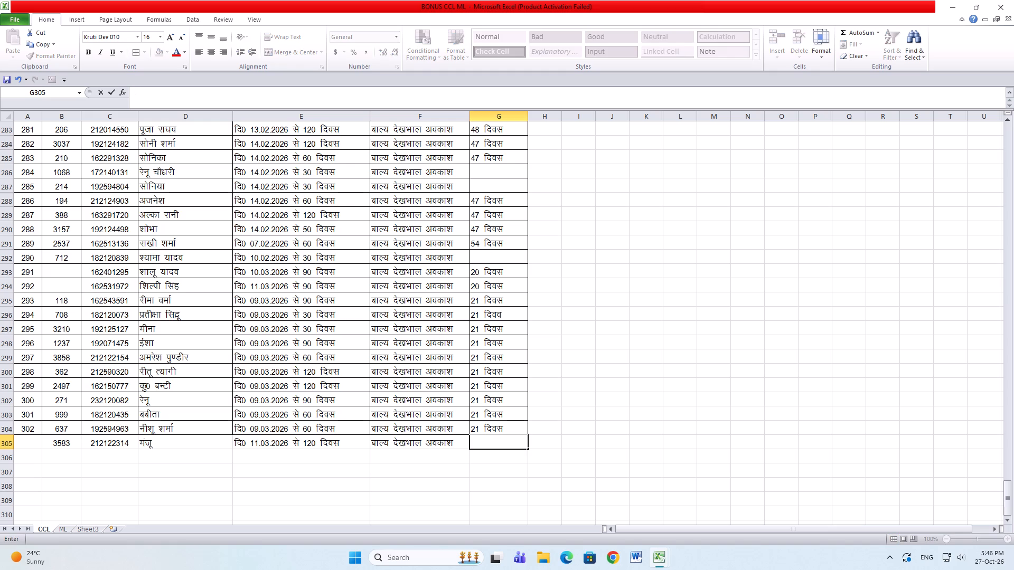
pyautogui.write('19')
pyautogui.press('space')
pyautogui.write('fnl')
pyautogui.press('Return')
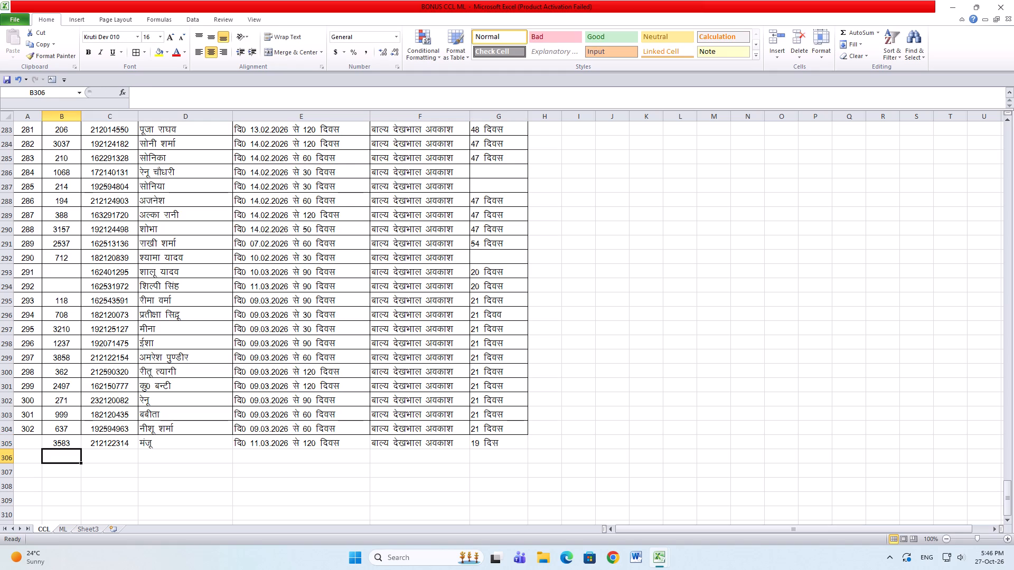
pyautogui.click(482, 433)
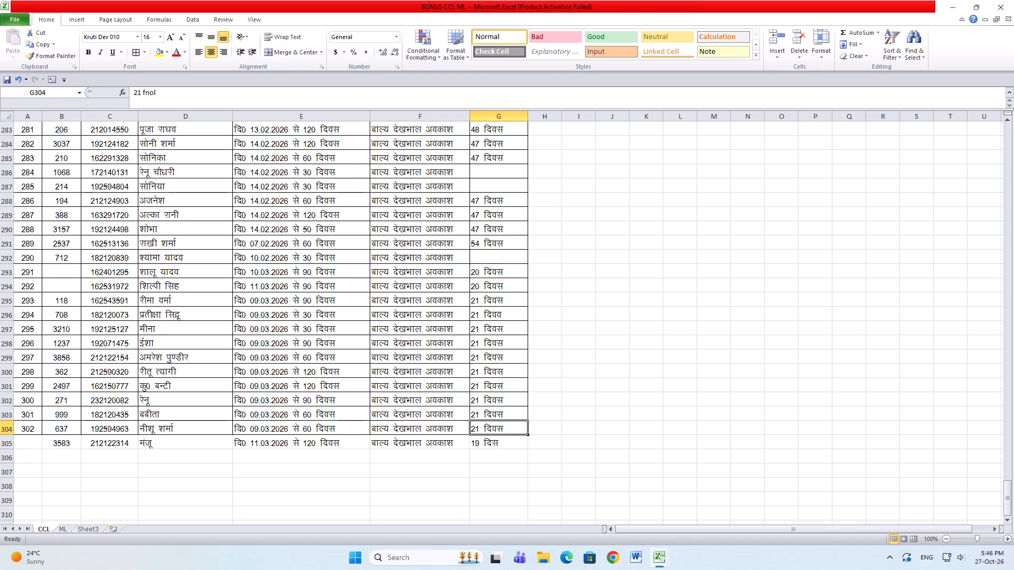
pyautogui.click(484, 443)
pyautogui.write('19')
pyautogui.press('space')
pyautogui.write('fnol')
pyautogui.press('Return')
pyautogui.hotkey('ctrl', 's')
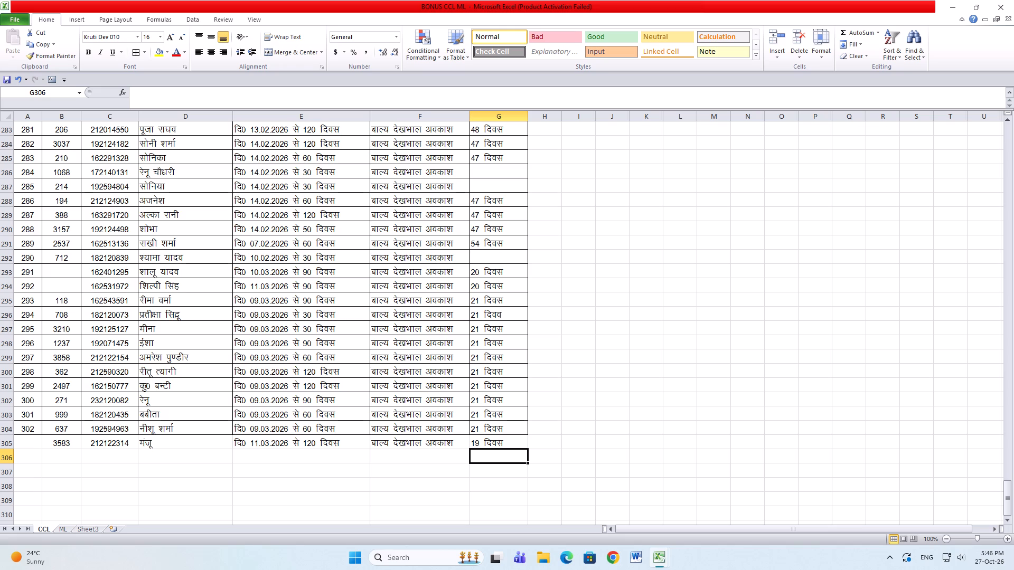
# Enter the next employee's number, ID number and name in columns B to D of row 306.
pyautogui.click(64, 461)
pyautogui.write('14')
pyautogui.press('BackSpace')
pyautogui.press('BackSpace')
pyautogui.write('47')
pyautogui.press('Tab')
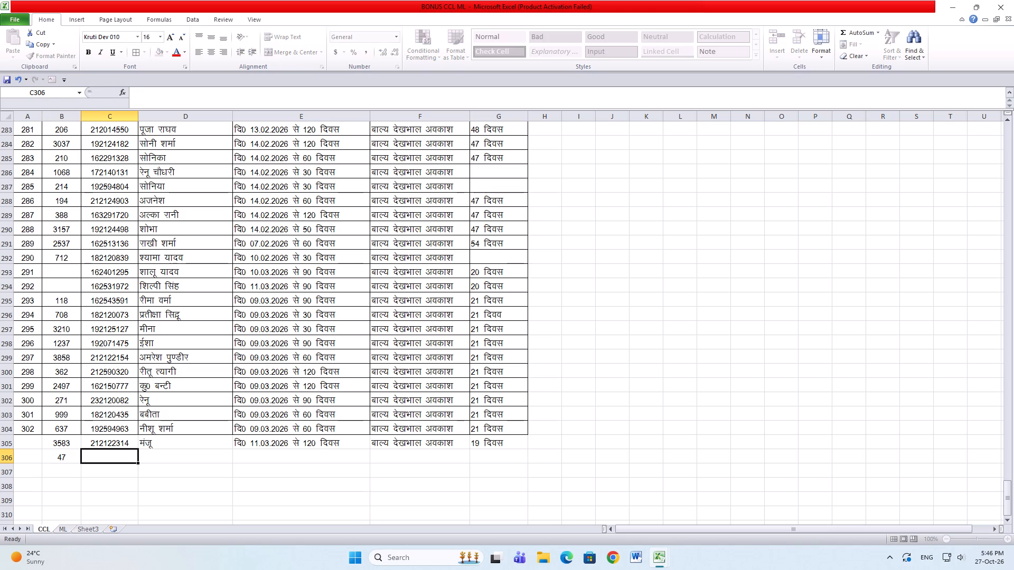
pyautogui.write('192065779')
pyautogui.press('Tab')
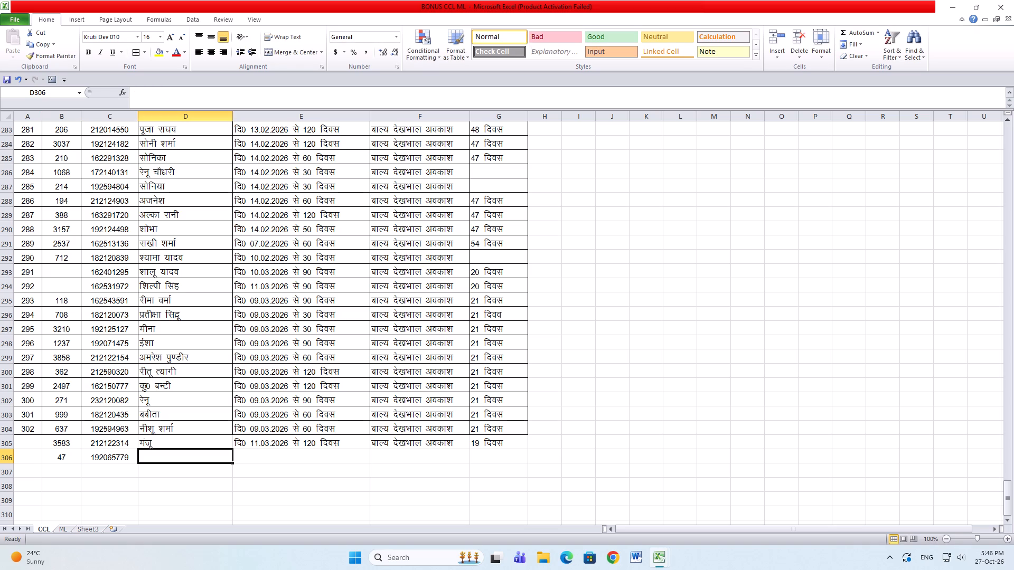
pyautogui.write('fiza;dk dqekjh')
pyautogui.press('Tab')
# Enter the leave period दि0 13.03.2026 से 180 दिवस in E306 and प्र in F306.
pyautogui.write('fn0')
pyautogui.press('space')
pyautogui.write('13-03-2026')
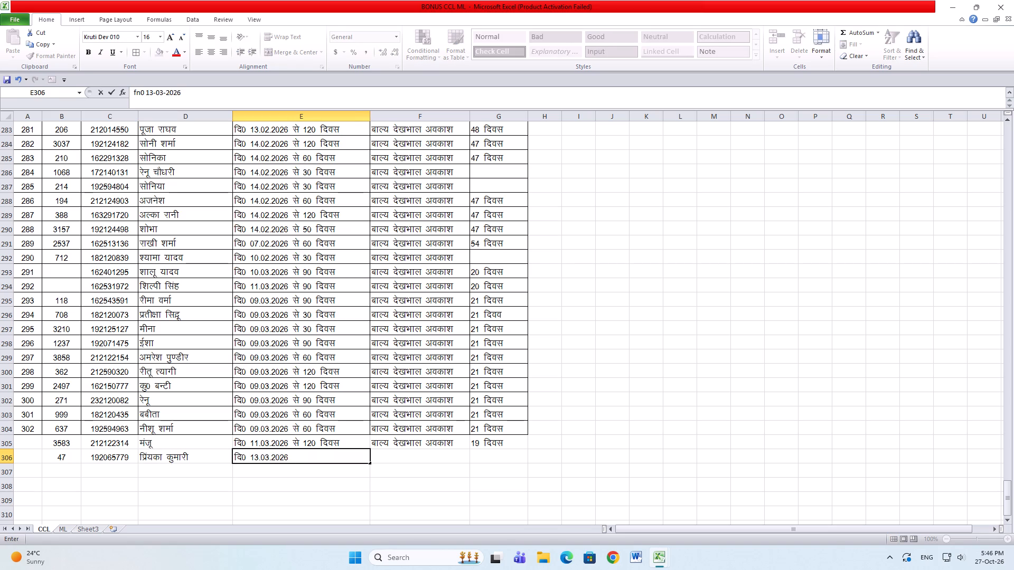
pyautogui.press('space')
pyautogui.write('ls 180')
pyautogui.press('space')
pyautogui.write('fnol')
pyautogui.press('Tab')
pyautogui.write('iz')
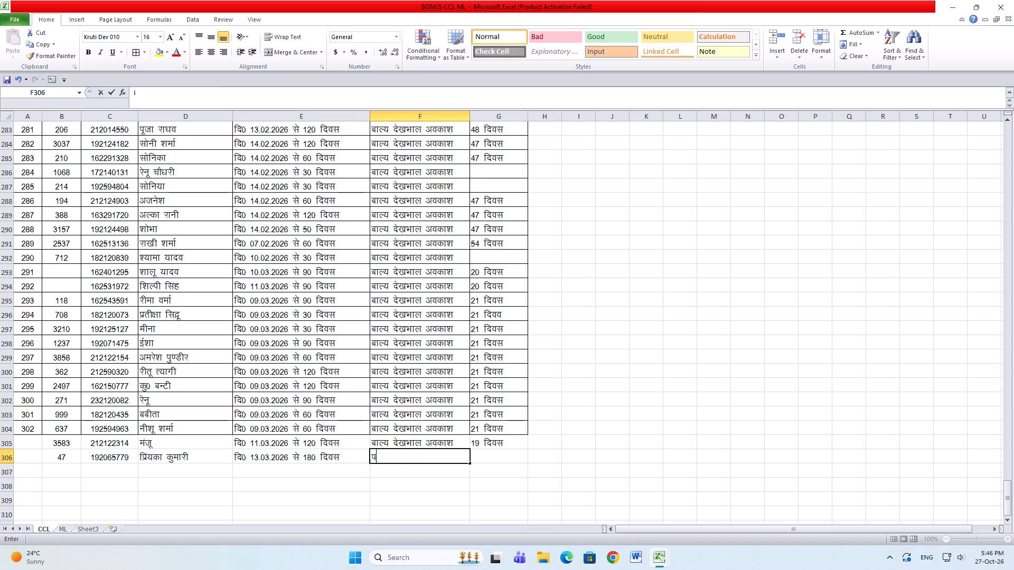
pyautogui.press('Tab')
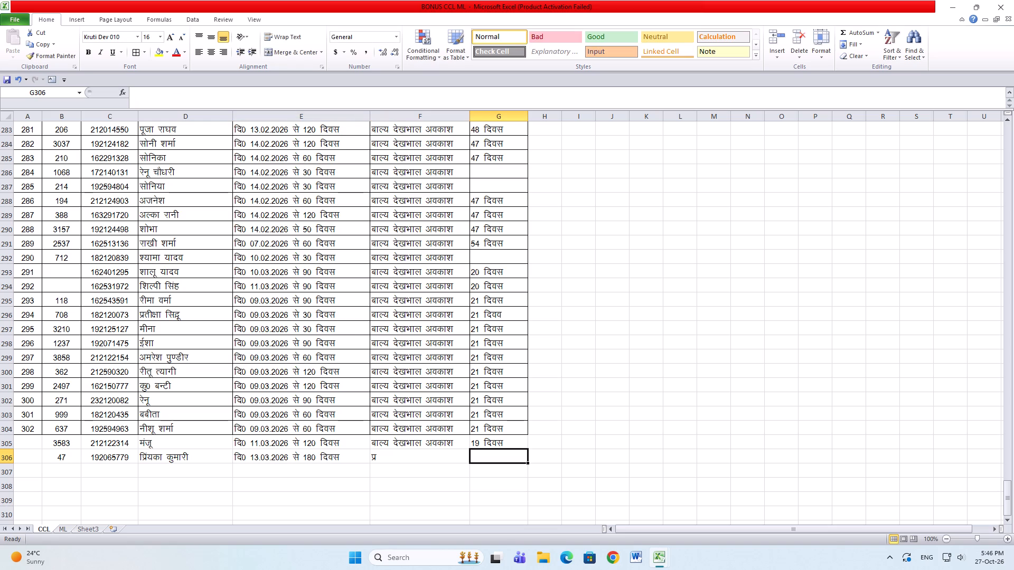
# Move the record in B306:E306 from the CCL sheet to row 83 of the ML sheet, starting at B83.
pyautogui.moveTo(72, 454); pyautogui.dragTo(268, 456)
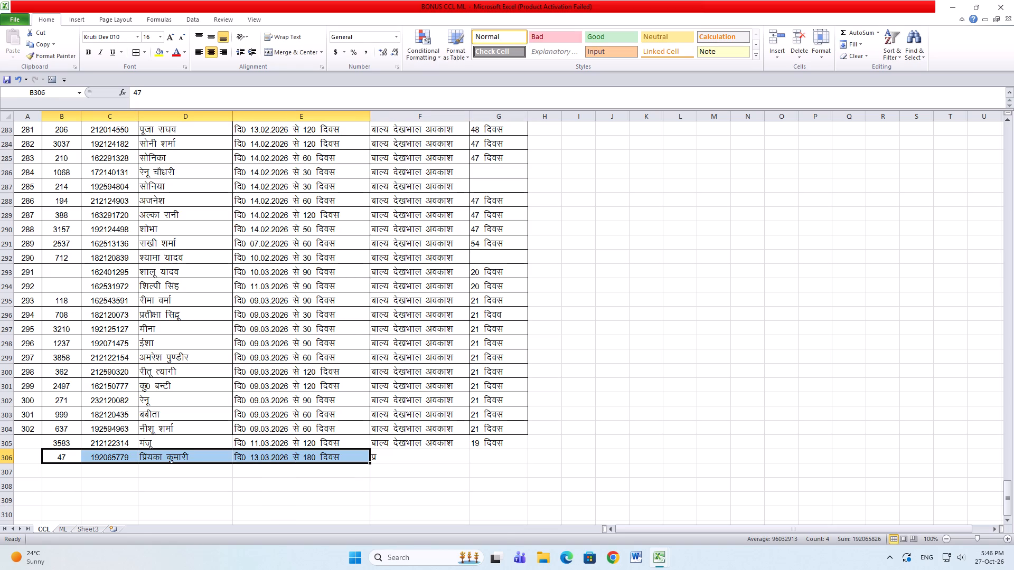
pyautogui.hotkey('ctrl', 'x')
pyautogui.click(68, 529)
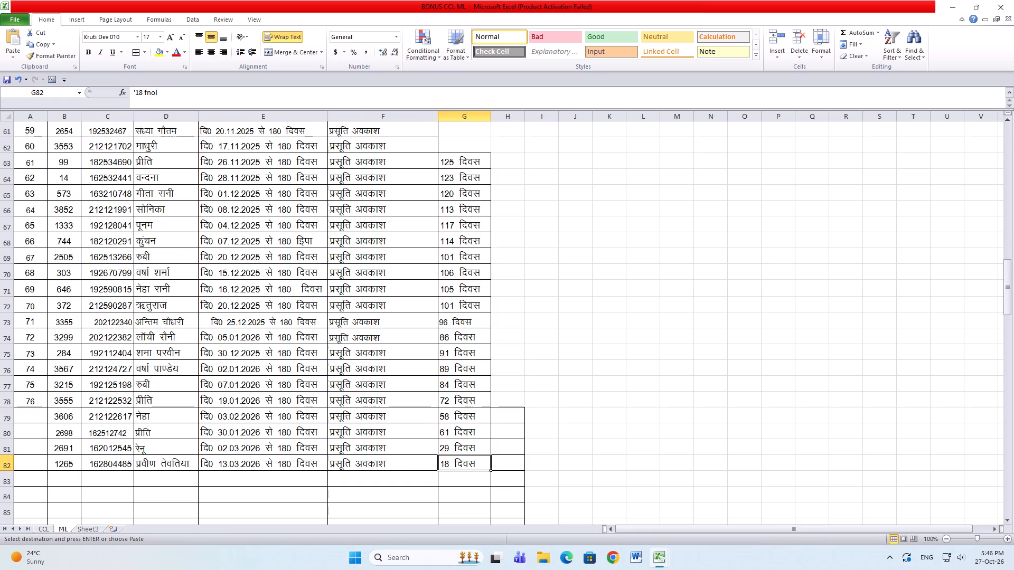
pyautogui.click(61, 481)
pyautogui.hotkey('ctrl', 'v')
# Complete ML row 83 with प्रसूति अवकाश filled from the row above and 17 दिवस in G83, and save the workbook.
pyautogui.click(335, 478)
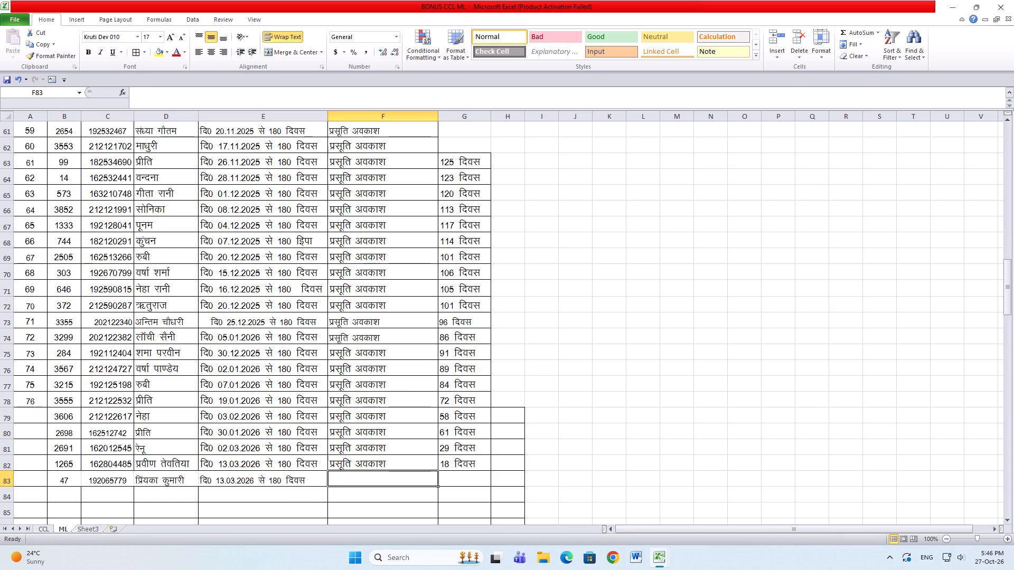
pyautogui.hotkey('ctrl', 'd')
pyautogui.click(451, 474)
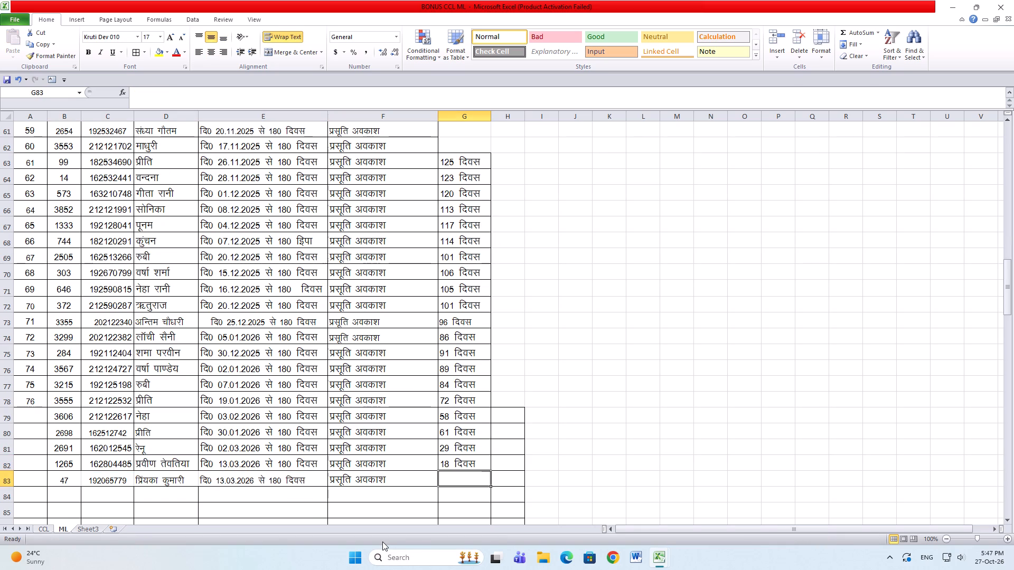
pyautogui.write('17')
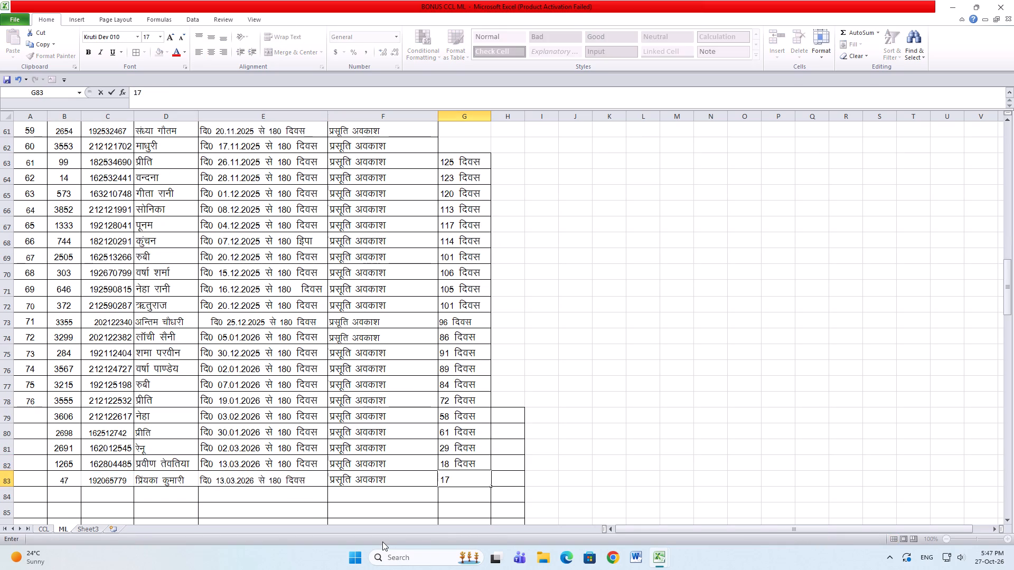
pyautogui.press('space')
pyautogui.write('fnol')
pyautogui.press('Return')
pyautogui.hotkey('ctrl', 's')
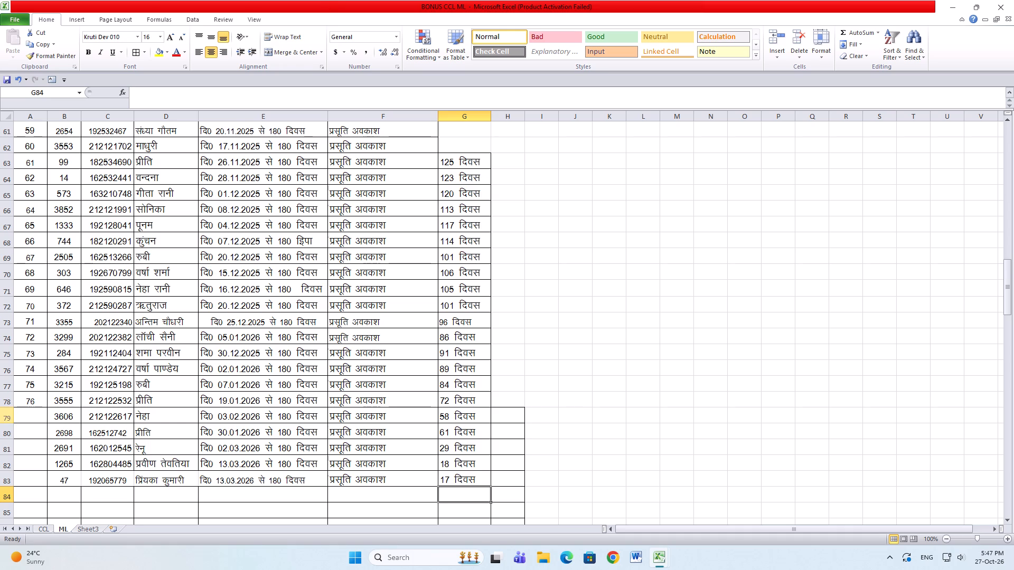
# Enter the next maternity leave employee's number, ID number and name in B84 to D84 of the ML sheet.
pyautogui.click(69, 494)
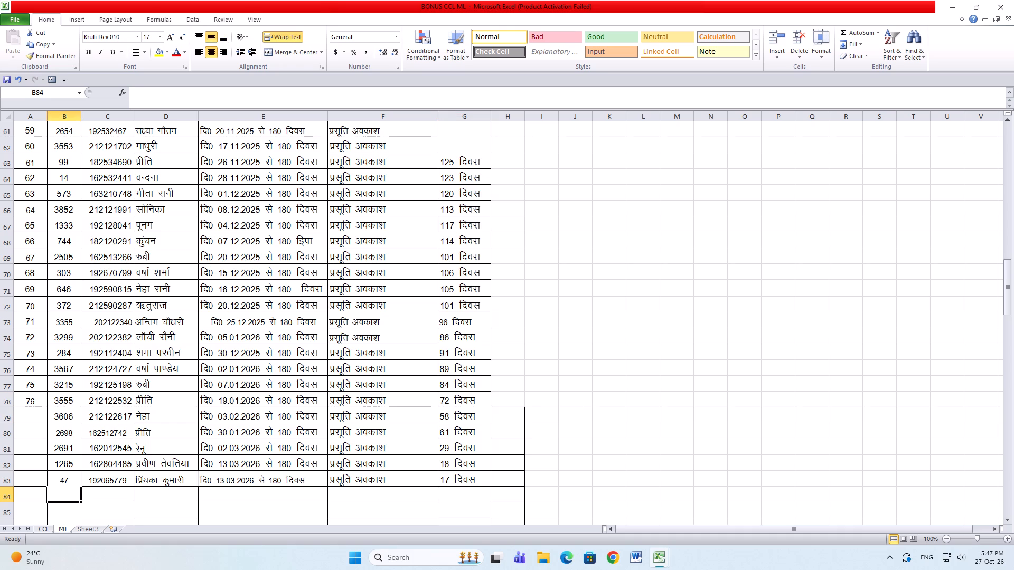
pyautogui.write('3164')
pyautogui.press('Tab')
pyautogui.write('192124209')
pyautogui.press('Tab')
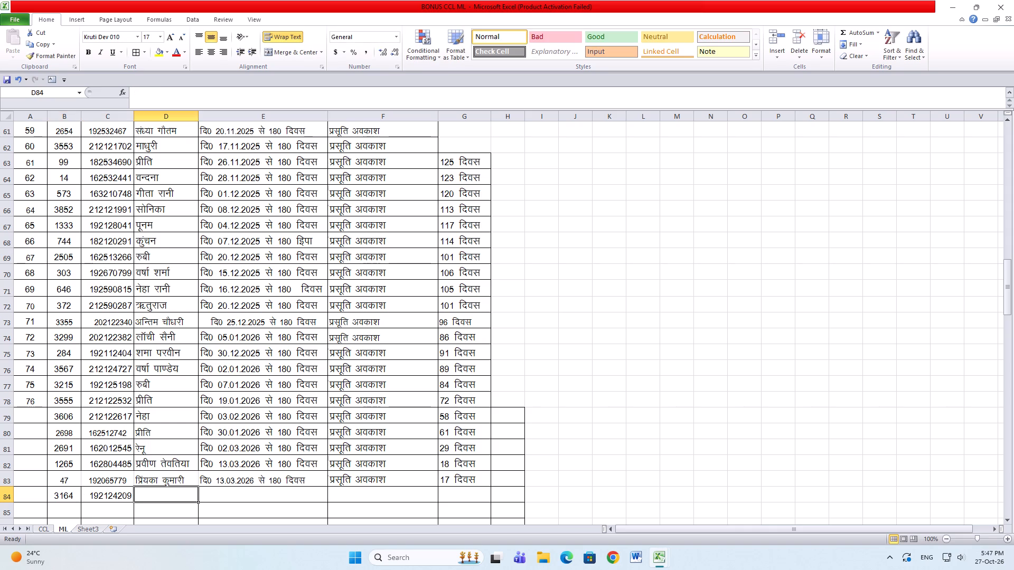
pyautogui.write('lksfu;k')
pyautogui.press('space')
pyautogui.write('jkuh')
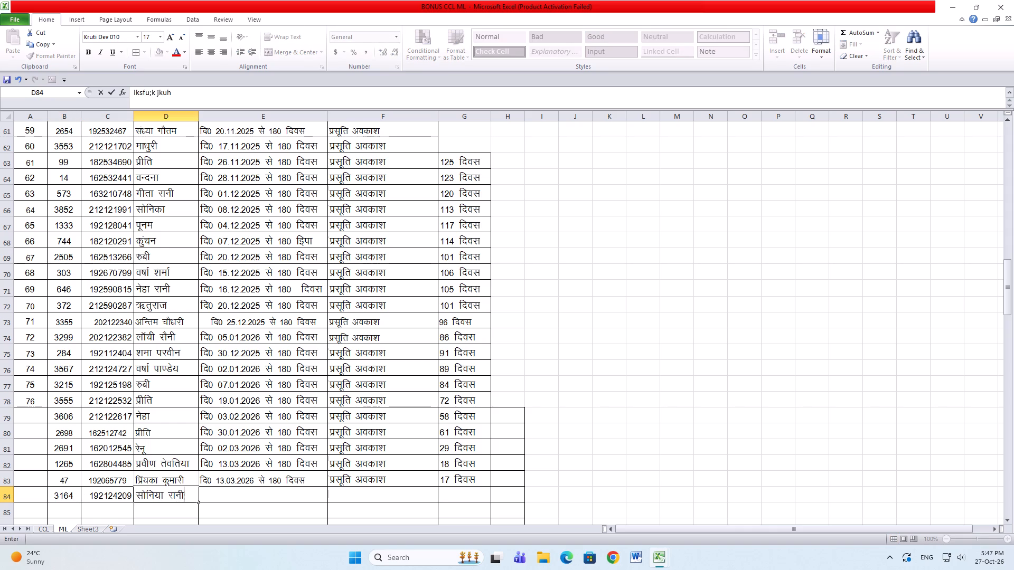
# Enter the leave period दि0 12.03.2026 से 180 दिवस in E84 and the leave type प्रसूति अवकाश in F84.
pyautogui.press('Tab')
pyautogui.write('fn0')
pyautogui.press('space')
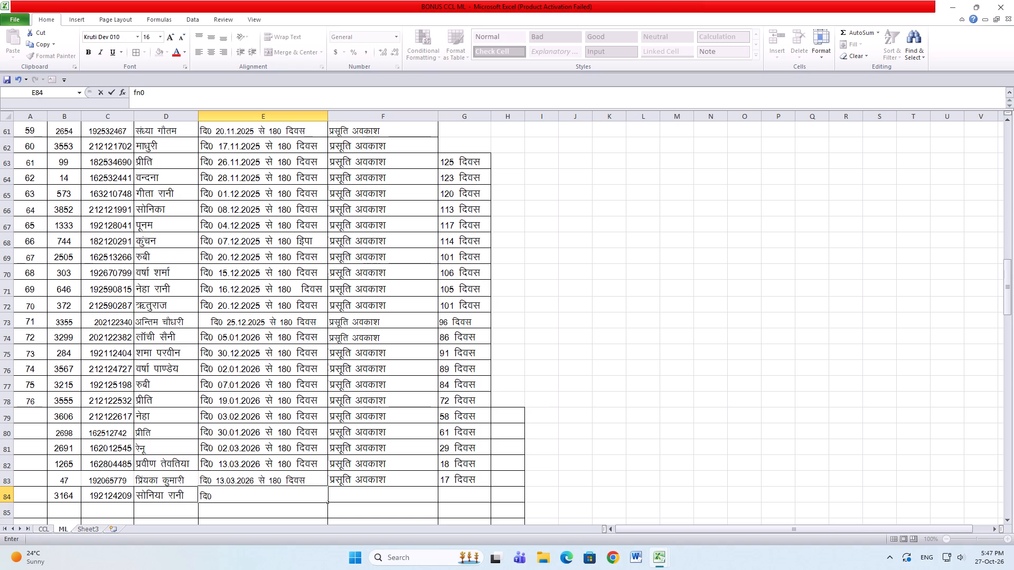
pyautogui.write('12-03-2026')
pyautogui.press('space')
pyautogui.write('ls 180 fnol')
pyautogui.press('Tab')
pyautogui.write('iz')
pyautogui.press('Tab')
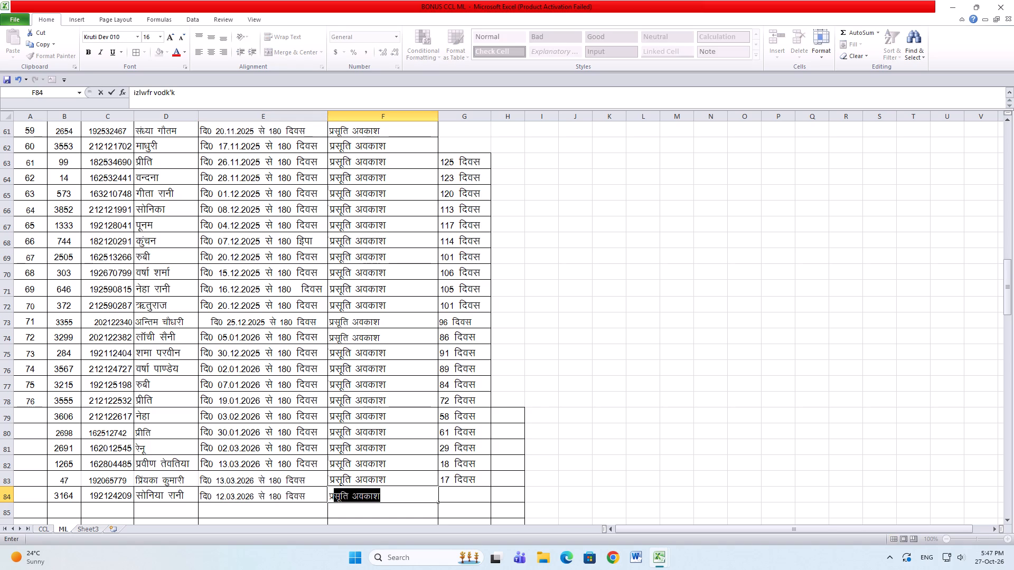
# Enter 18 दिवस in G84 of the ML sheet and save the workbook.
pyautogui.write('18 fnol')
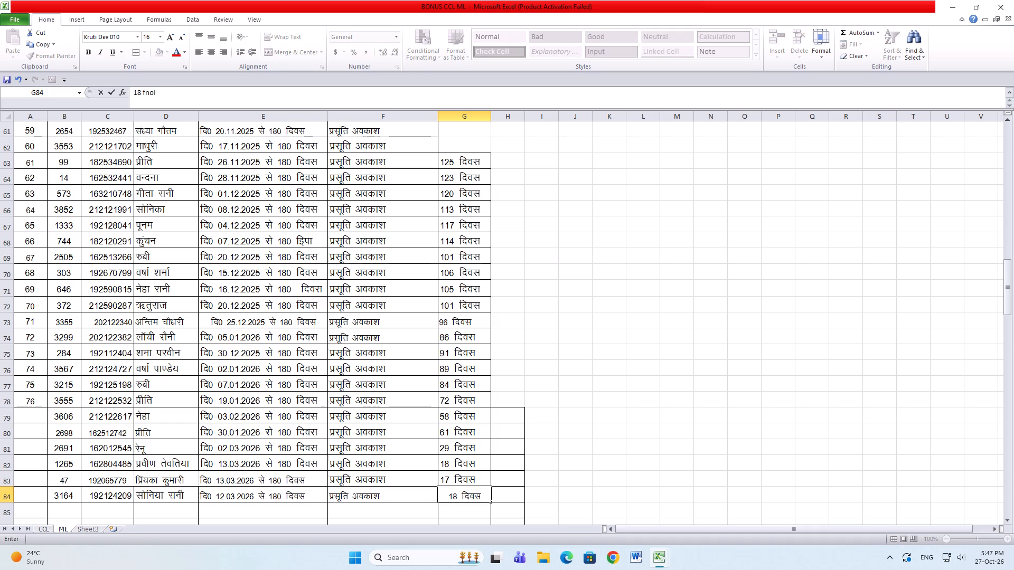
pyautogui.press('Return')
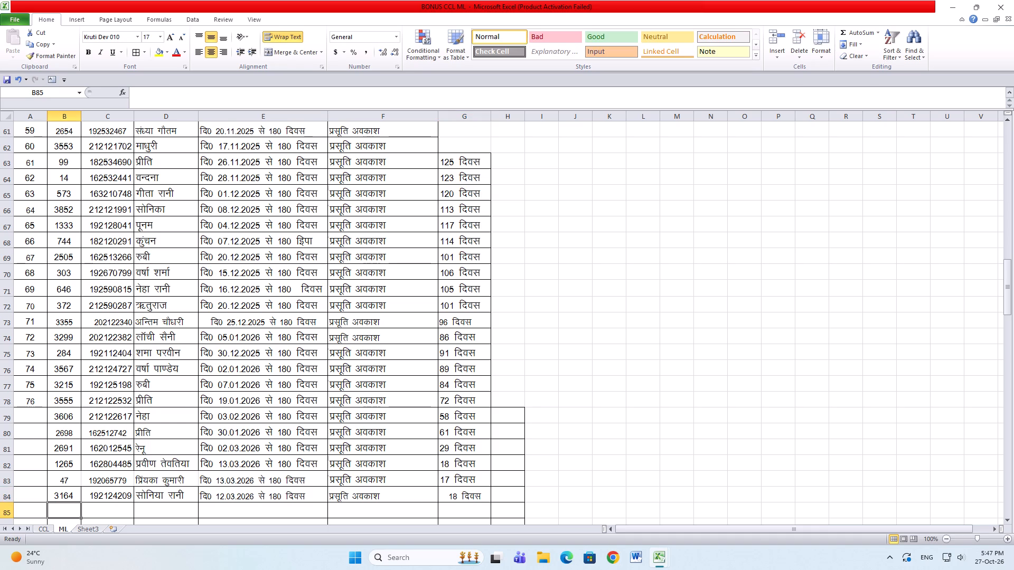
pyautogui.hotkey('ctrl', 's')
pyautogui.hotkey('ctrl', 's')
# Enter the next employee's number, ID number and name in B85 to D85 of the ML sheet.
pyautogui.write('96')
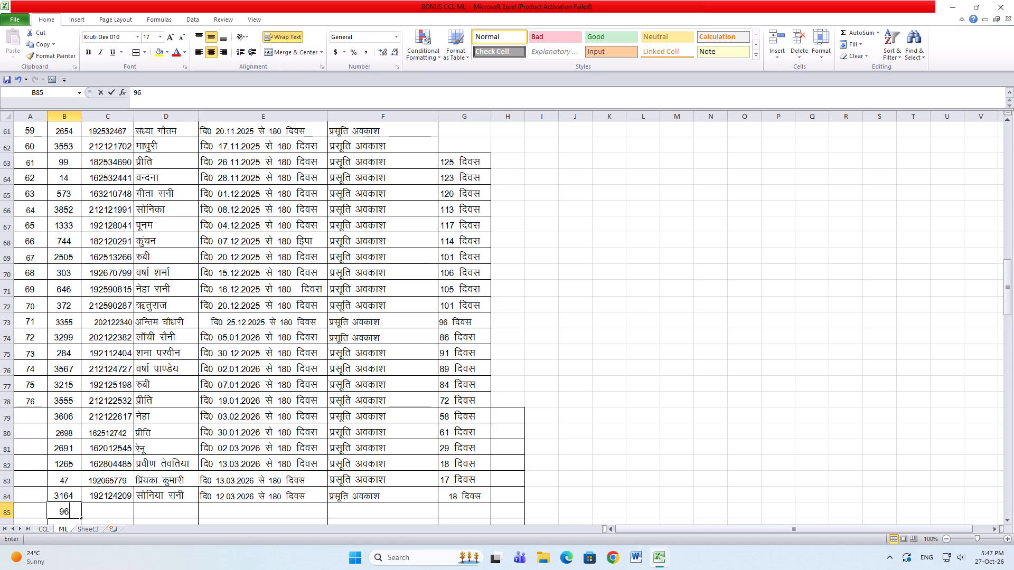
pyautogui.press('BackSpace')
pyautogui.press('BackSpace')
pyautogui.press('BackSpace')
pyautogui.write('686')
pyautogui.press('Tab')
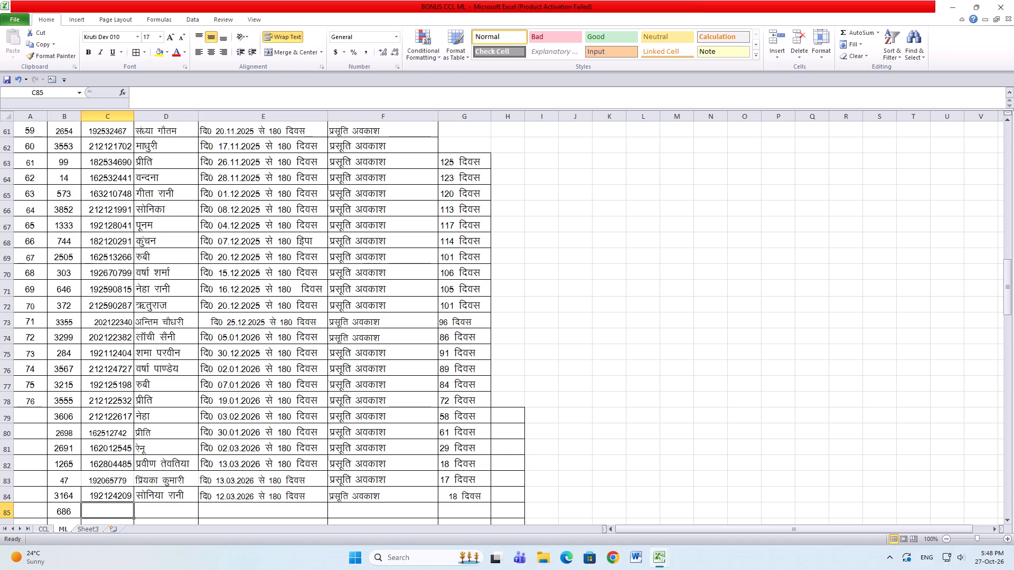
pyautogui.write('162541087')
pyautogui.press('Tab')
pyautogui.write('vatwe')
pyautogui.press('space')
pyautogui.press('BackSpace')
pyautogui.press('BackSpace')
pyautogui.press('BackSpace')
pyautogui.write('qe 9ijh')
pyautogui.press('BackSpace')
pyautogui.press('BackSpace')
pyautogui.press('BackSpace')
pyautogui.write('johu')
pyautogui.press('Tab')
# Enter the leave period दि0 10.03.2026 से 45 दिवस in E85.
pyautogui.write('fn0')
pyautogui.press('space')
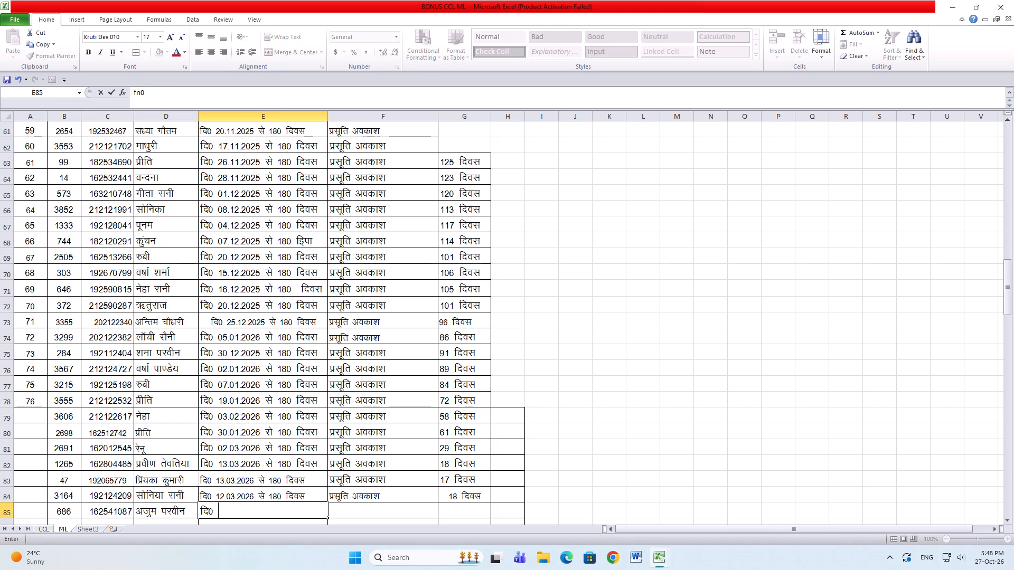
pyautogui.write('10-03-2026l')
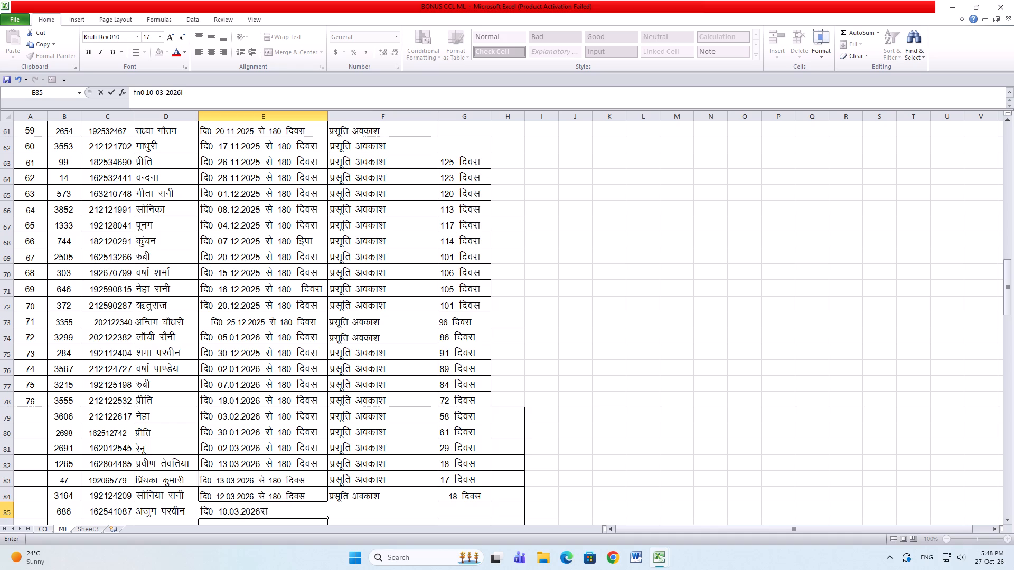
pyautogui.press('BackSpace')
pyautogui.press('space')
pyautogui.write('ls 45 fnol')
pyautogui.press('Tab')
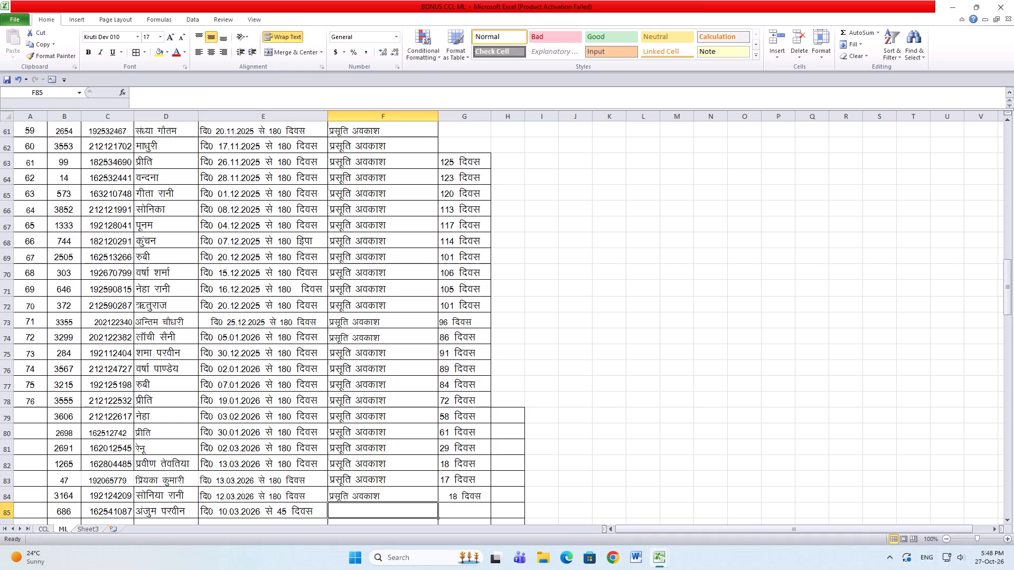
# Move the record in B85:E85 from the ML sheet to row 306 of the CCL sheet, starting at B306.
pyautogui.moveTo(77, 508); pyautogui.dragTo(253, 506)
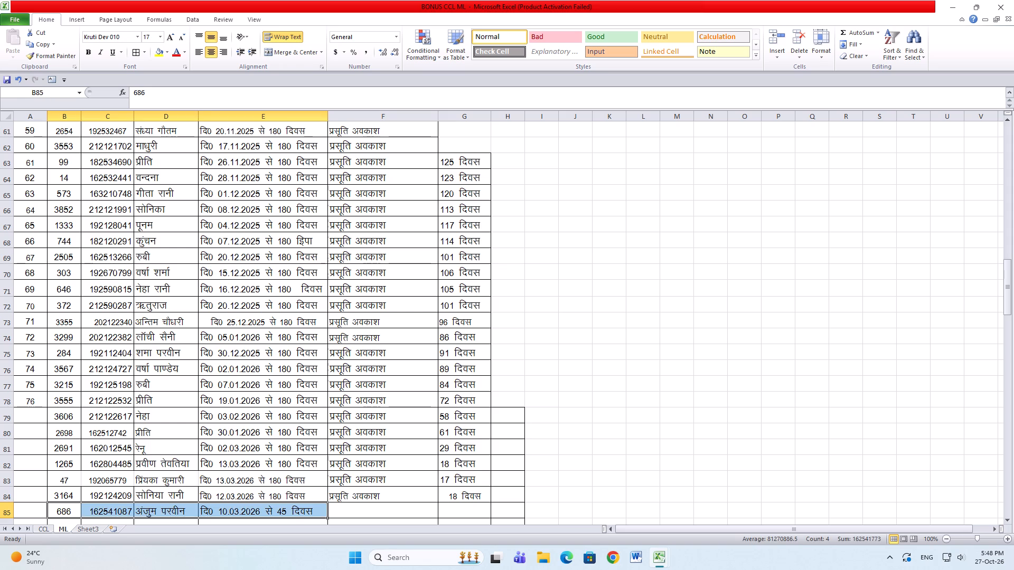
pyautogui.hotkey('ctrl', 'x')
pyautogui.hotkey('ctrl', 'x')
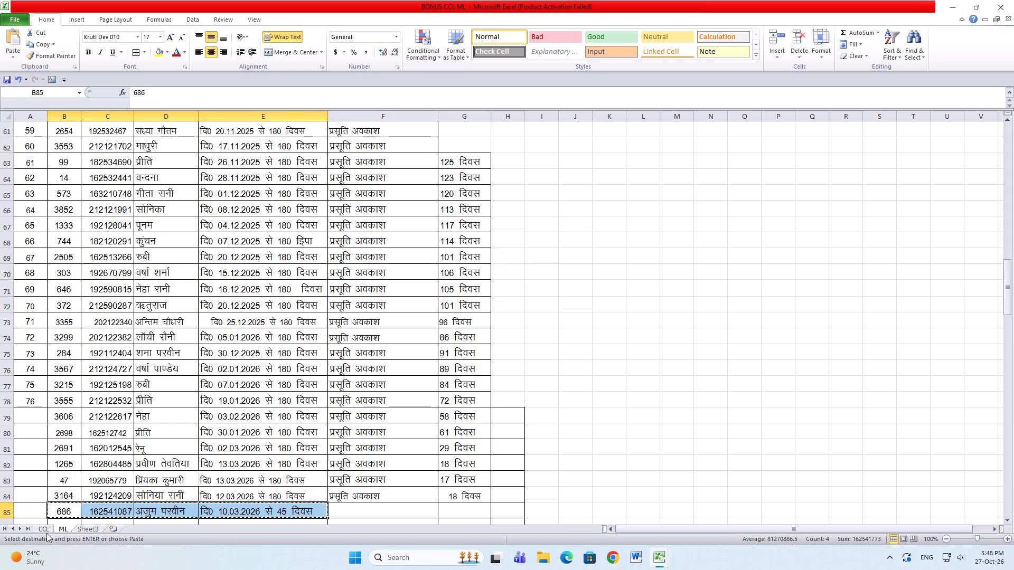
pyautogui.click(40, 528)
pyautogui.scroll(-1, 86, 455)
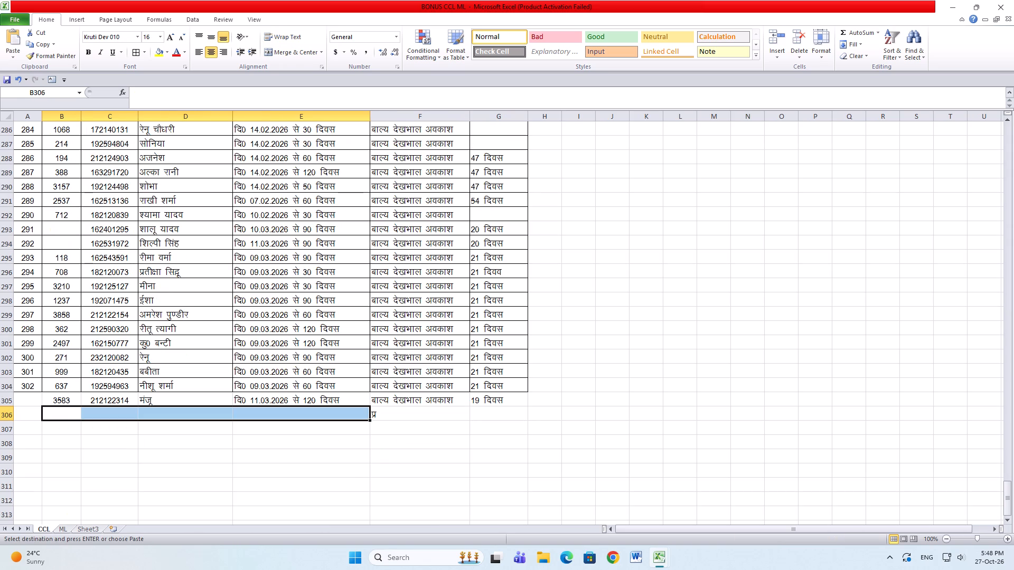
pyautogui.click(67, 420)
pyautogui.click(67, 417)
pyautogui.hotkey('ctrl', 'v')
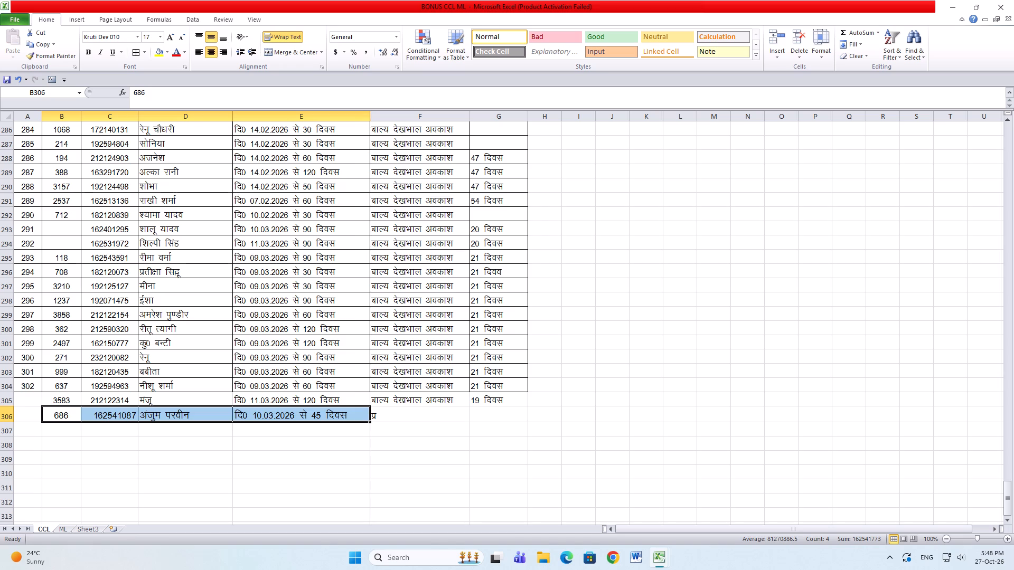
# Complete CCL row 306 with the leave type बाल्य देखभाल अवकाश in F306 and 20 दिवस in G306, and save the workbook.
pyautogui.click(382, 420)
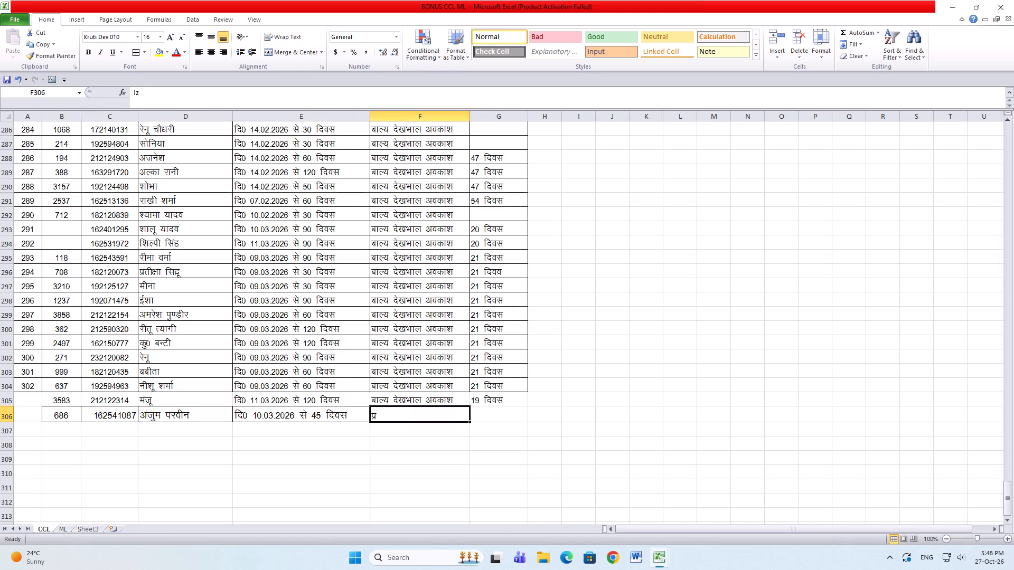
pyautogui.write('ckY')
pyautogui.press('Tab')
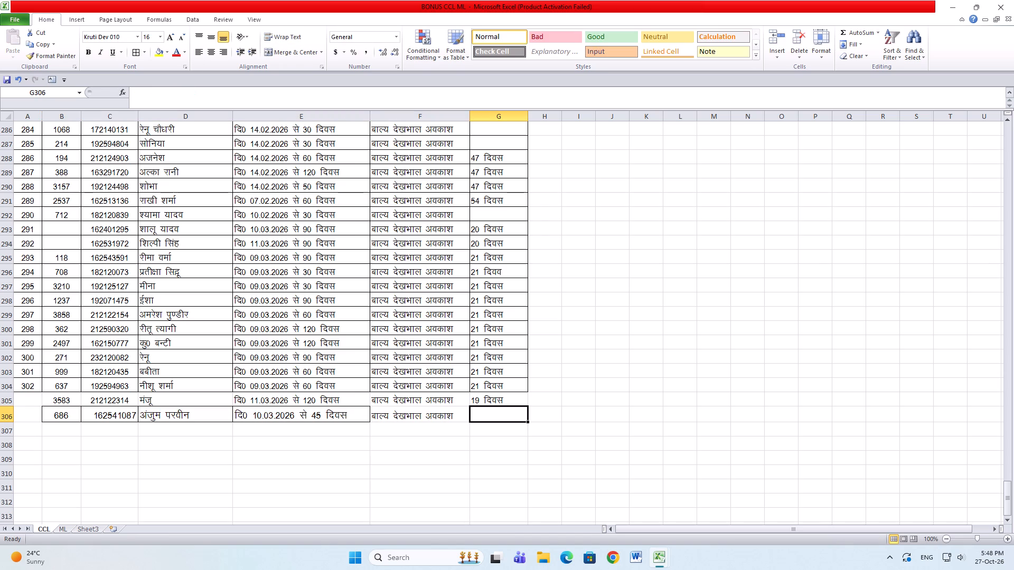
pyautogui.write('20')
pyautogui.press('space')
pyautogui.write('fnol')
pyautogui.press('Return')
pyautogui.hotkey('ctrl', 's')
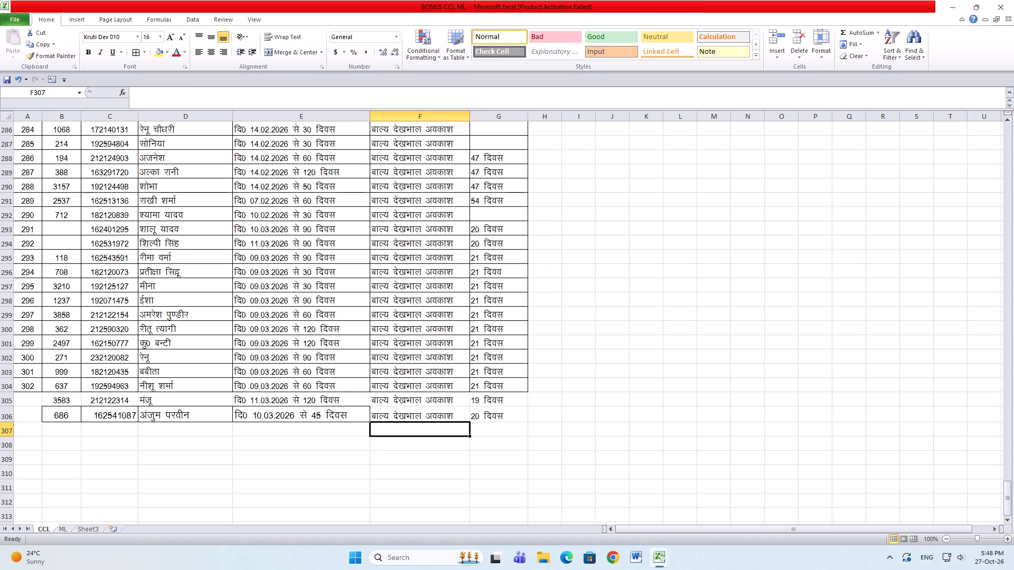
# Enter the next child care leave employee's number, ID number and name in B307 to D307 of the CCL sheet.
pyautogui.click(62, 427)
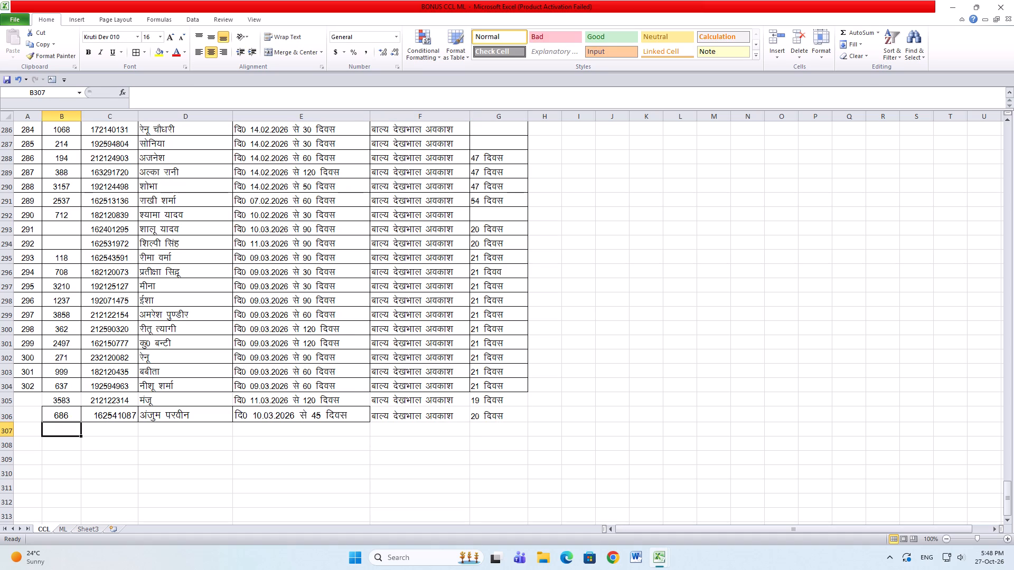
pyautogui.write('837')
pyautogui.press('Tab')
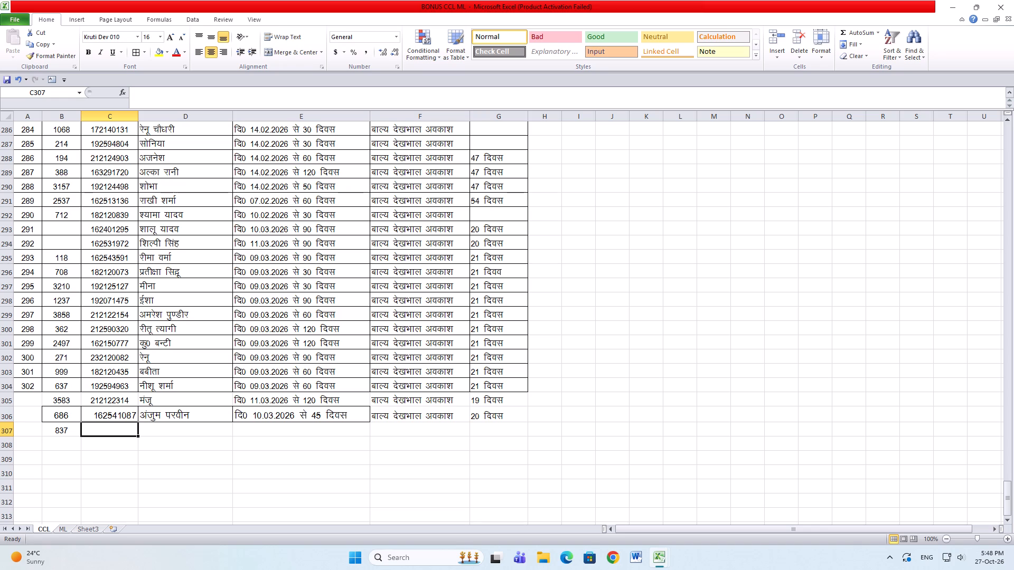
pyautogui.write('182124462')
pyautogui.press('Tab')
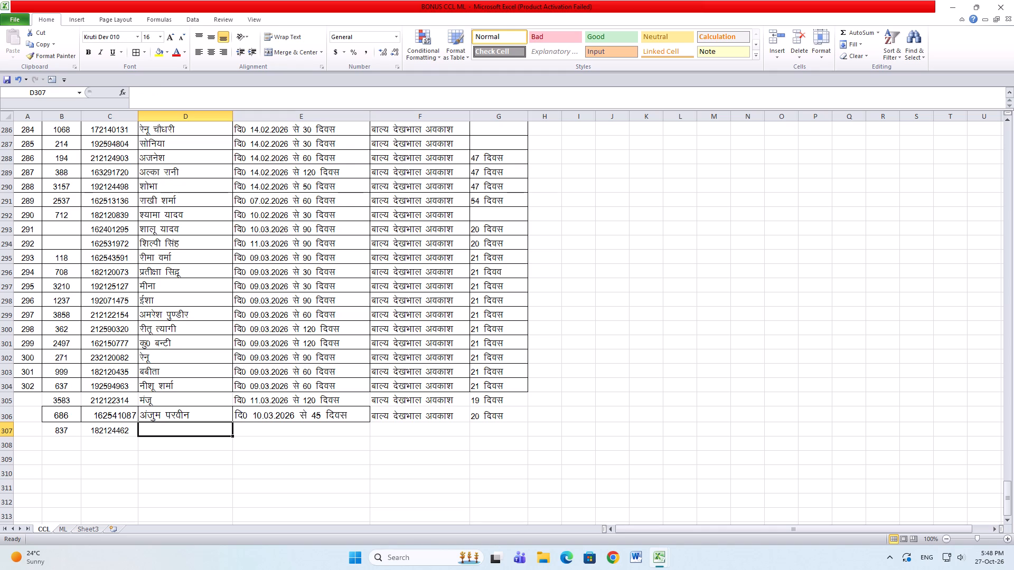
pyautogui.doubleClick(116, 429)
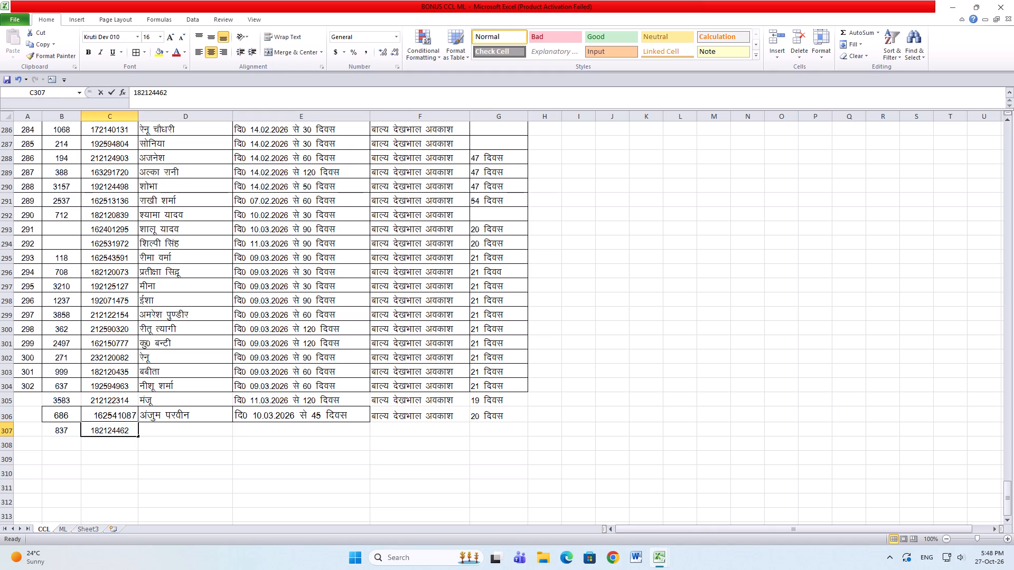
pyautogui.moveTo(118, 429); pyautogui.dragTo(132, 430)
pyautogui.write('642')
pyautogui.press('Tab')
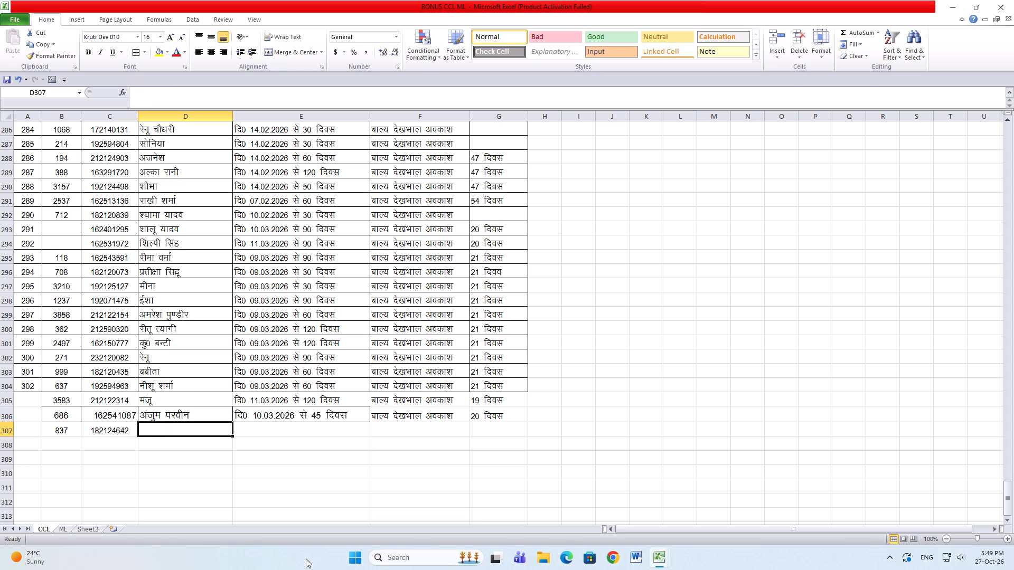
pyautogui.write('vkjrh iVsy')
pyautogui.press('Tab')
# Complete row 307 with दि0 17.03.2026 से 120 दिवस, leave type बाल्य देखभाल अवकाश and 13 दिवस in E307 to G307, and save.
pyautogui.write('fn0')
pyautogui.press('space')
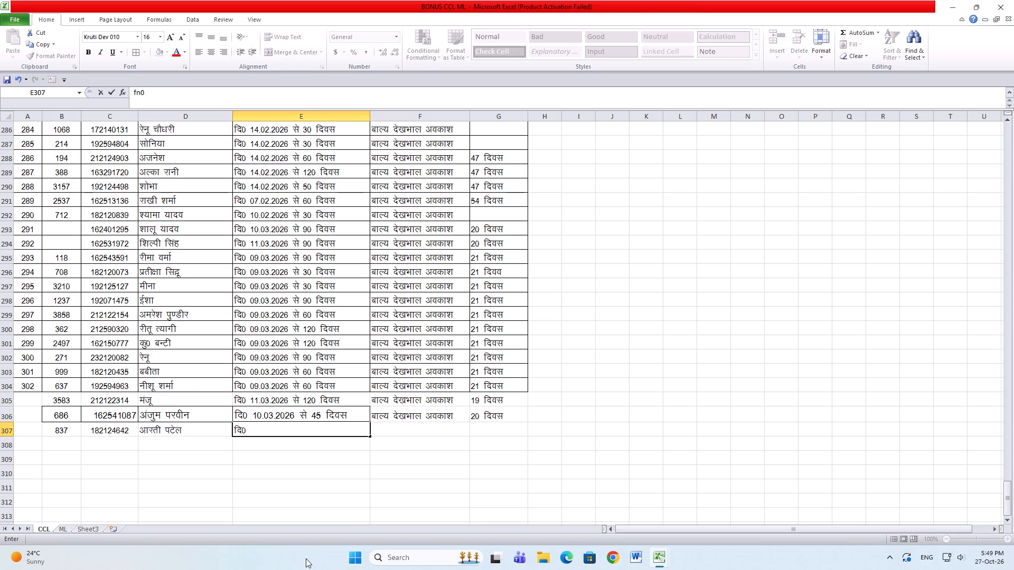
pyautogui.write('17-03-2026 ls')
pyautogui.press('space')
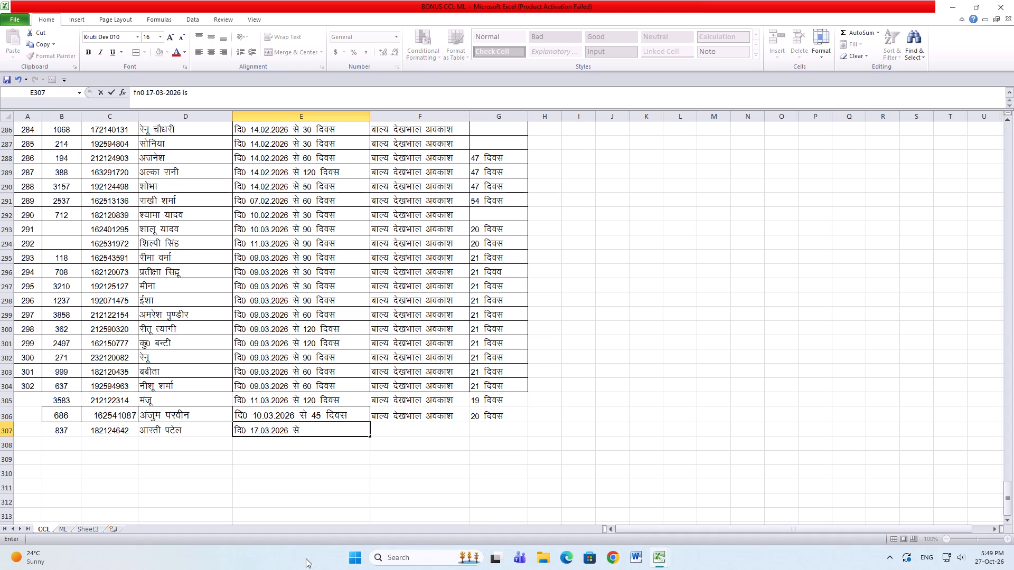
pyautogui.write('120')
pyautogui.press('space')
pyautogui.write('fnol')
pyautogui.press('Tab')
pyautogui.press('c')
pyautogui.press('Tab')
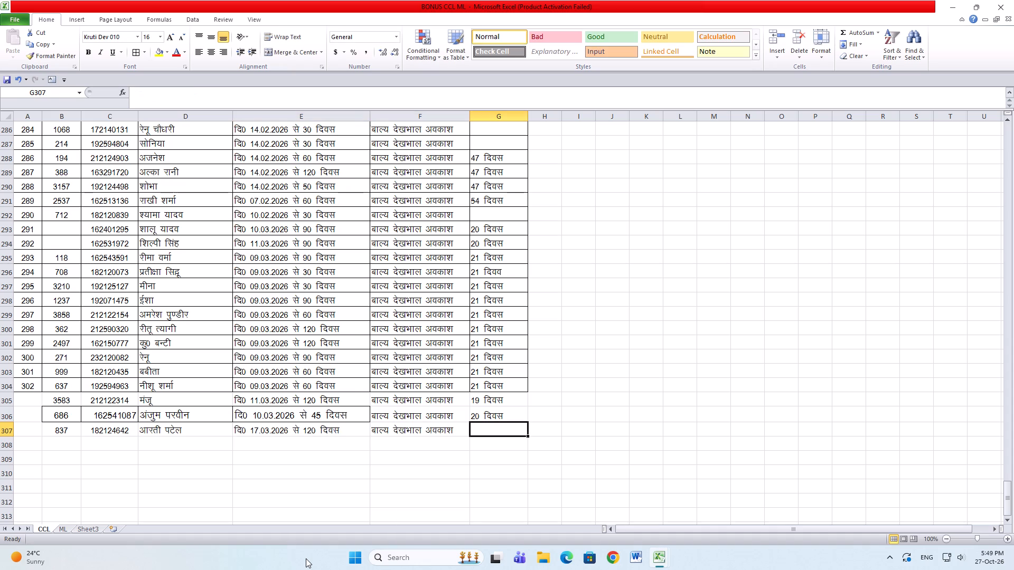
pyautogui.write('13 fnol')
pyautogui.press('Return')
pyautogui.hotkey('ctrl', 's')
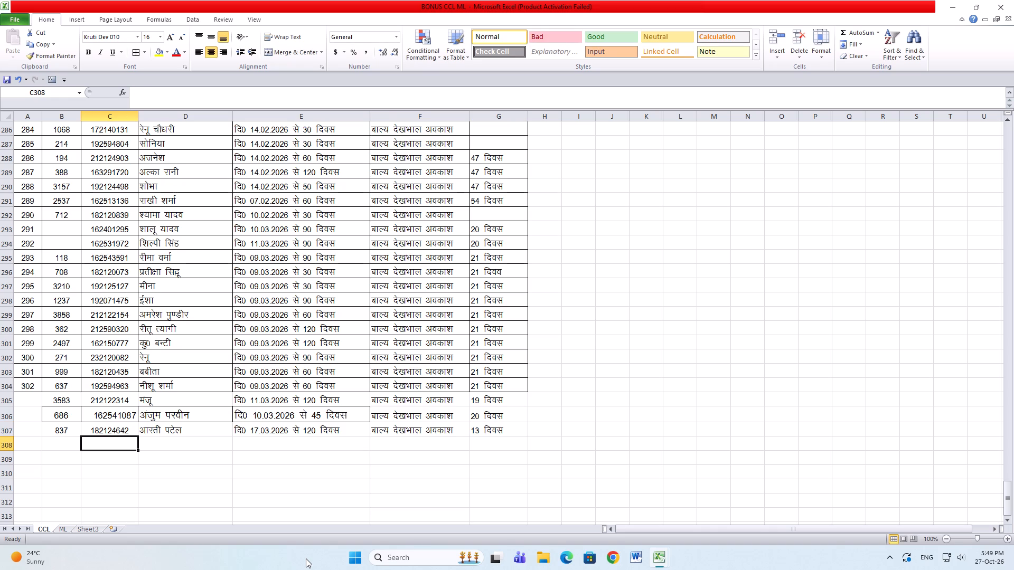
# Enter the next child care leave employee's number, ID number and name in B308 to D308.
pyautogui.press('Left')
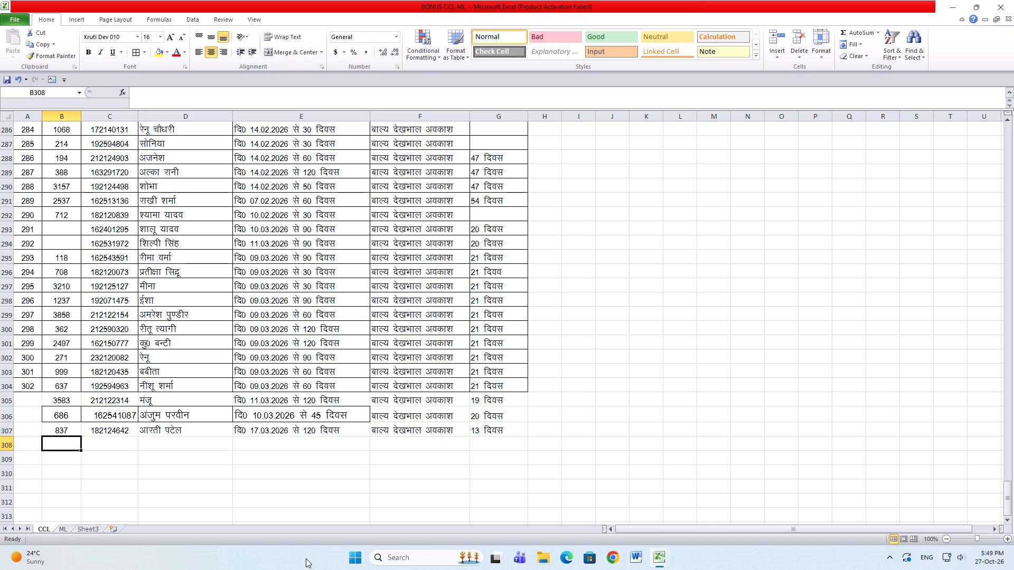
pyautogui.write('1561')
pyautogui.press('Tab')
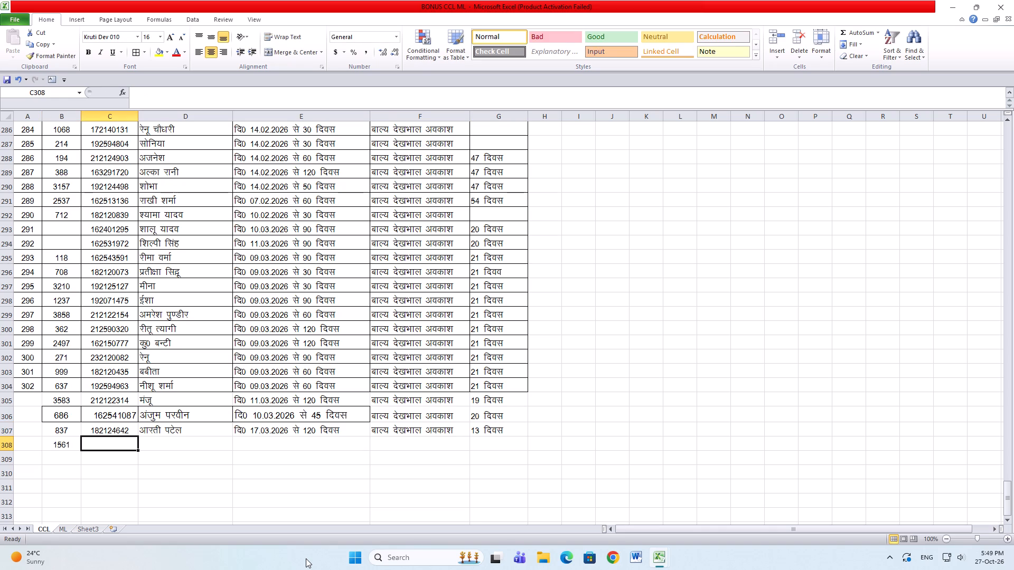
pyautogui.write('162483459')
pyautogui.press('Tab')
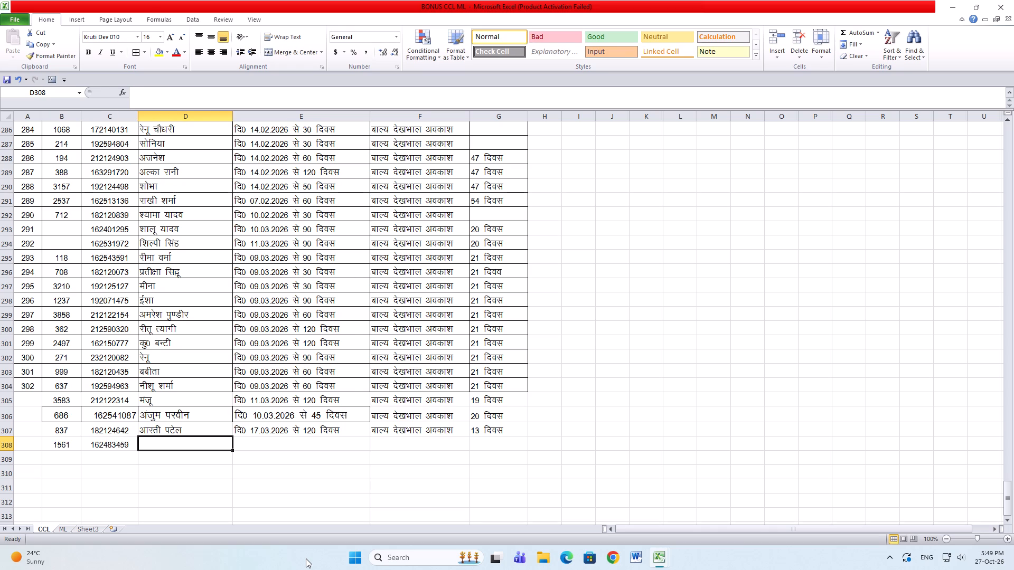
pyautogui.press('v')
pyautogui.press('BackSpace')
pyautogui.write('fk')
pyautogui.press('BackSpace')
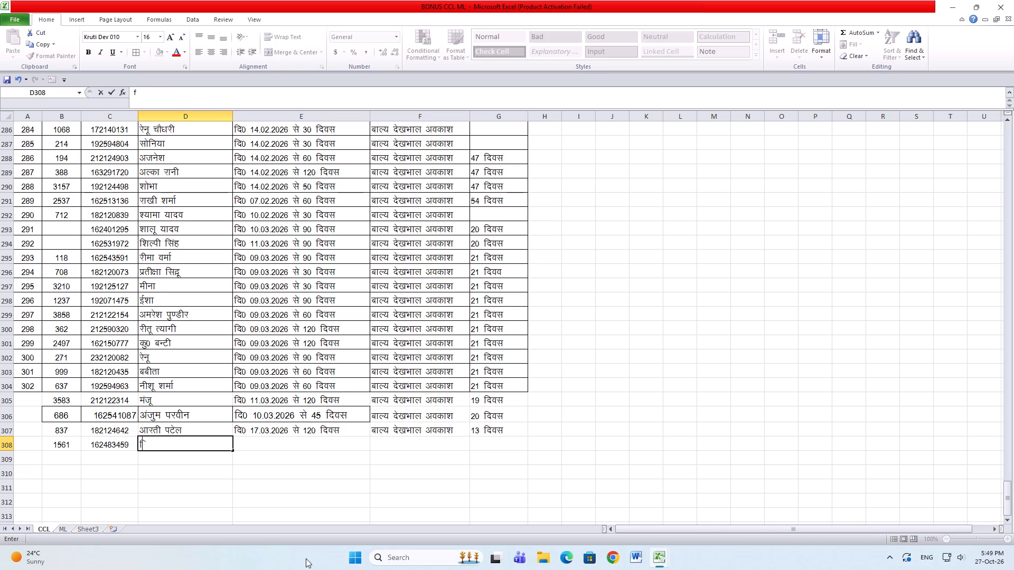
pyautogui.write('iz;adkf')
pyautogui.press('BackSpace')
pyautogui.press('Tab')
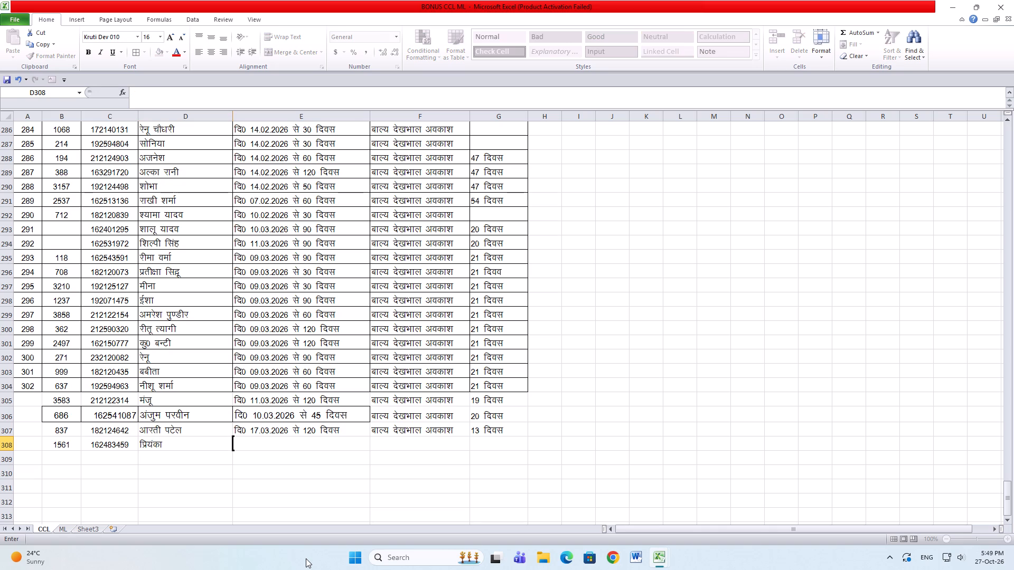
# Complete row 308 with दि0 19.03.2026 से 120 दिवस, leave type बाल्य देखभाल अवकाश and 11 दिवस in E308 to G308, and save.
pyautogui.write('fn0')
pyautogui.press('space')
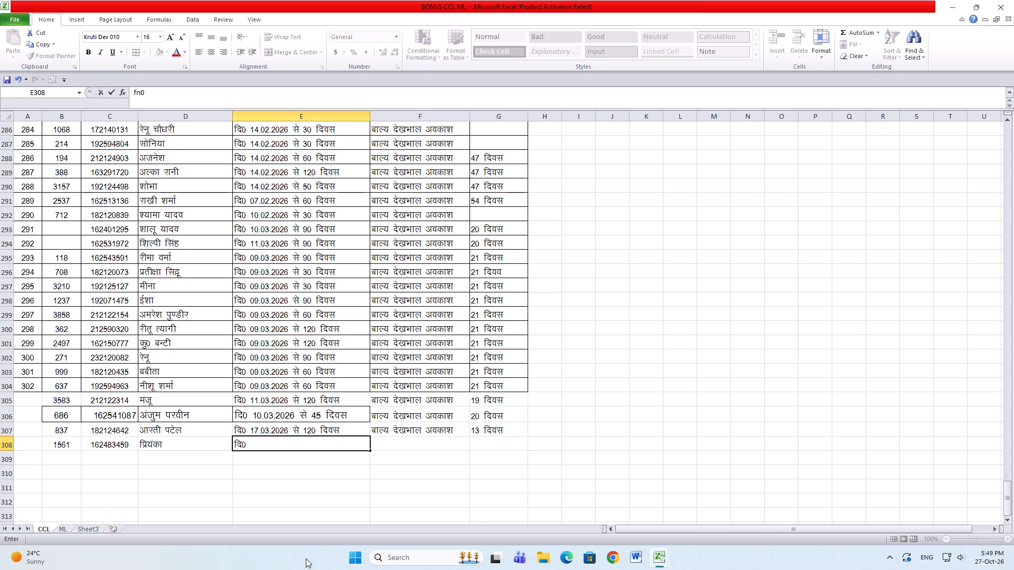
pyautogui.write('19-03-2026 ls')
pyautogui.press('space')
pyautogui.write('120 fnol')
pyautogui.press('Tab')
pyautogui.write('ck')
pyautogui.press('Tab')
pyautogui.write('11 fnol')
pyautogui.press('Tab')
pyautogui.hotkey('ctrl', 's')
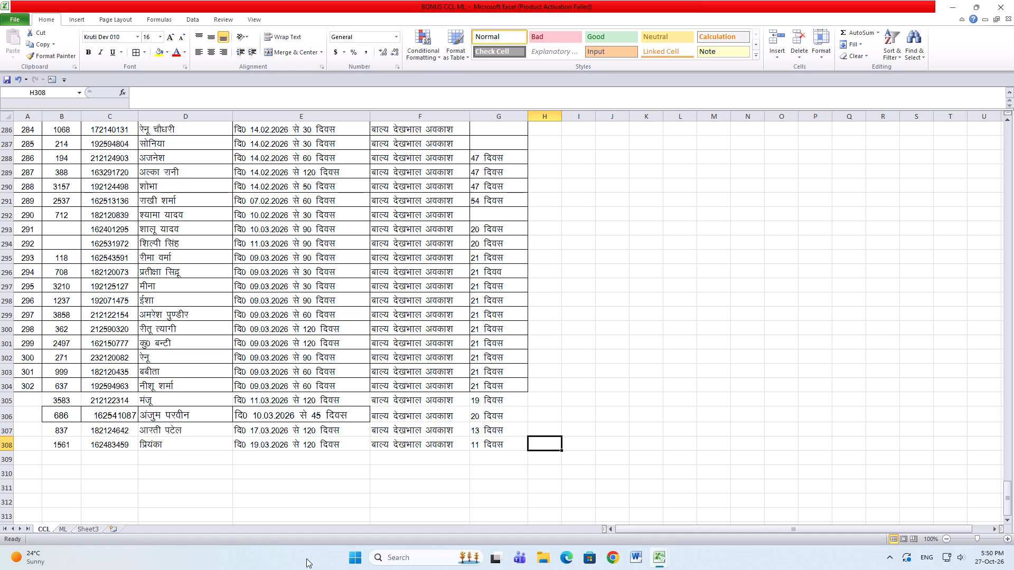
# Continue the serial numbers in column A of the CCL sheet from 303 to 306 in A305:A308.
pyautogui.moveTo(28, 356); pyautogui.dragTo(25, 387)
pyautogui.doubleClick(40, 392)
# Apply all borders to the records in A304:G308 of the CCL sheet and save the workbook.
pyautogui.moveTo(31, 392); pyautogui.dragTo(132, 408)
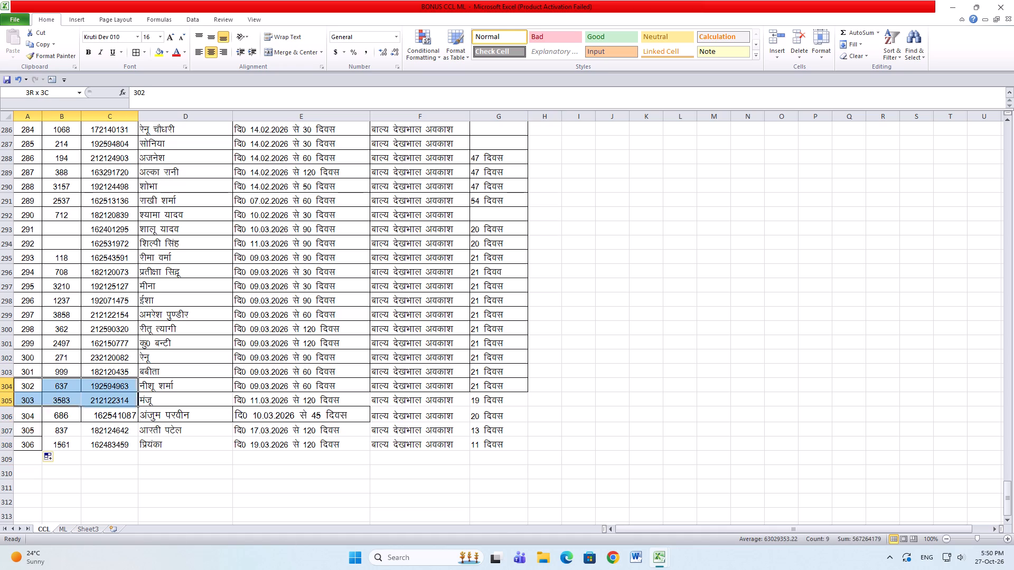
pyautogui.moveTo(132, 408); pyautogui.dragTo(477, 446)
pyautogui.click(133, 54)
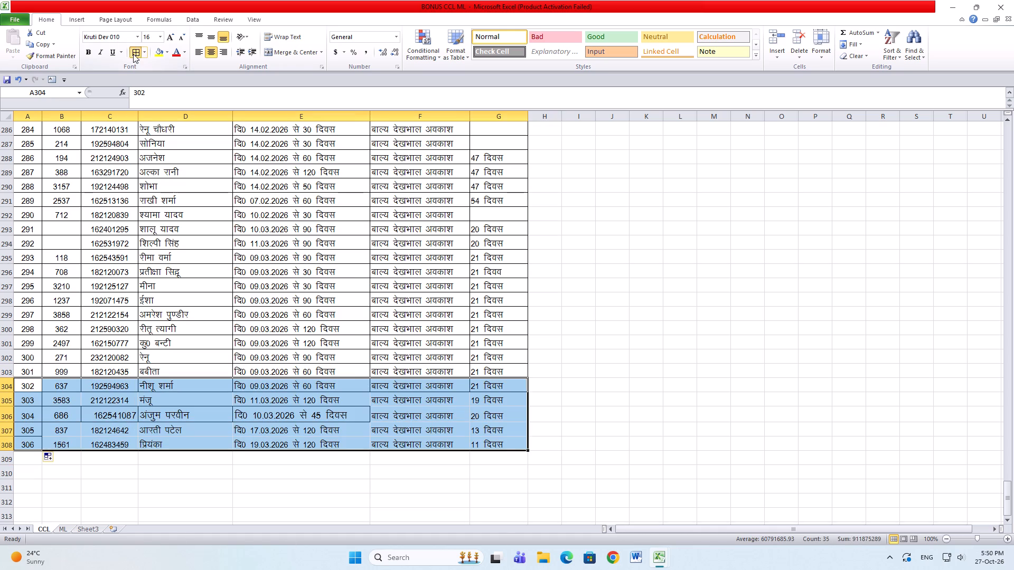
pyautogui.click(165, 311)
pyautogui.hotkey('ctrl', 's')
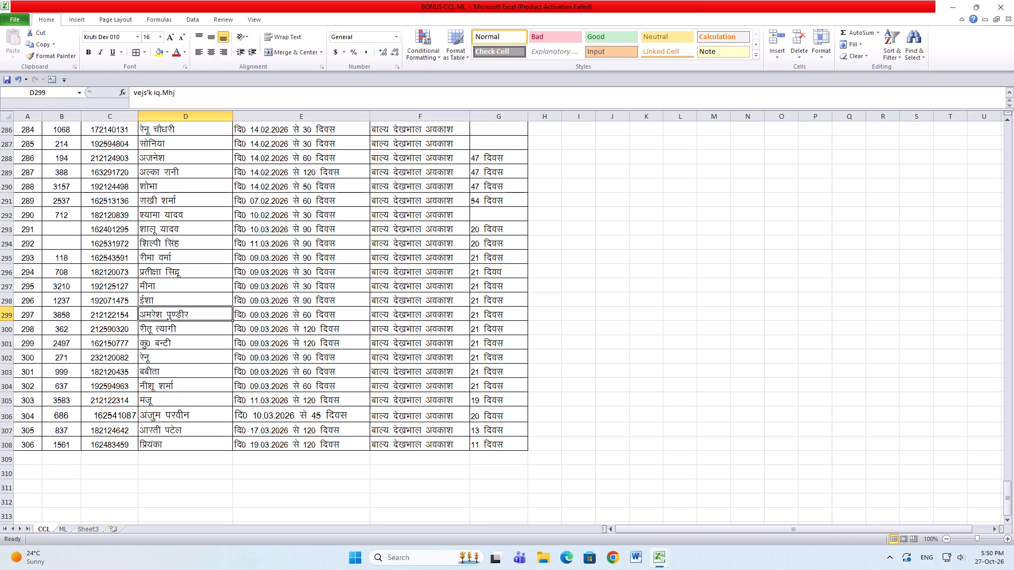